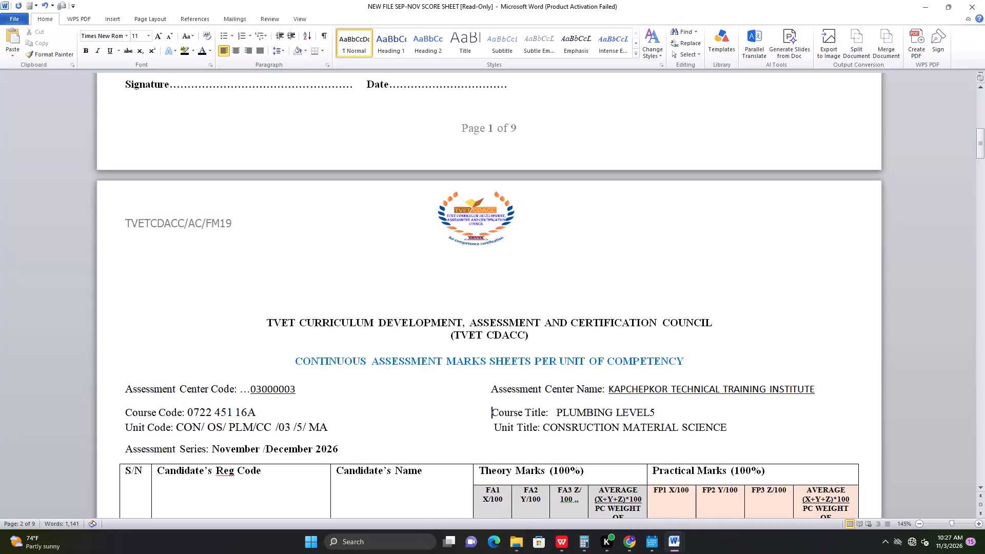
# Indent the Course Title and Assessment Center Name on page 2 with spaces to align them with the Unit Title.
pyautogui.press('space')
pyautogui.click(490, 389)
pyautogui.press('space')
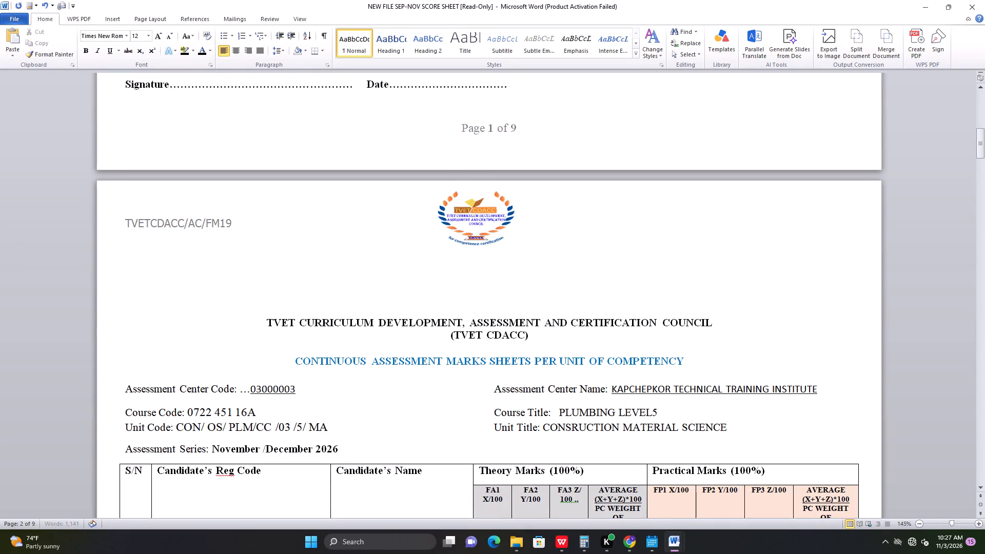
# Remove the trailing blank underline after KAPCHEPKOR TECHNICAL TRAINING INSTITUTE in the page 1 heading.
pyautogui.scroll(-9, 508, 413)
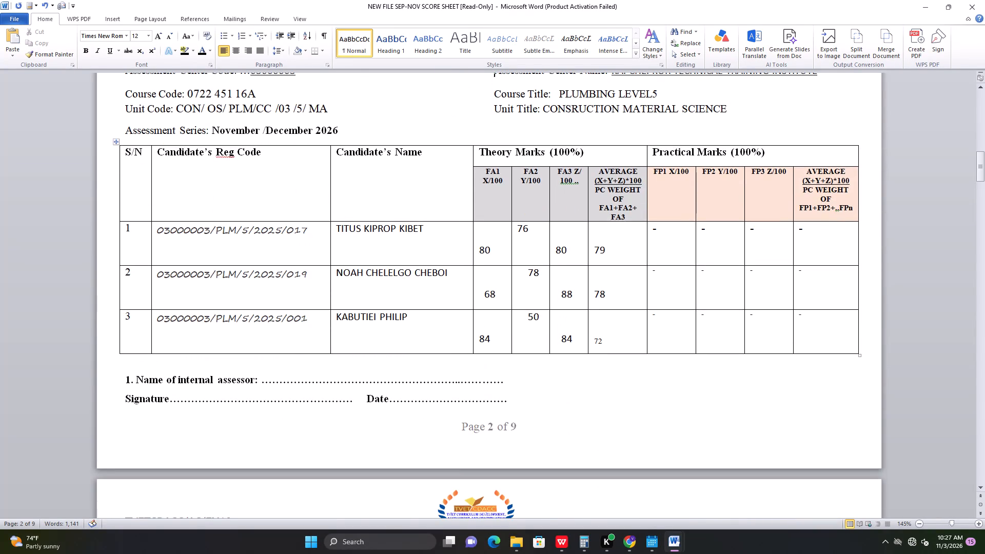
pyautogui.scroll(9, 510, 413)
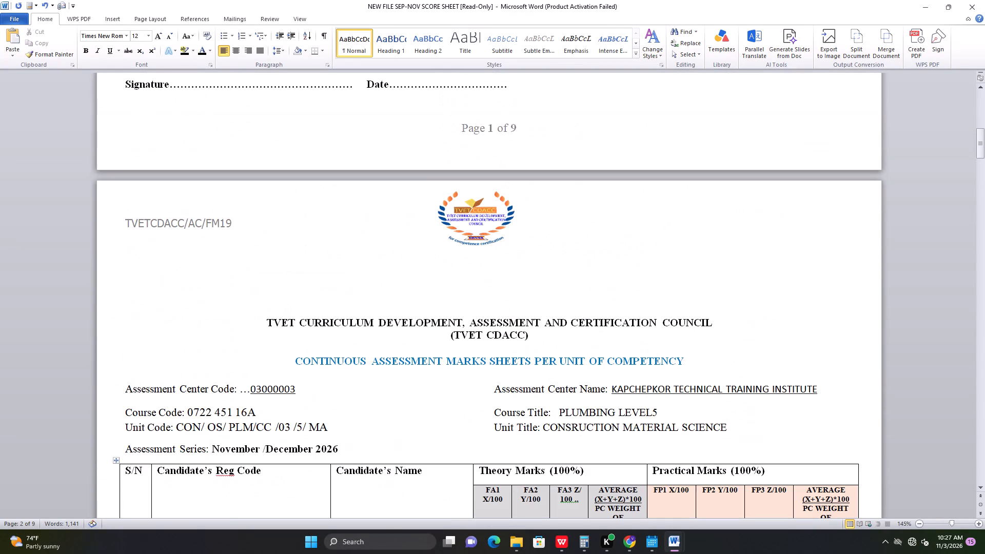
pyautogui.scroll(11, 513, 412)
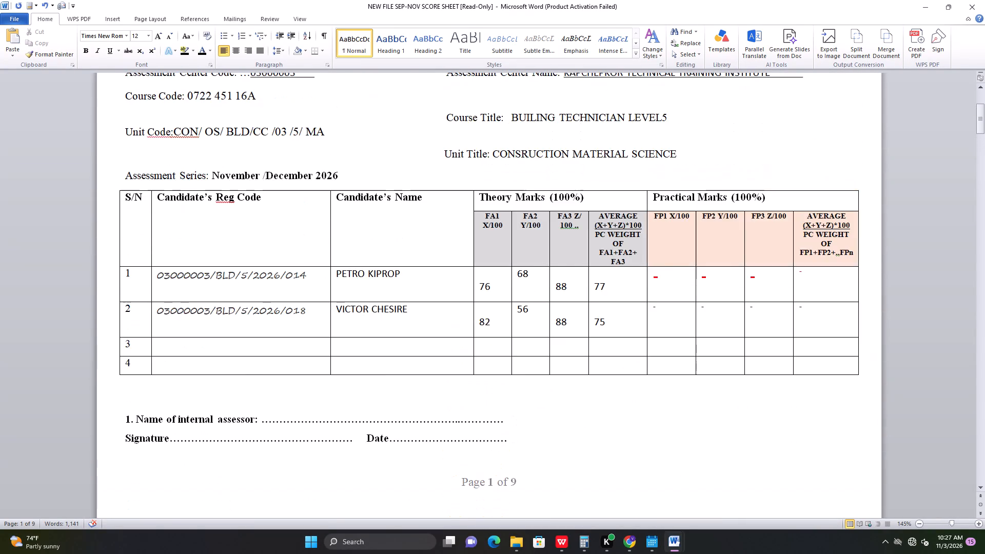
pyautogui.scroll(2, 513, 412)
pyautogui.scroll(-5, 514, 410)
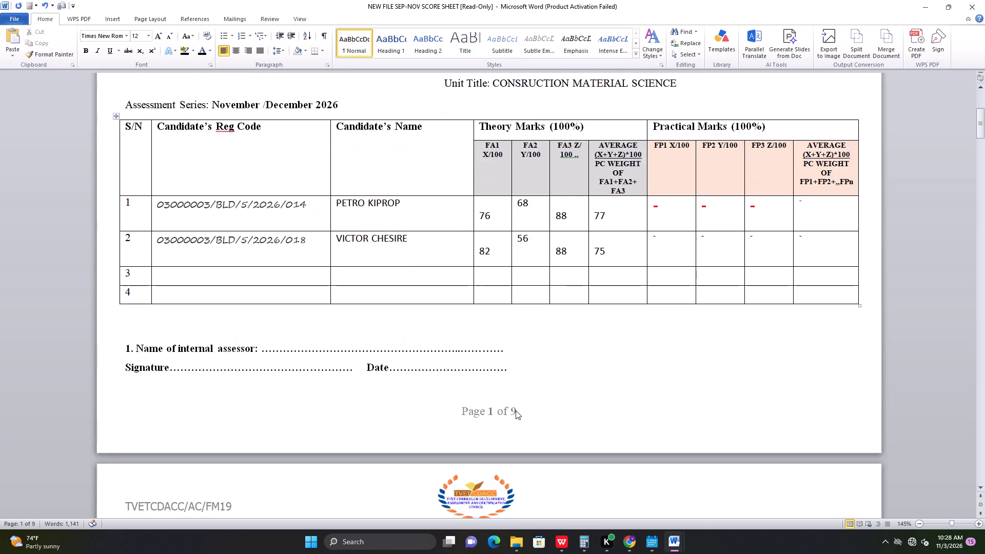
pyautogui.scroll(5, 516, 410)
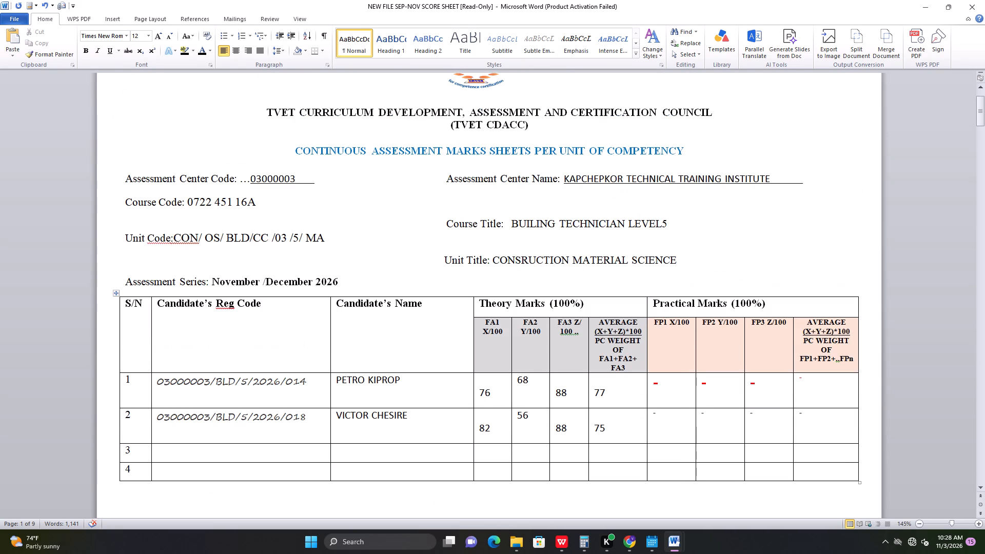
pyautogui.moveTo(806, 185); pyautogui.dragTo(777, 188)
pyautogui.press('BackSpace')
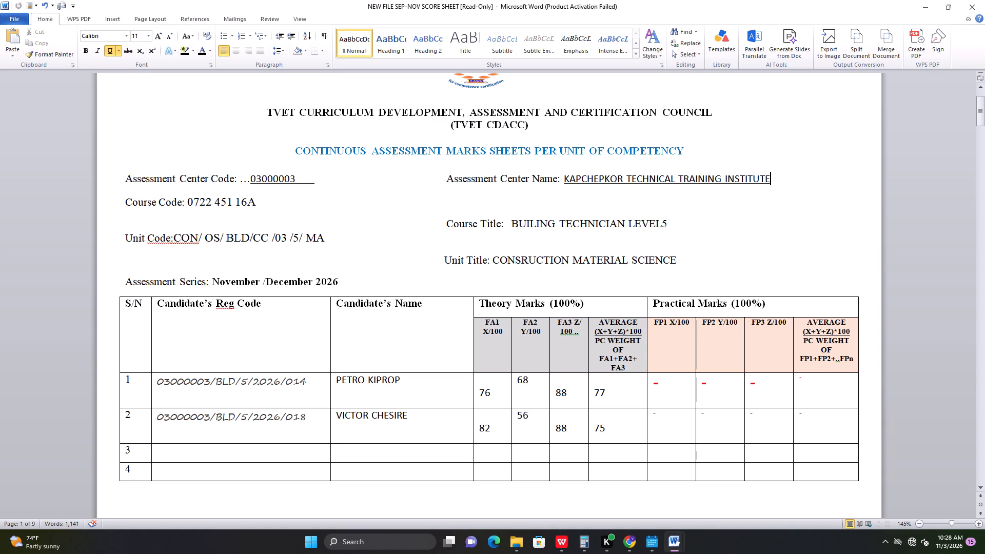
# Format the first candidate's four practical-mark dashes on page 1 in size 12 black text.
pyautogui.moveTo(814, 380); pyautogui.dragTo(677, 387)
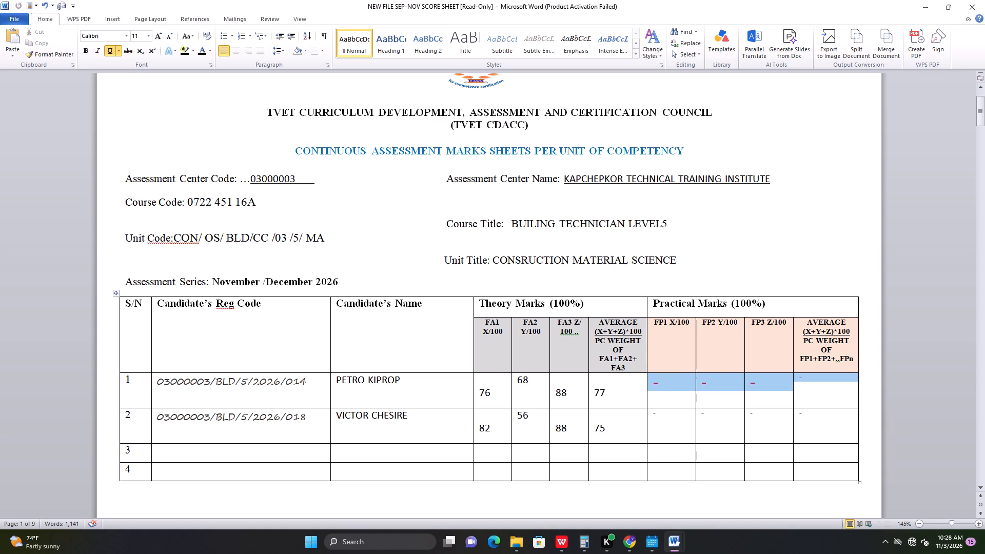
pyautogui.moveTo(677, 387); pyautogui.dragTo(673, 387)
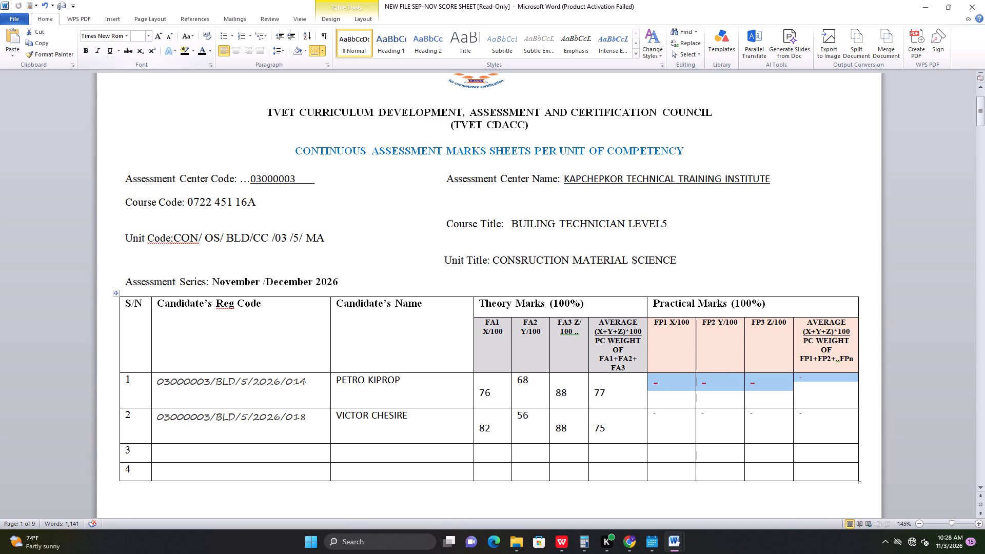
pyautogui.click(150, 36)
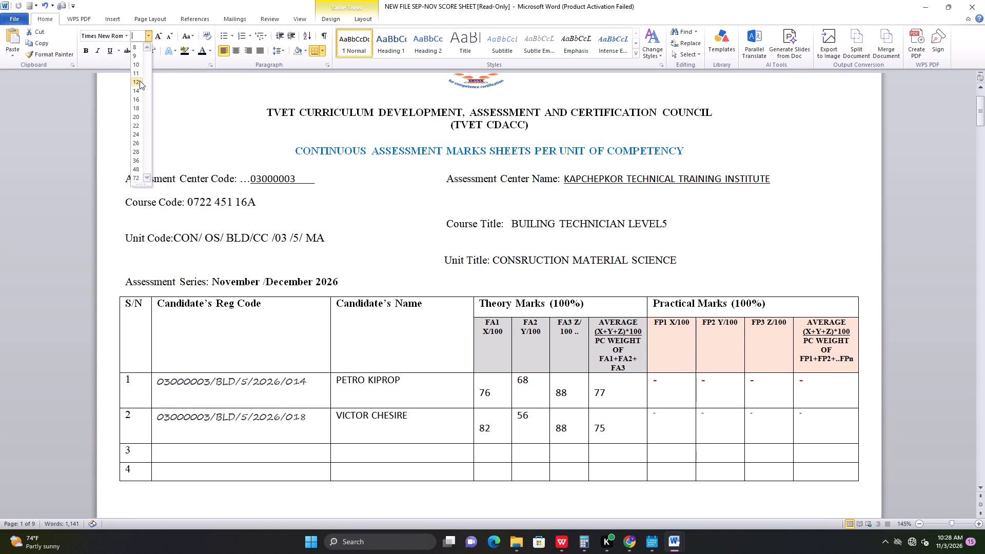
pyautogui.click(140, 81)
pyautogui.click(203, 49)
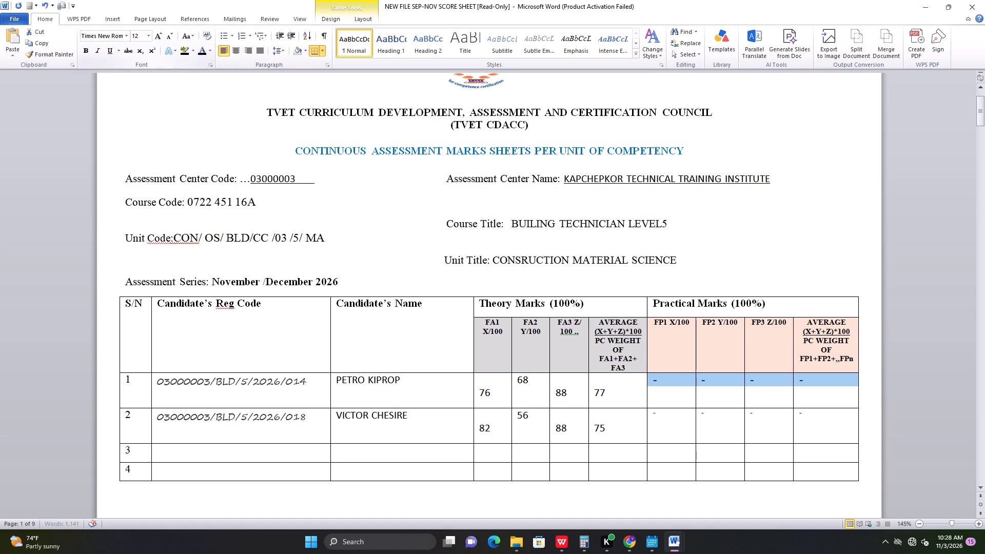
# Insert a space between "Unit Code:" and the CON/ OS/ BLD/CC code on page 1.
pyautogui.scroll(5, 396, 234)
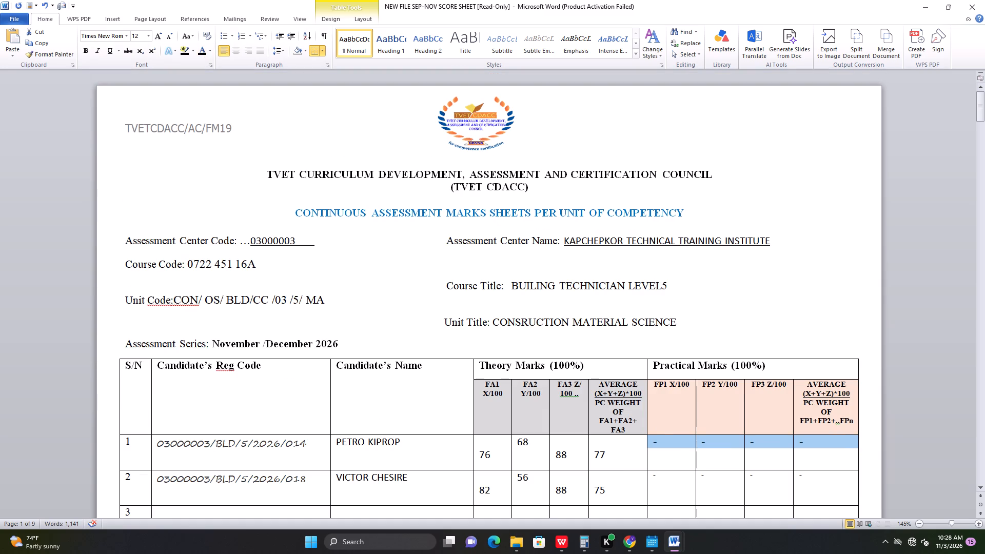
pyautogui.click(186, 303)
pyautogui.rightClick(187, 301)
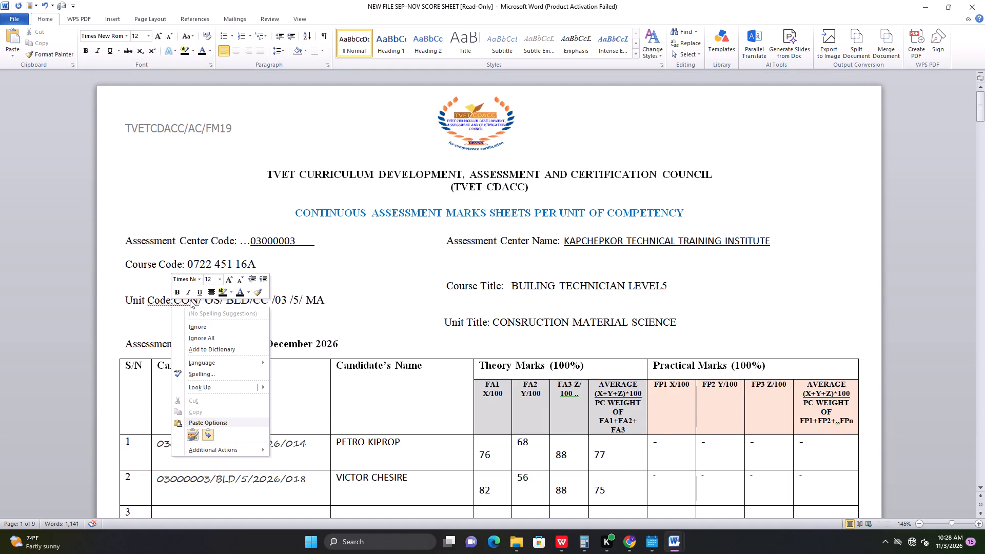
pyautogui.click(173, 301)
pyautogui.click(173, 301)
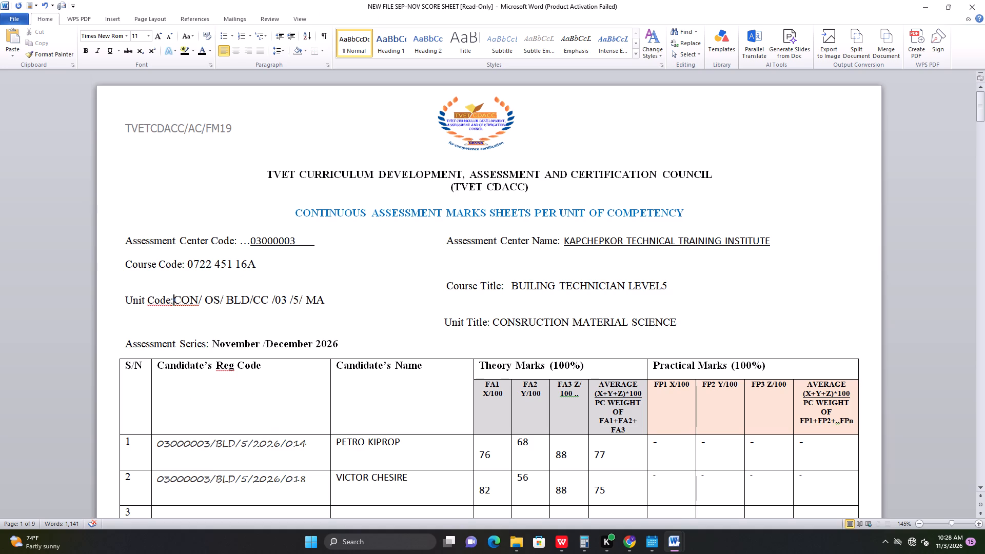
pyautogui.press('space')
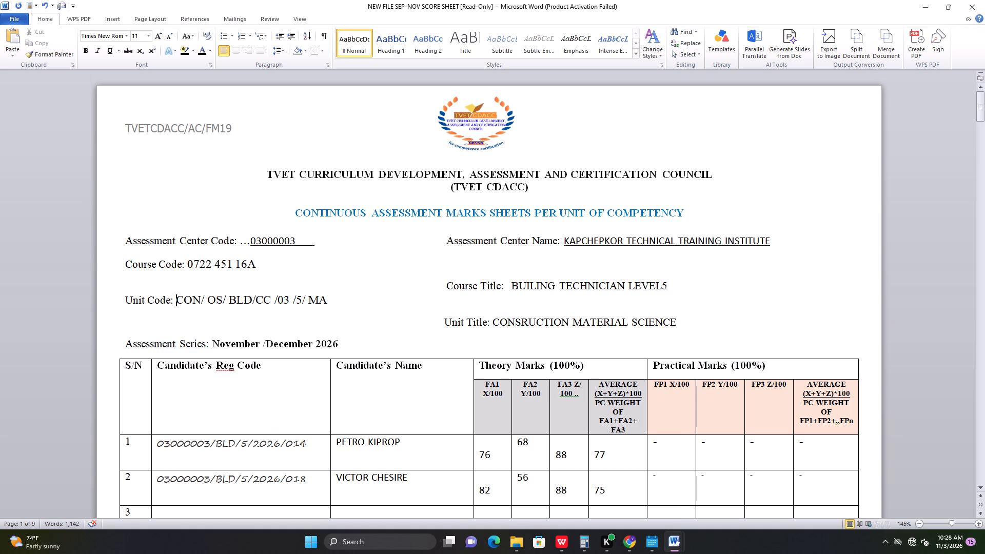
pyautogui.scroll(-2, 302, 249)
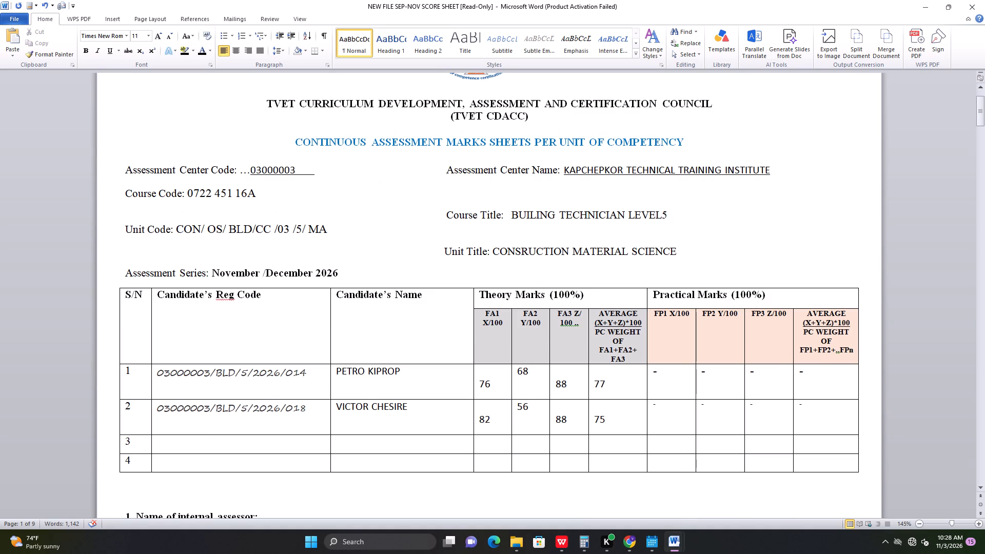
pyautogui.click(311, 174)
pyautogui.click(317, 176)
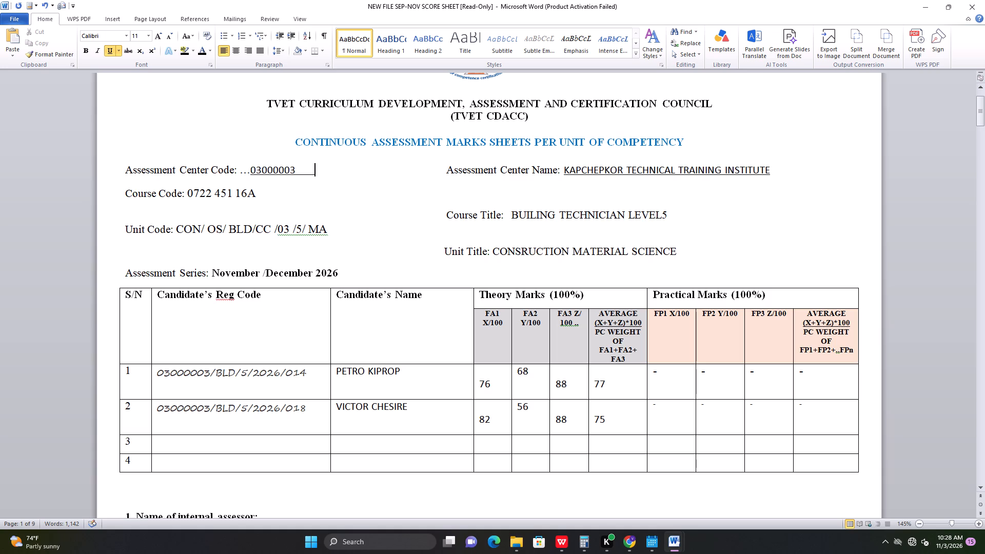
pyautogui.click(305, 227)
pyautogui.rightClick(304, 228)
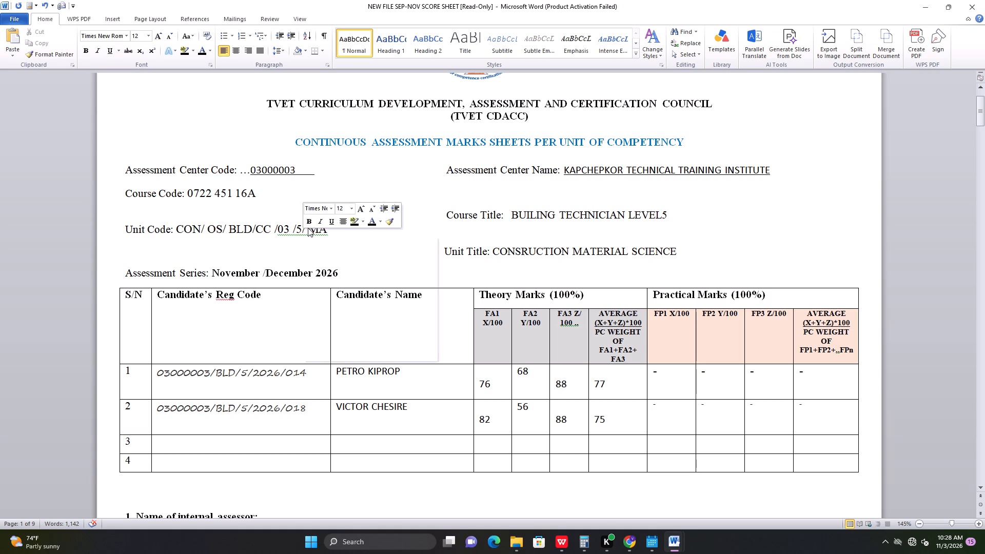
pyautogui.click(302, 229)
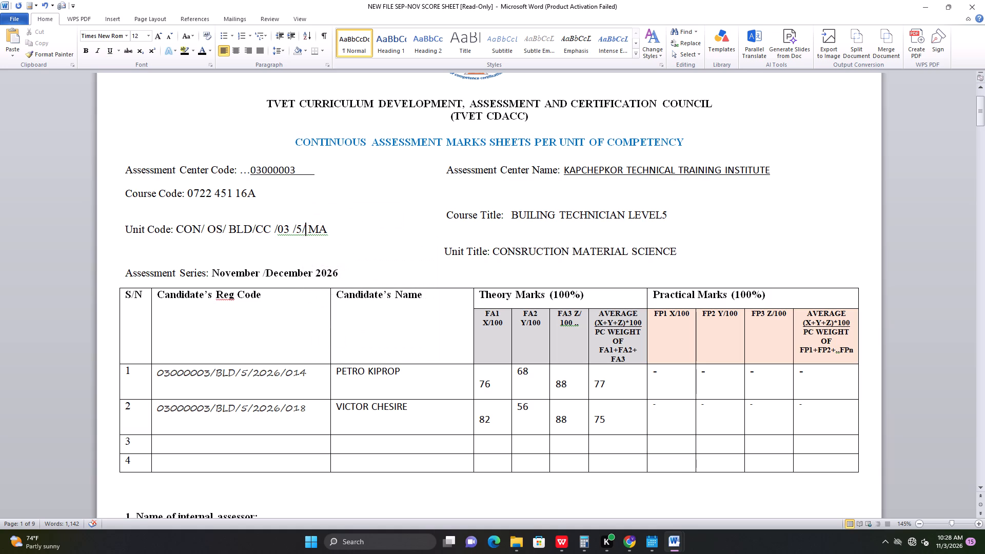
# Clean up the page 1 Assessment Center Code to an underlined 03000003, without the leading dots or trailing blank underline.
pyautogui.moveTo(316, 174); pyautogui.dragTo(240, 172)
pyautogui.click(109, 52)
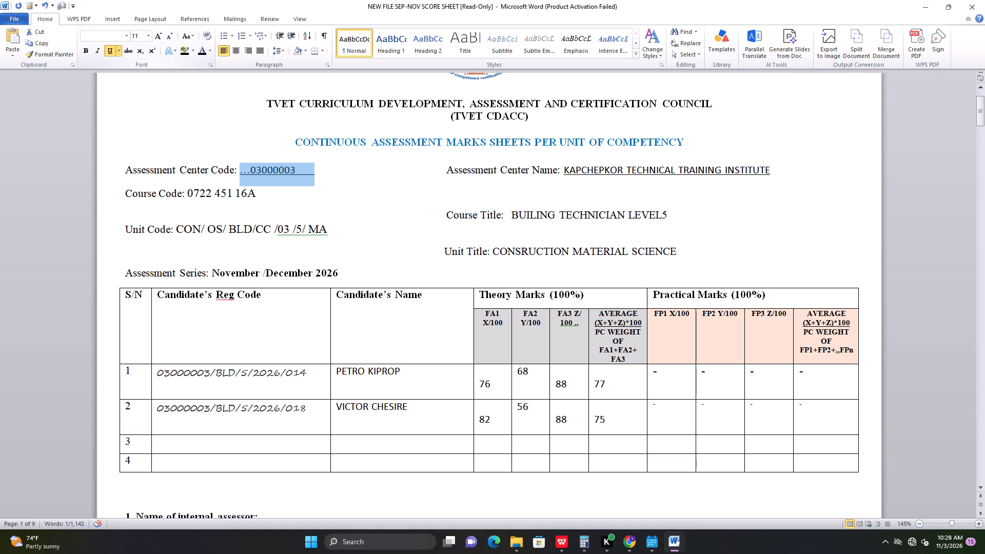
pyautogui.click(251, 169)
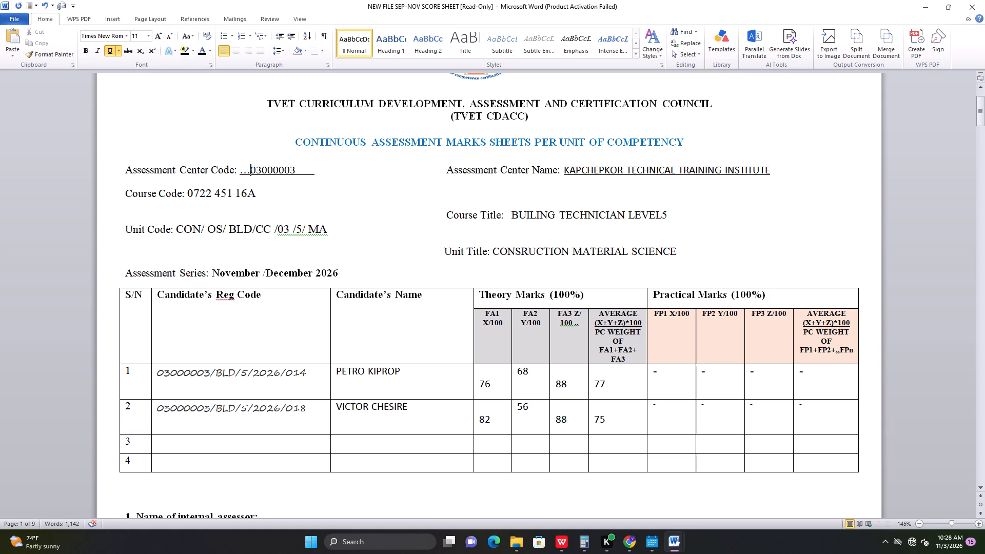
pyautogui.press('BackSpace')
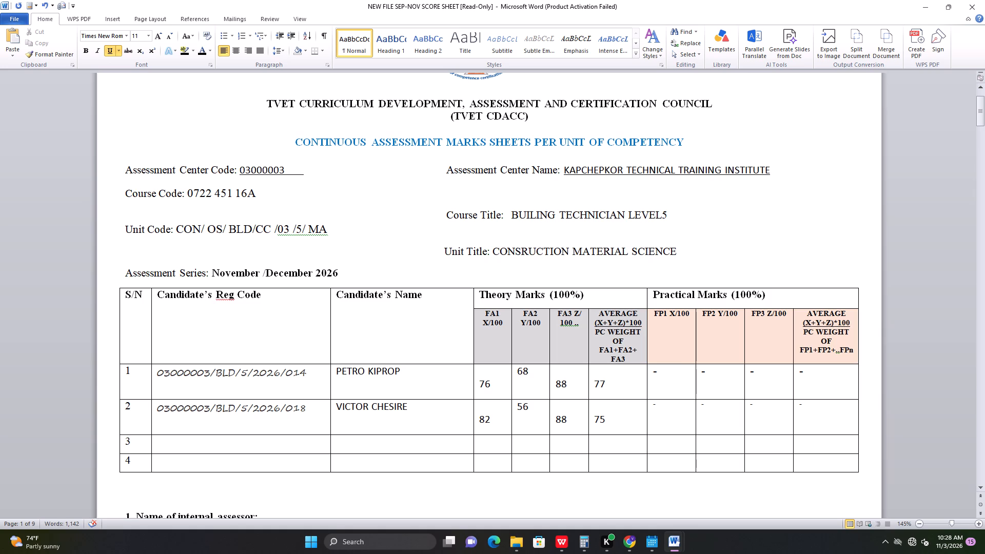
pyautogui.moveTo(304, 175); pyautogui.dragTo(284, 171)
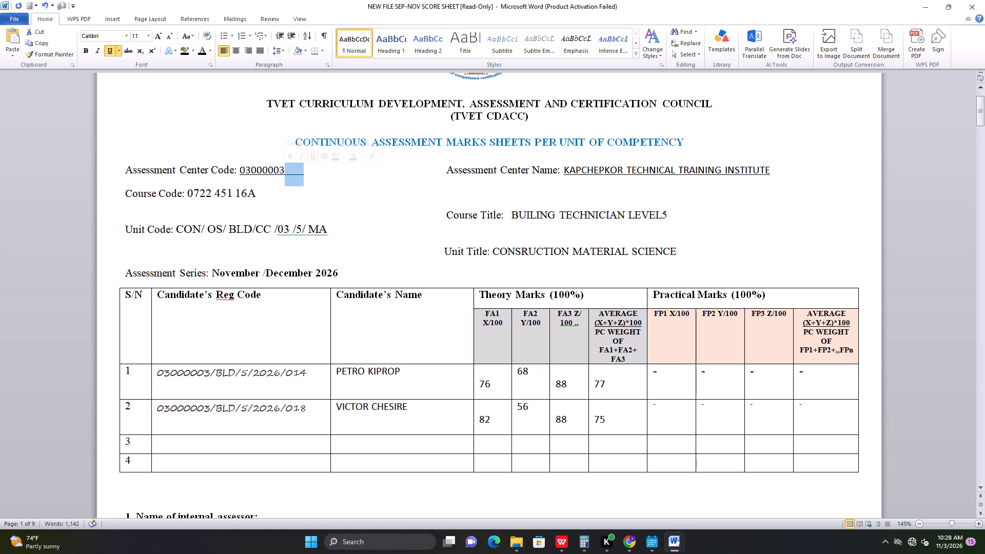
pyautogui.press('BackSpace')
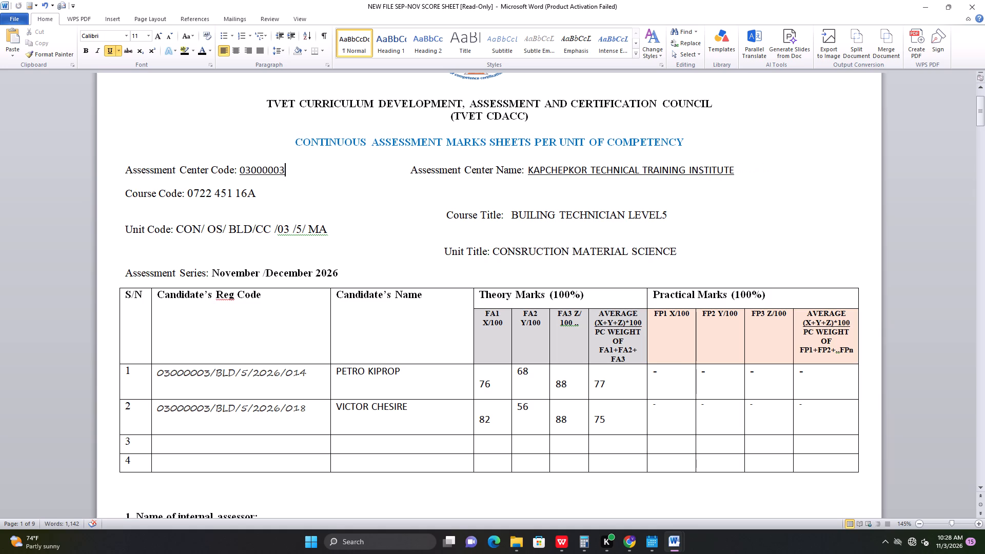
# Shift the Assessment Center Name on page 1 with spaces so it roughly lines up with the Course Title below.
pyautogui.click(411, 169)
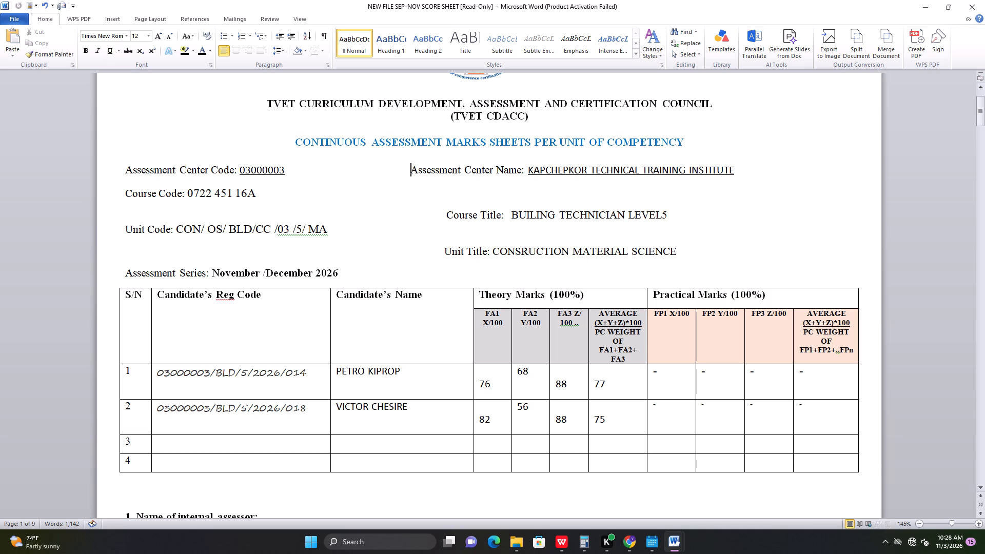
pyautogui.press('space')
pyautogui.press('space')
pyautogui.press('space')
pyautogui.press('space')
pyautogui.press('space')
pyautogui.press('space')
pyautogui.press('space')
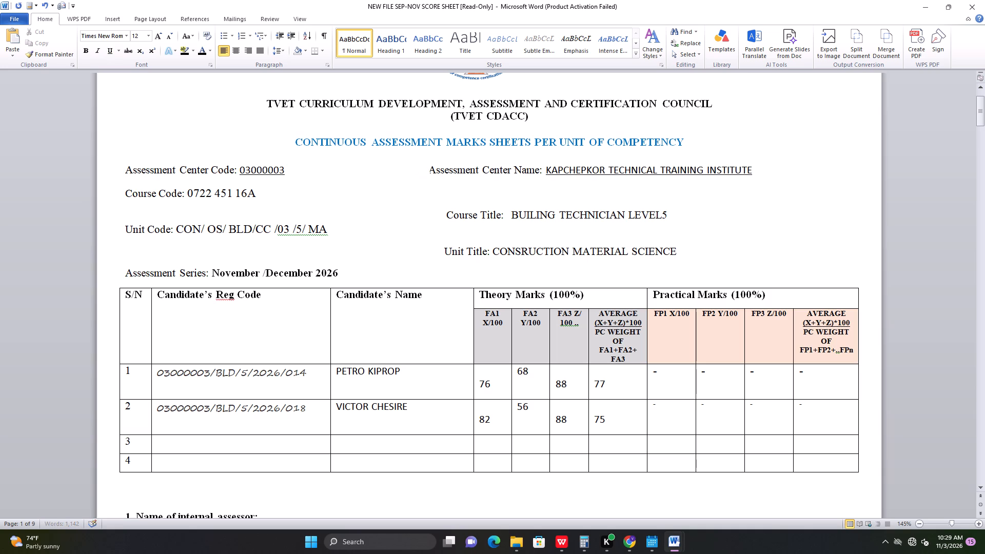
pyautogui.press('space')
pyautogui.press('space')
pyautogui.press('space')
pyautogui.press('space')
pyautogui.press('space')
pyautogui.press('space')
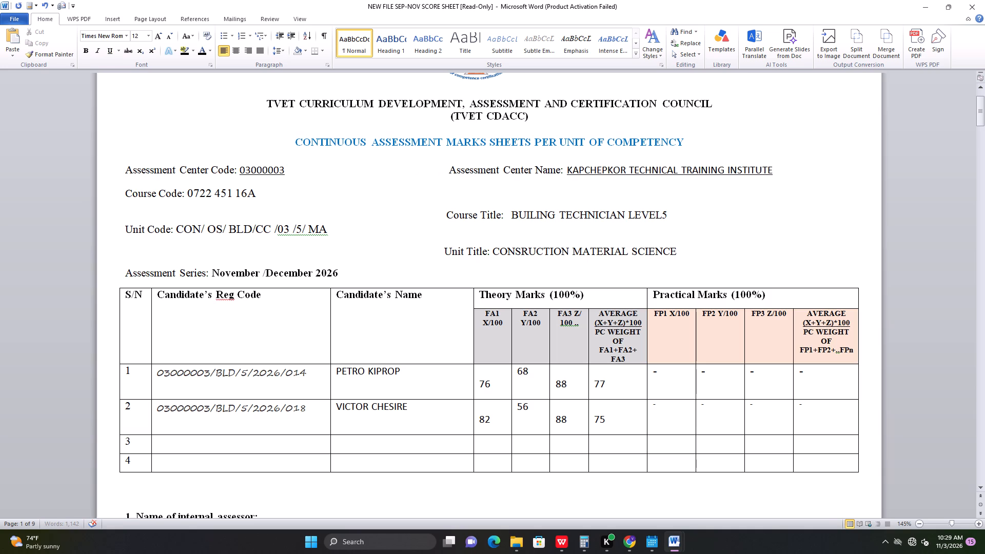
# Delete the dots in front of 03000003 in the Assessment Center Code on page 2.
pyautogui.scroll(-3, 382, 310)
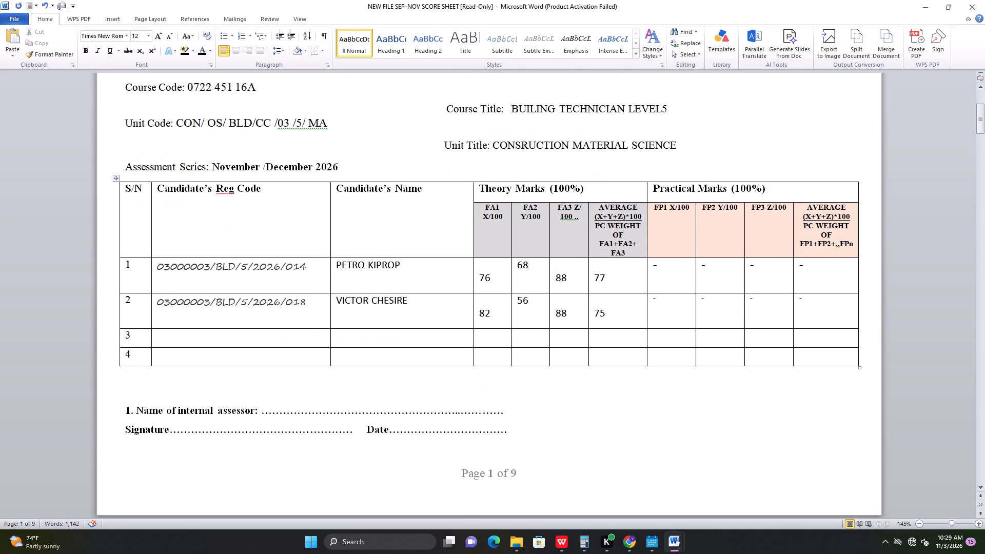
pyautogui.scroll(-6, 421, 318)
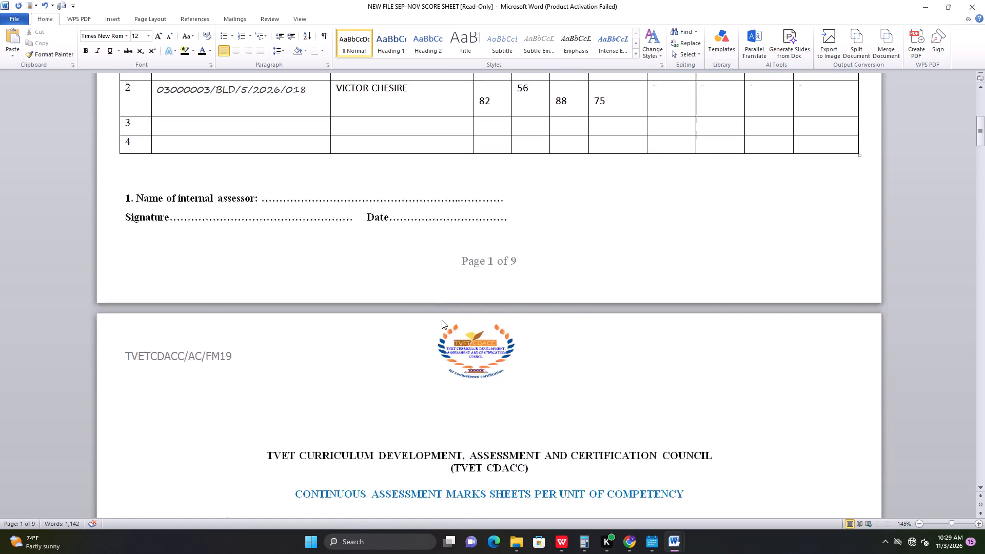
pyautogui.scroll(-6, 442, 320)
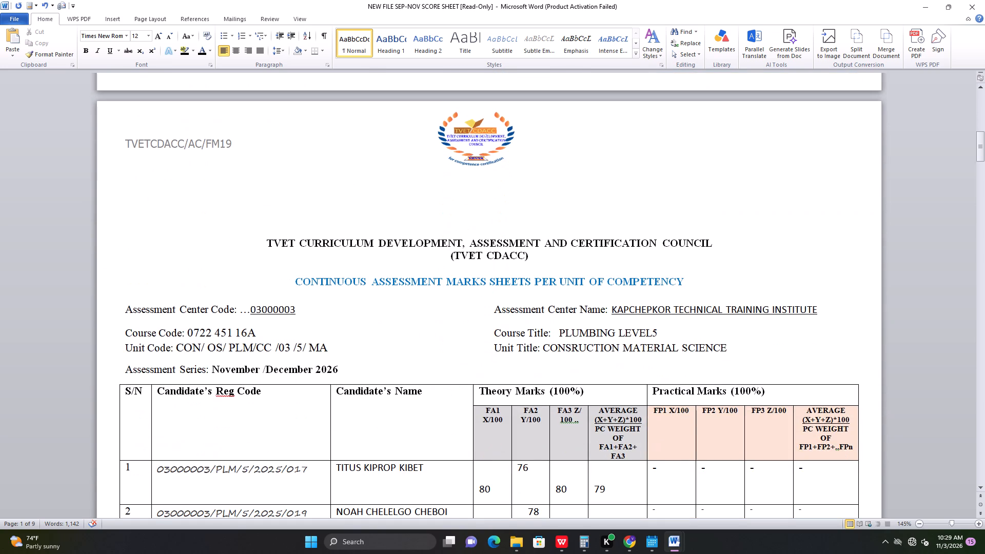
pyautogui.click(250, 312)
pyautogui.press('BackSpace')
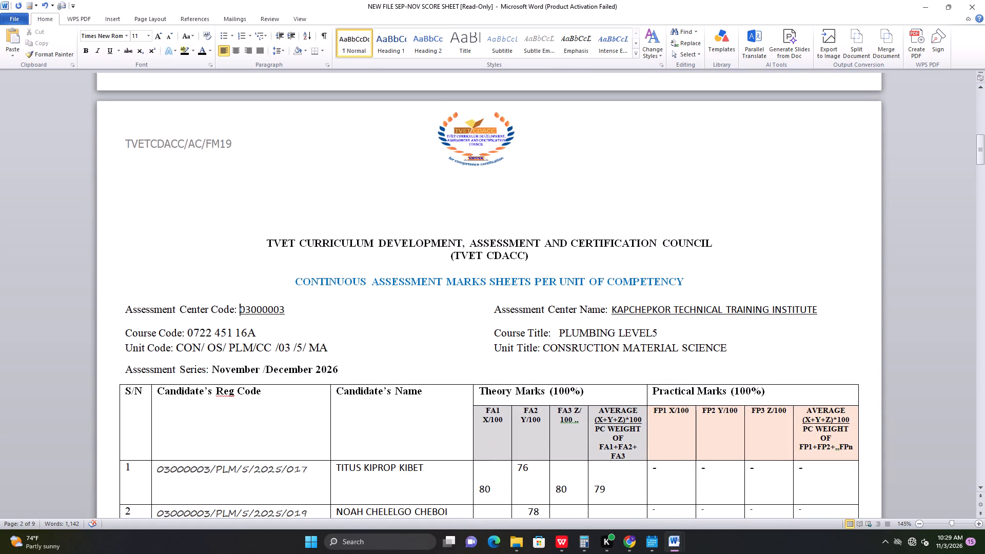
# Format the second candidate's Reg Code in the page 3 table as black text at size 12.
pyautogui.scroll(-9, 252, 367)
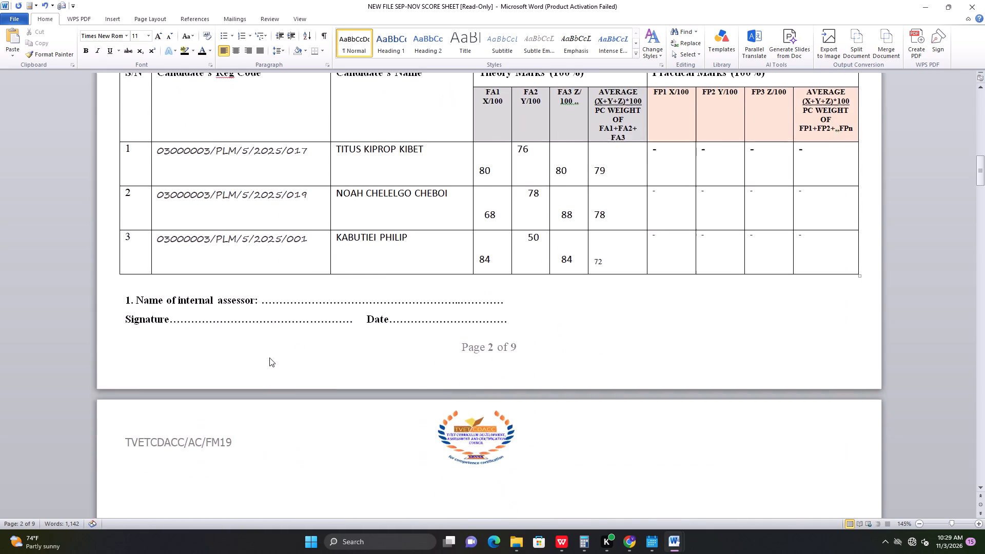
pyautogui.scroll(-5, 269, 358)
pyautogui.scroll(-3, 281, 420)
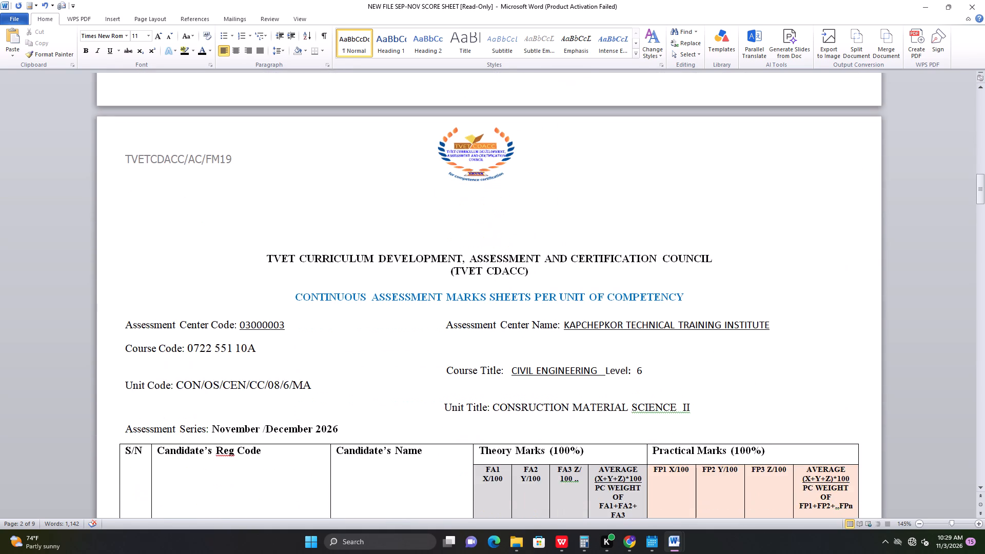
pyautogui.scroll(-7, 283, 419)
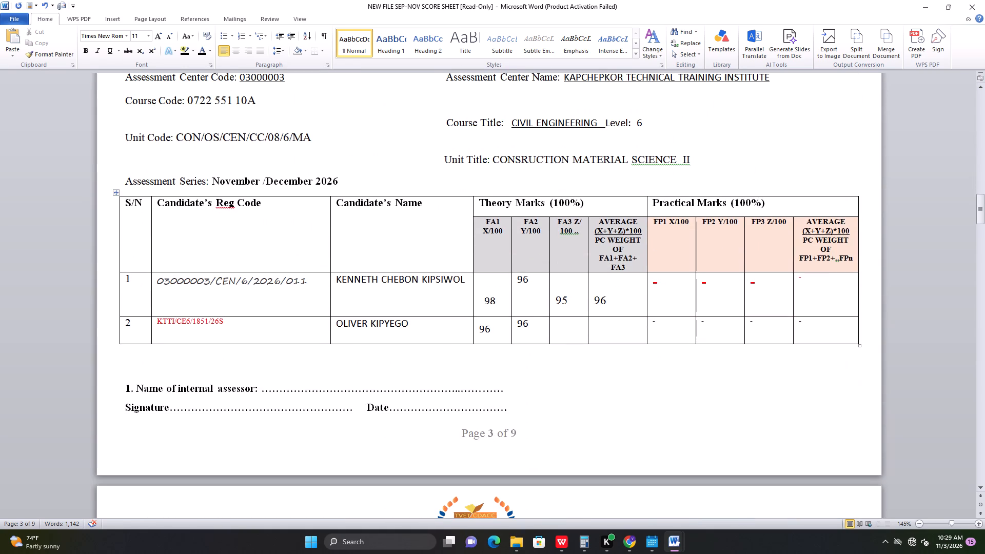
pyautogui.click(235, 303)
pyautogui.moveTo(237, 323); pyautogui.dragTo(195, 322)
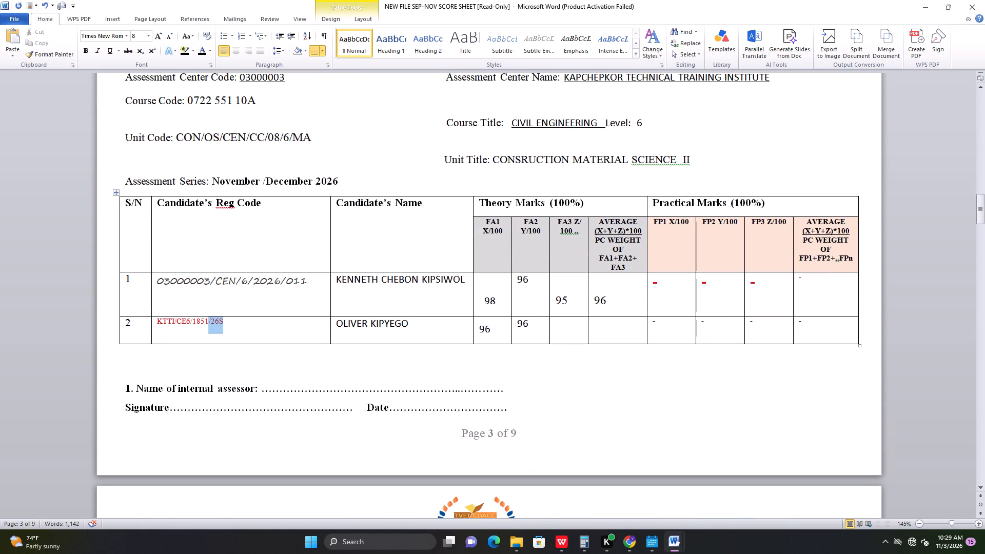
pyautogui.moveTo(195, 322); pyautogui.dragTo(164, 321)
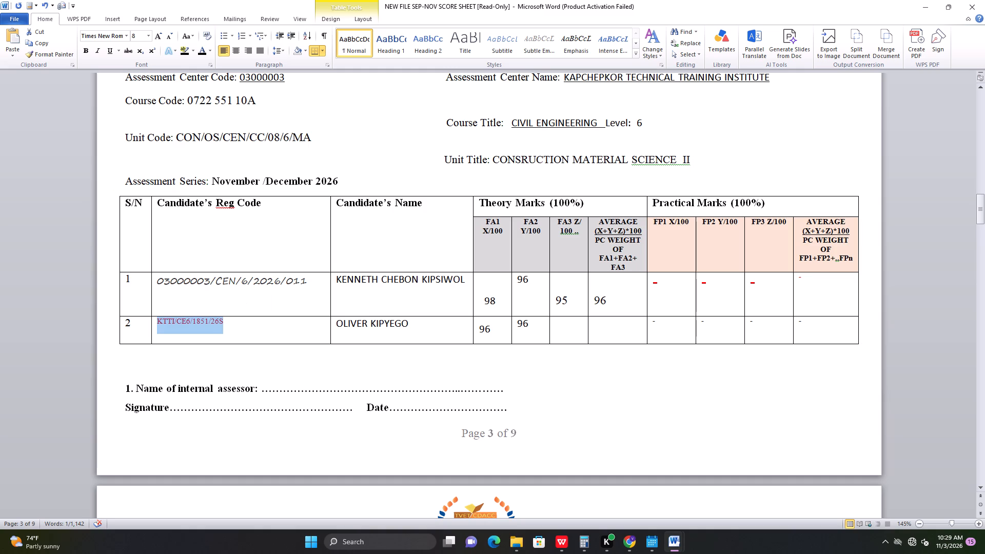
pyautogui.click(200, 52)
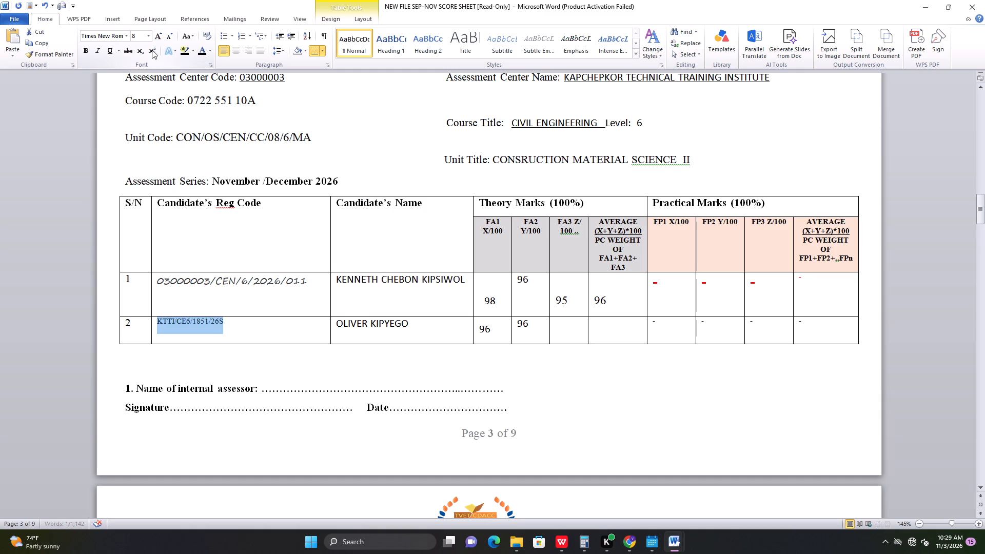
pyautogui.click(148, 35)
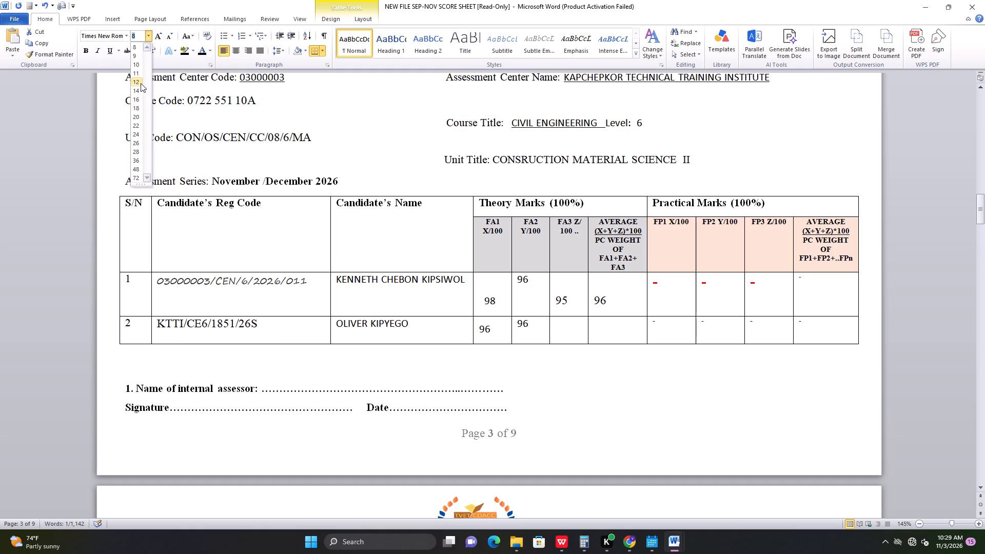
pyautogui.click(141, 83)
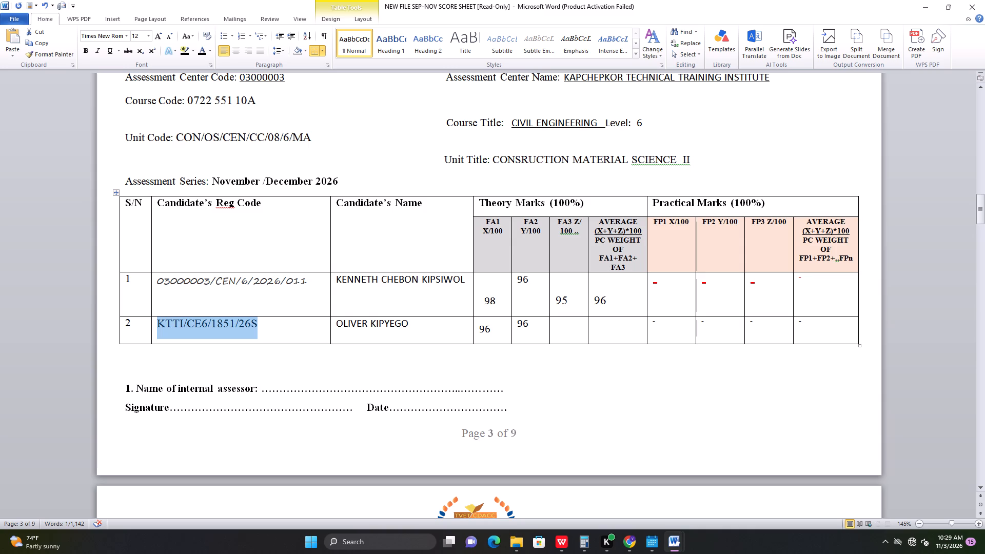
# Set the practical marks dashes of both candidates on page 3, including the average column, to size 12 in black.
pyautogui.moveTo(824, 324); pyautogui.dragTo(703, 296)
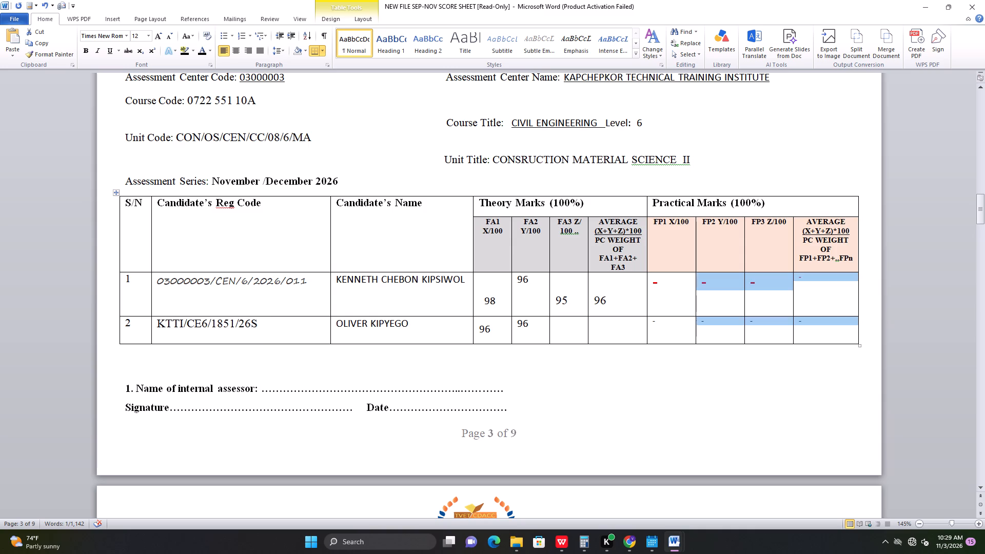
pyautogui.moveTo(703, 296); pyautogui.dragTo(668, 295)
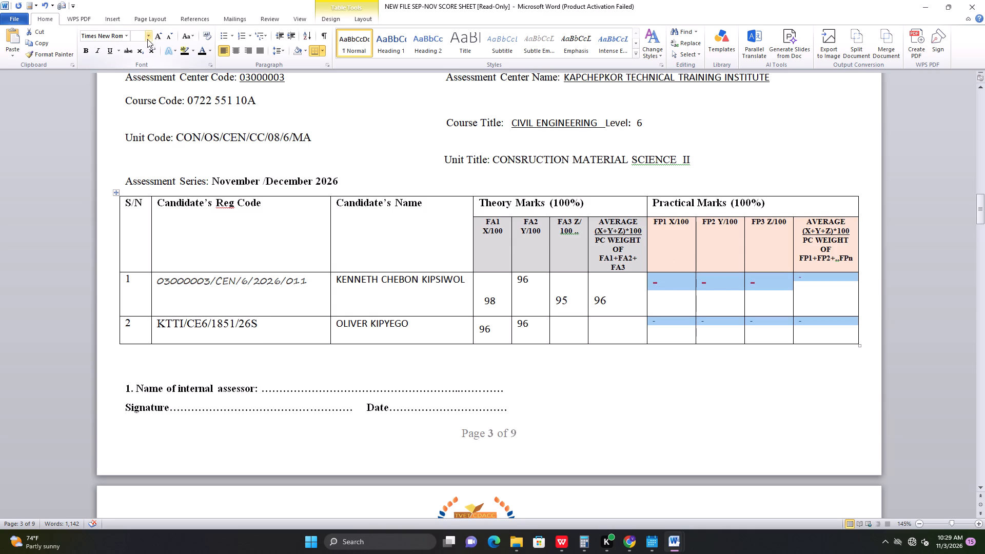
pyautogui.click(146, 36)
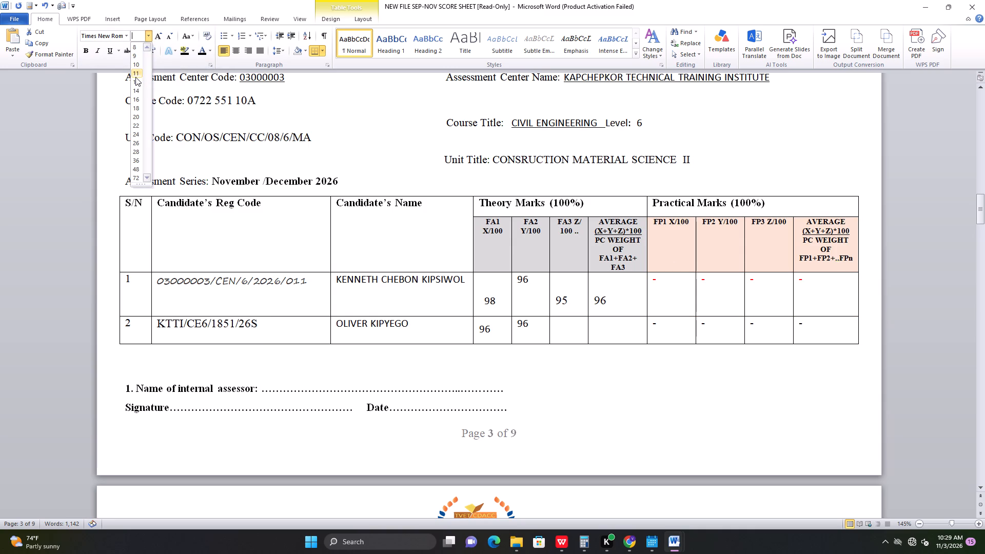
pyautogui.click(135, 80)
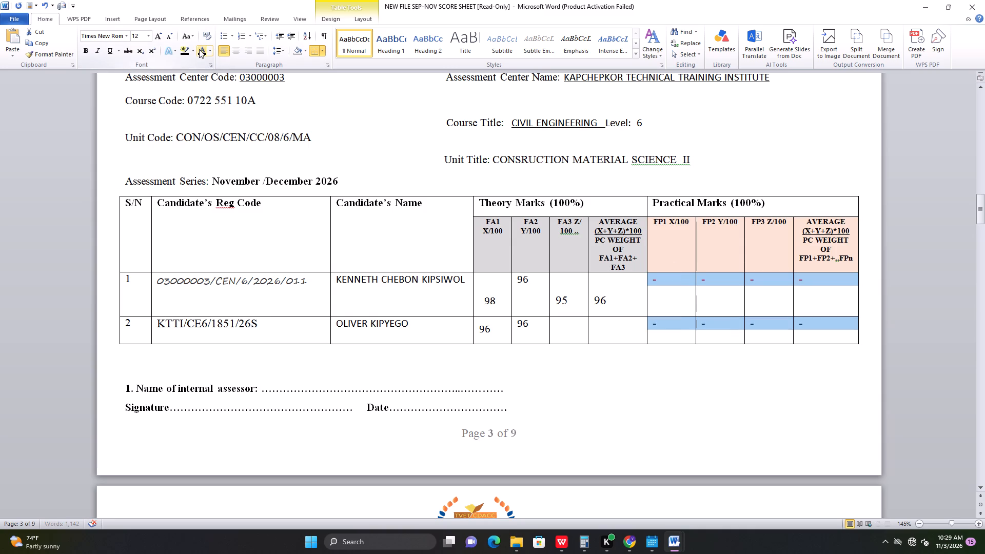
pyautogui.click(201, 49)
# Insert a space between "Unit Code:" and the CON/OS/CEN/CC/07/6/ MA code on page 4.
pyautogui.scroll(-5, 532, 344)
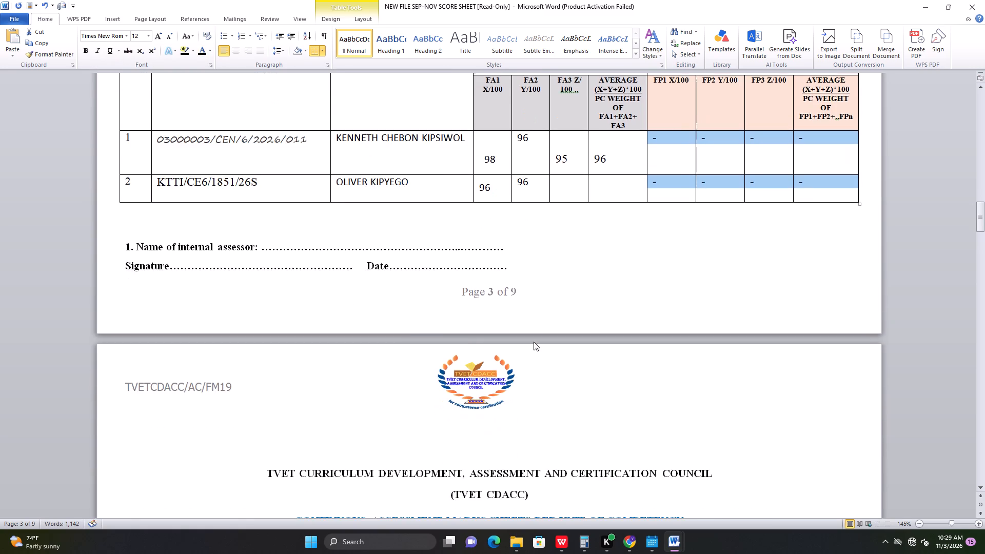
pyautogui.scroll(-5, 534, 342)
pyautogui.scroll(12, 286, 343)
pyautogui.scroll(-5, 291, 338)
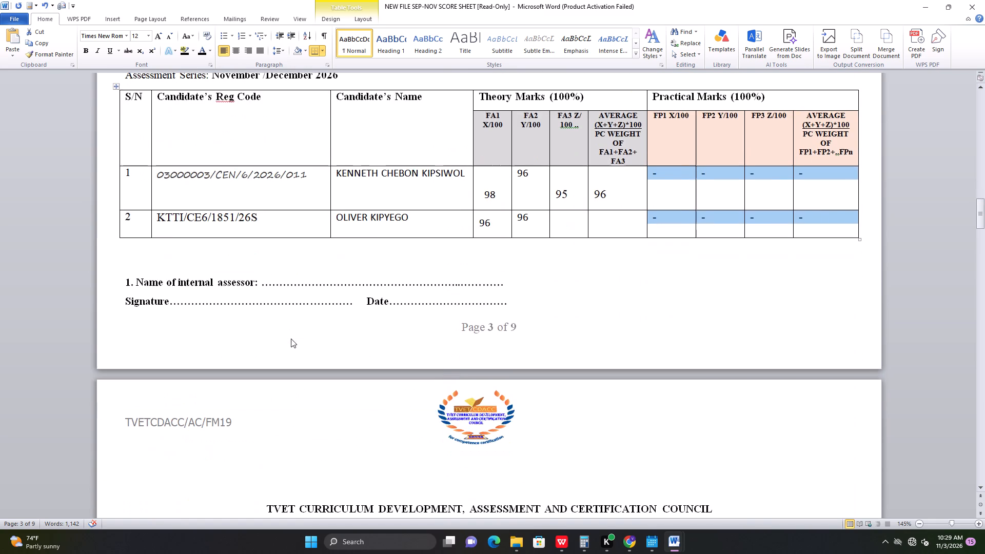
pyautogui.scroll(-7, 289, 339)
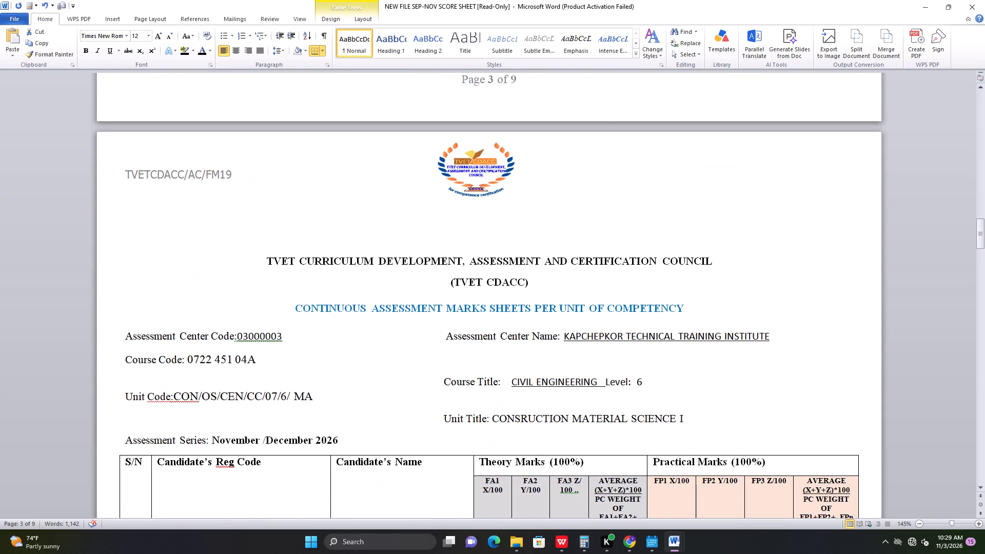
pyautogui.scroll(-2, 444, 371)
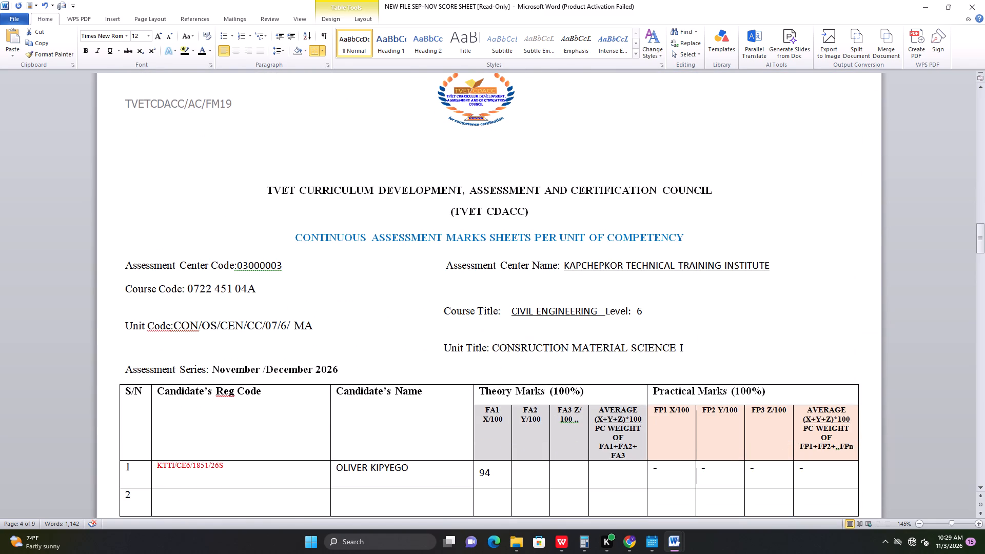
pyautogui.click(175, 326)
pyautogui.click(175, 324)
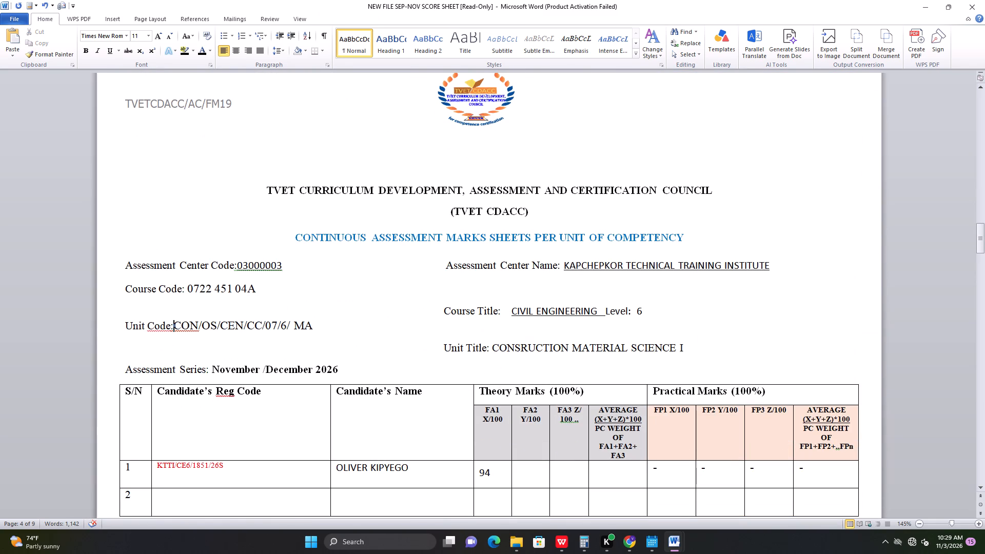
pyautogui.press('space')
# Format the first candidate's Reg Code in the page 4 table as black text at size 12.
pyautogui.scroll(-3, 181, 324)
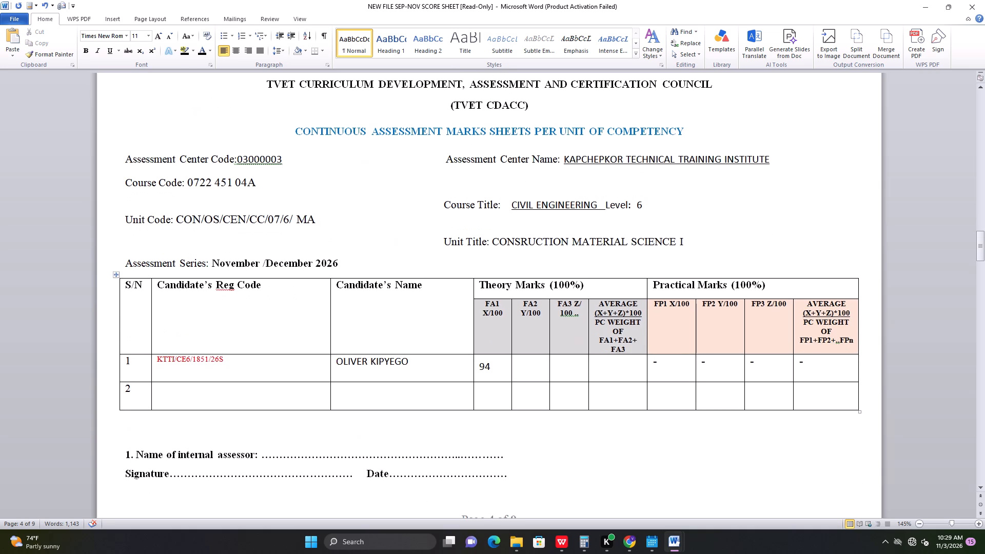
pyautogui.moveTo(250, 363); pyautogui.dragTo(165, 360)
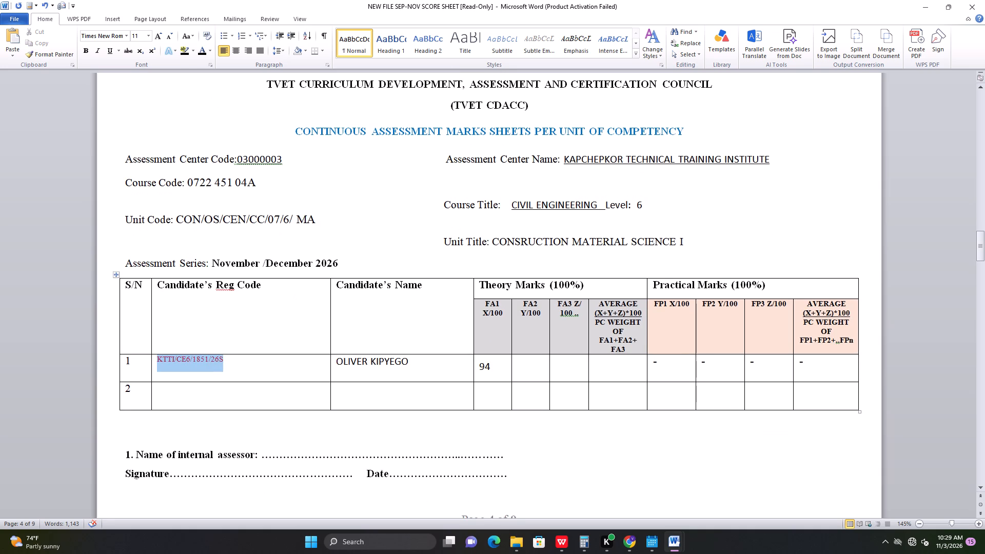
pyautogui.moveTo(165, 360); pyautogui.dragTo(163, 360)
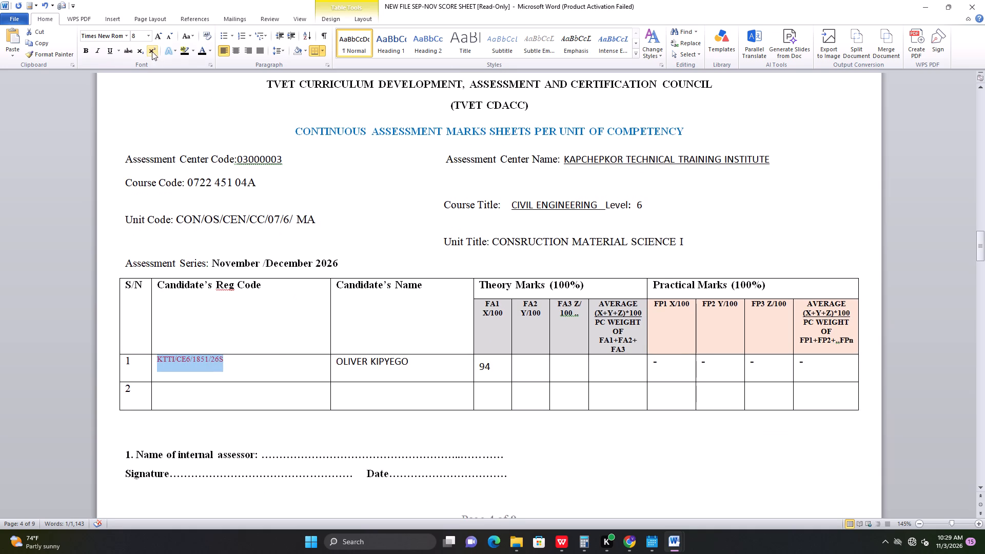
pyautogui.click(150, 36)
pyautogui.click(141, 83)
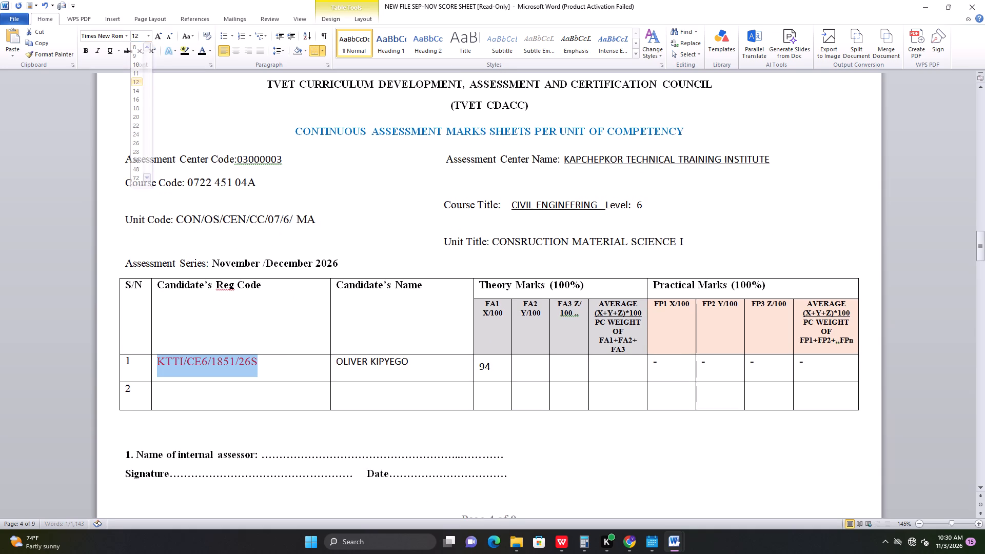
pyautogui.click(201, 50)
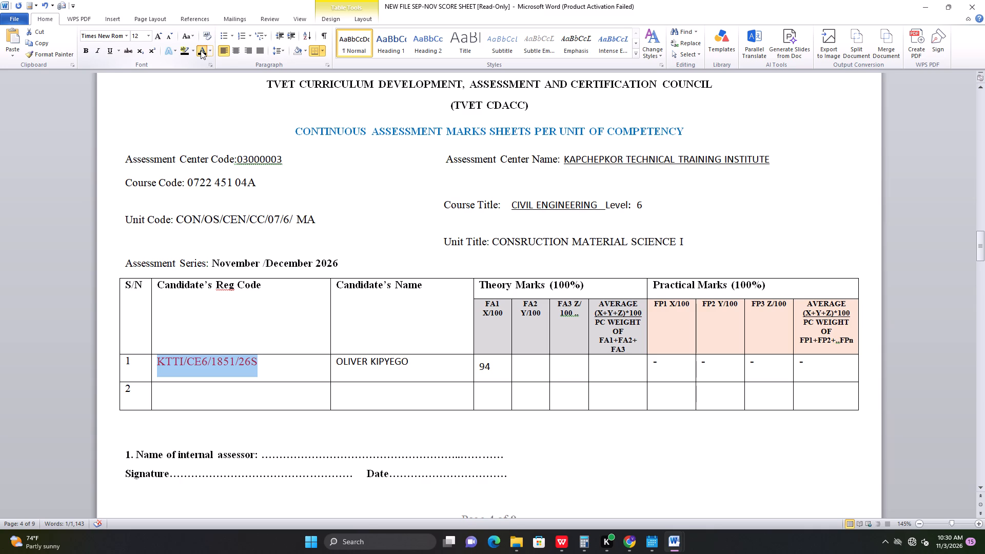
# Replace the dashes in candidate 1's practical marks on page 5 with 85 for FP1 and 90 for FP3.
pyautogui.scroll(-4, 365, 298)
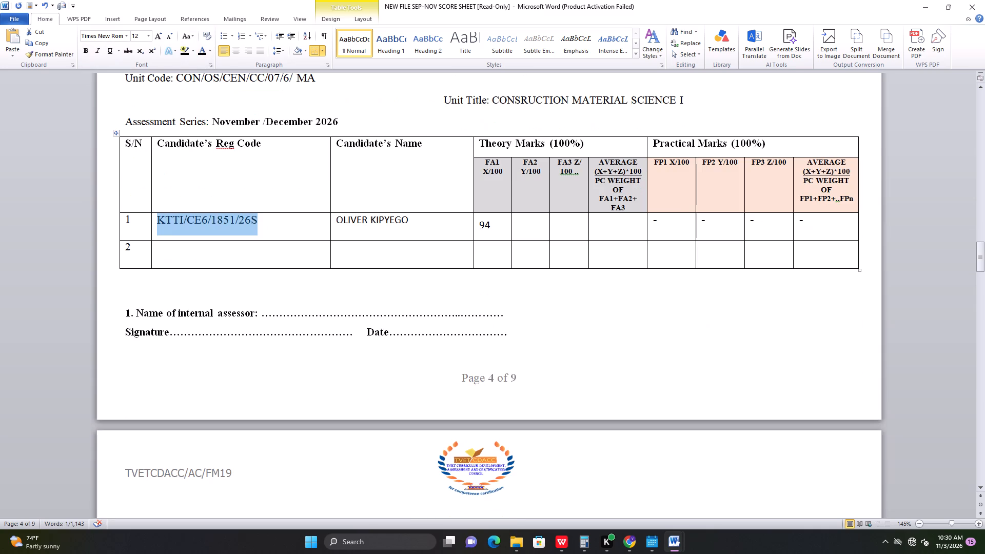
pyautogui.scroll(-9, 365, 296)
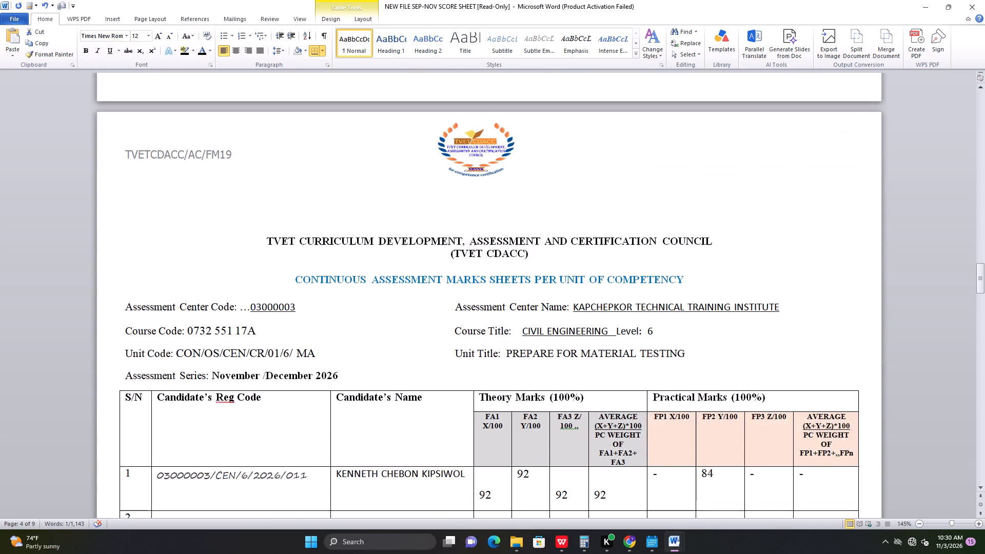
pyautogui.scroll(-4, 365, 295)
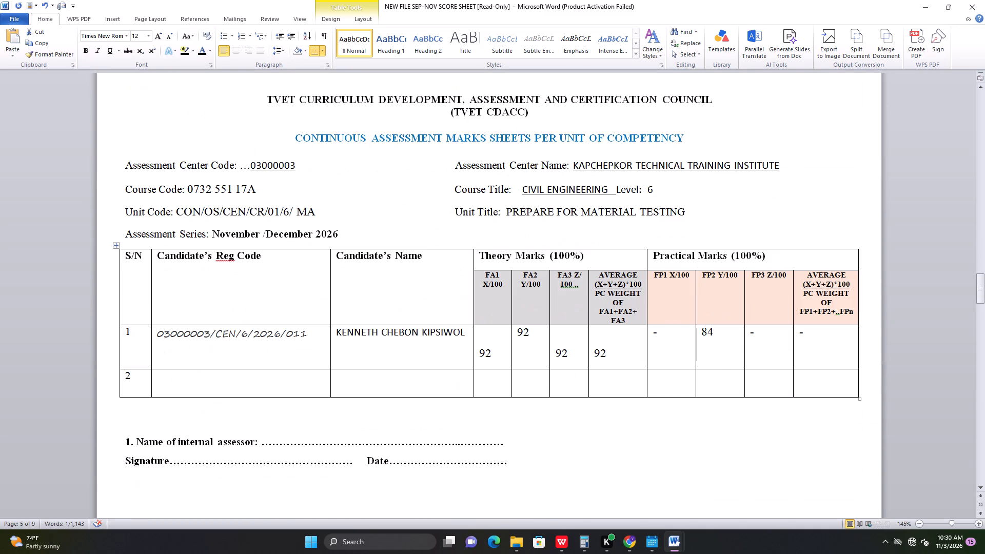
pyautogui.click(669, 337)
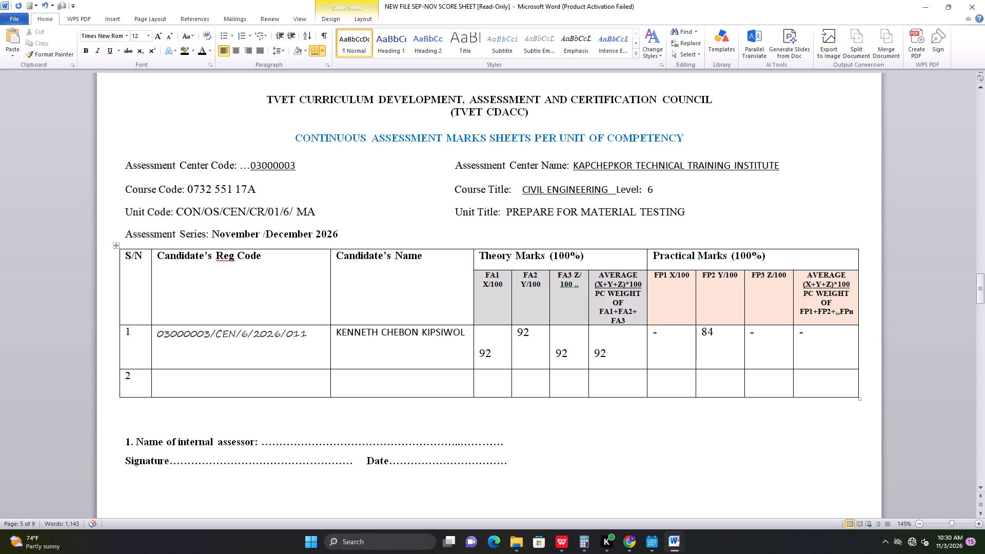
pyautogui.press('BackSpace')
pyautogui.click(756, 333)
pyautogui.press('BackSpace')
pyautogui.write('90')
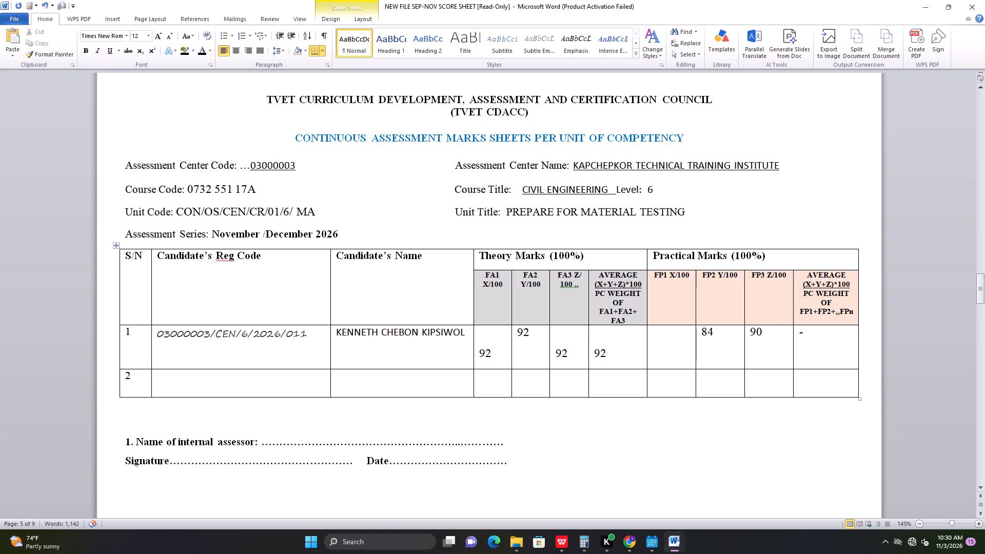
pyautogui.click(655, 347)
pyautogui.press('8')
pyautogui.press('5')
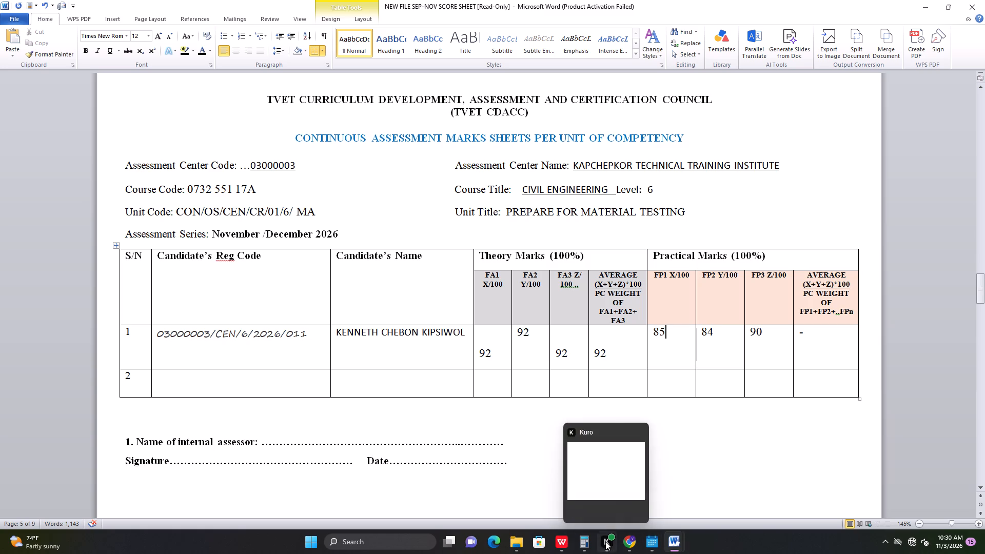
# In Calculator, work out the average of candidate 1's page 5 practical marks 85, 84 and 90.
pyautogui.click(587, 544)
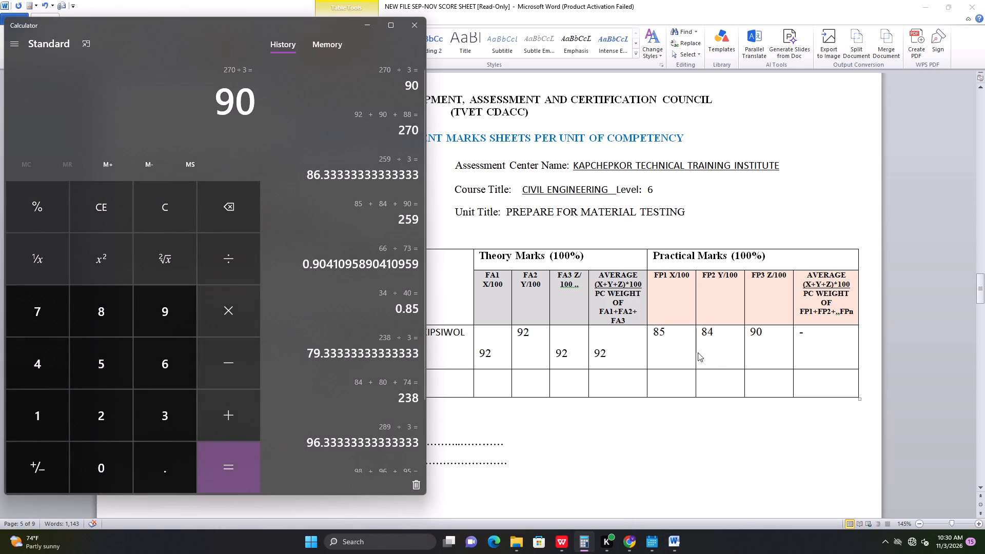
pyautogui.moveTo(94, 308); pyautogui.dragTo(95, 315)
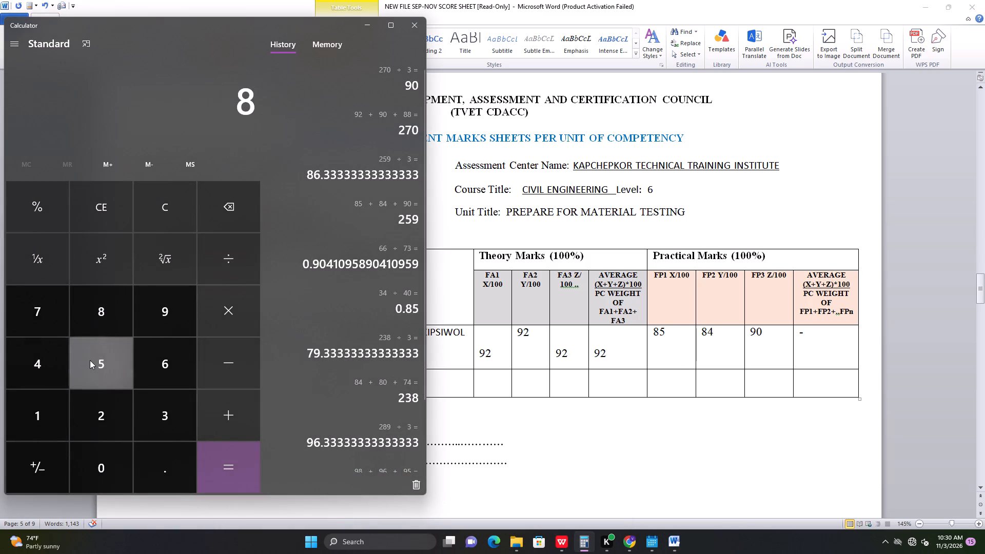
pyautogui.moveTo(100, 360); pyautogui.dragTo(105, 361)
pyautogui.click(221, 407)
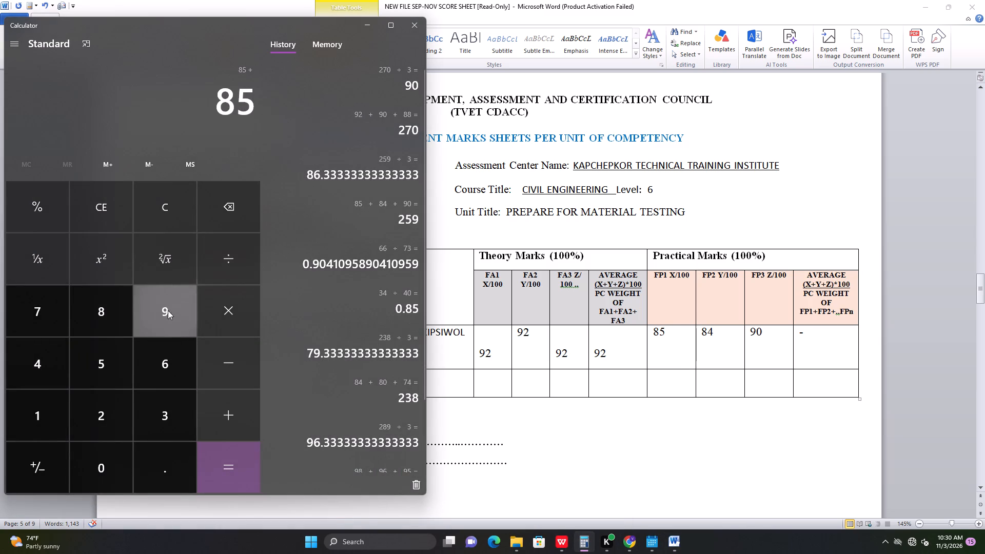
pyautogui.click(114, 311)
pyautogui.moveTo(46, 360); pyautogui.dragTo(59, 360)
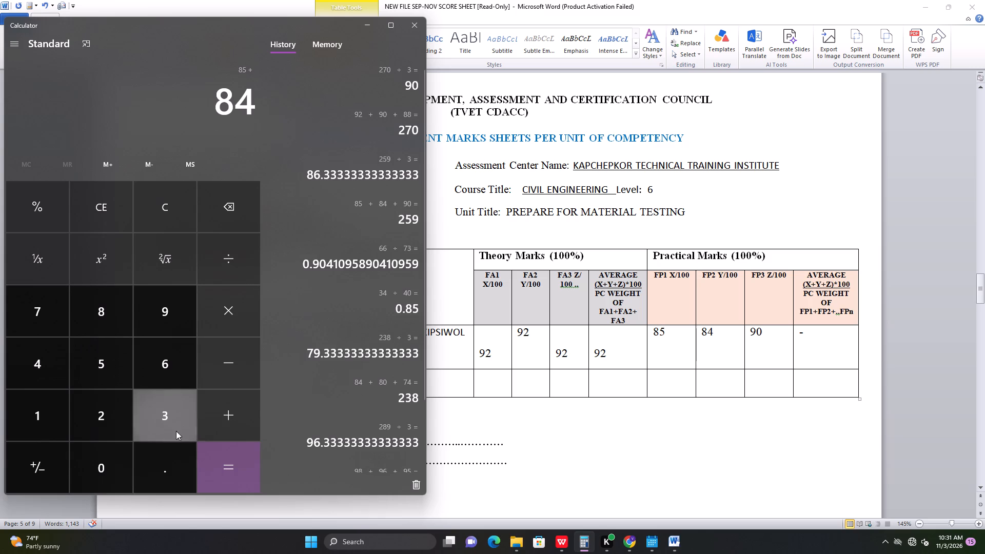
pyautogui.click(226, 424)
pyautogui.moveTo(164, 316); pyautogui.dragTo(158, 323)
pyautogui.click(103, 467)
pyautogui.moveTo(216, 466); pyautogui.dragTo(220, 462)
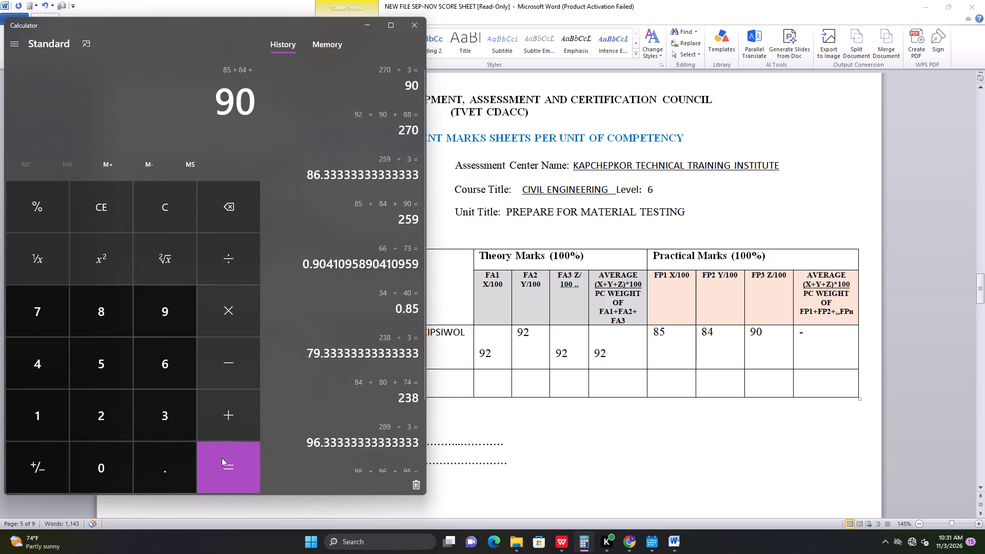
pyautogui.click(235, 266)
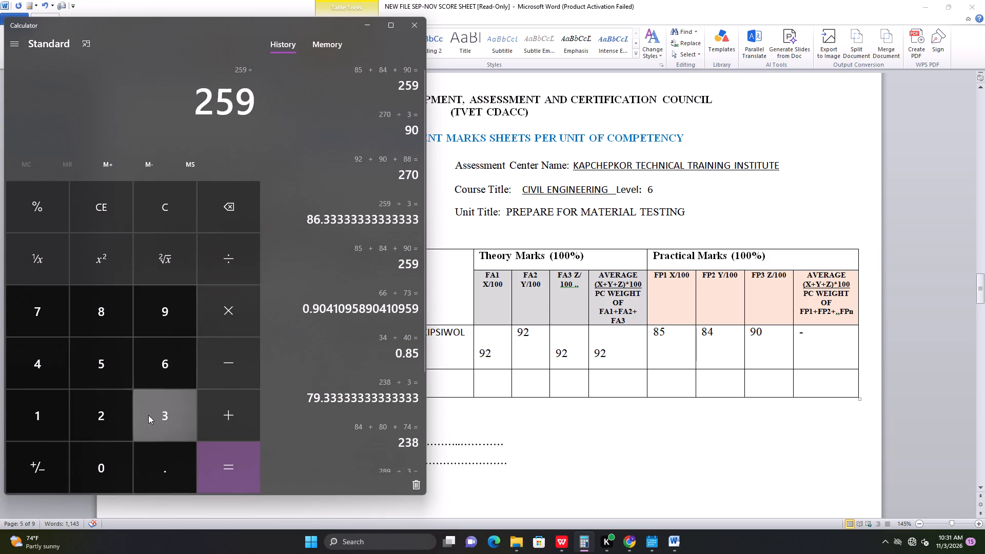
pyautogui.click(165, 412)
pyautogui.click(236, 469)
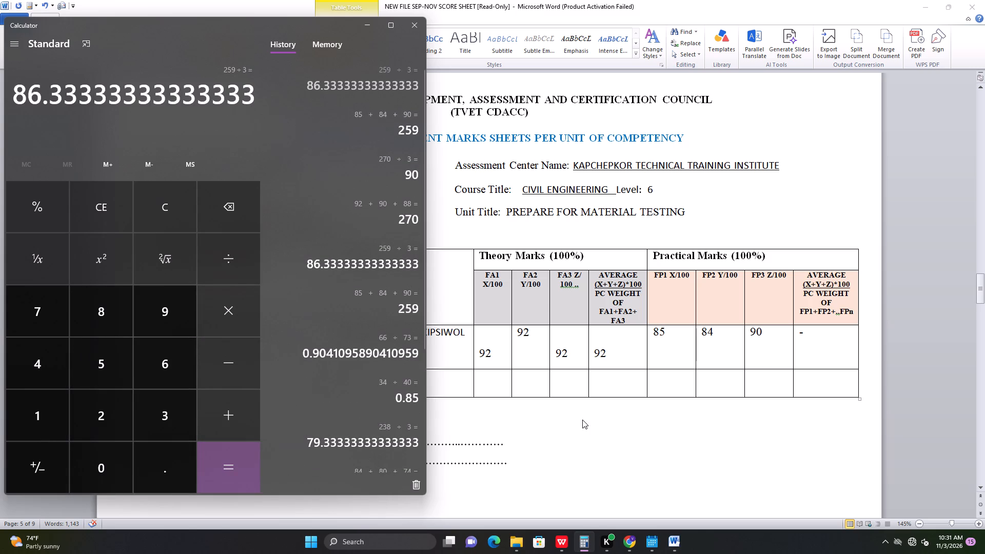
# Back in Word, replace the dash in candidate 1's practical marks average on page 5 with 86.
pyautogui.click(806, 335)
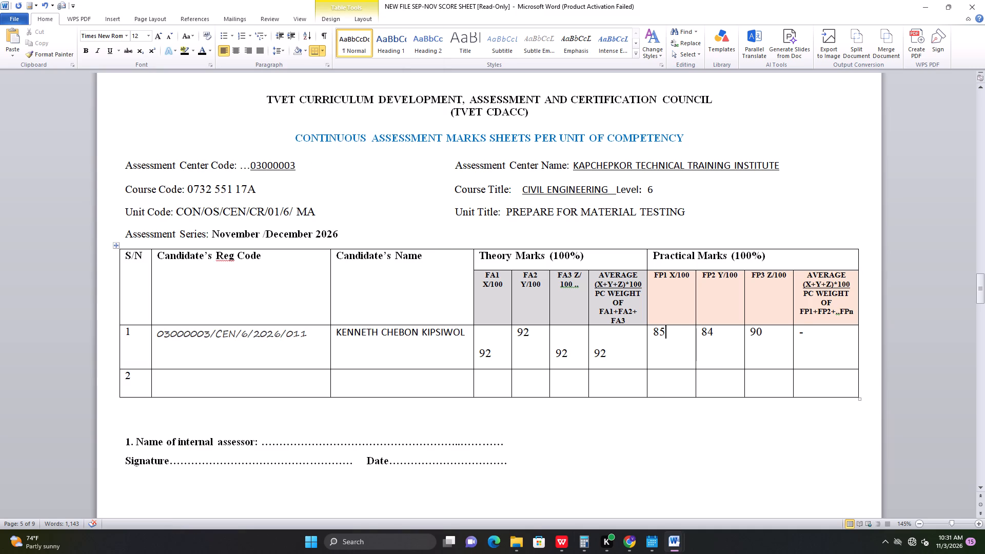
pyautogui.click(806, 334)
pyautogui.press('BackSpace')
pyautogui.press('8')
pyautogui.press('6')
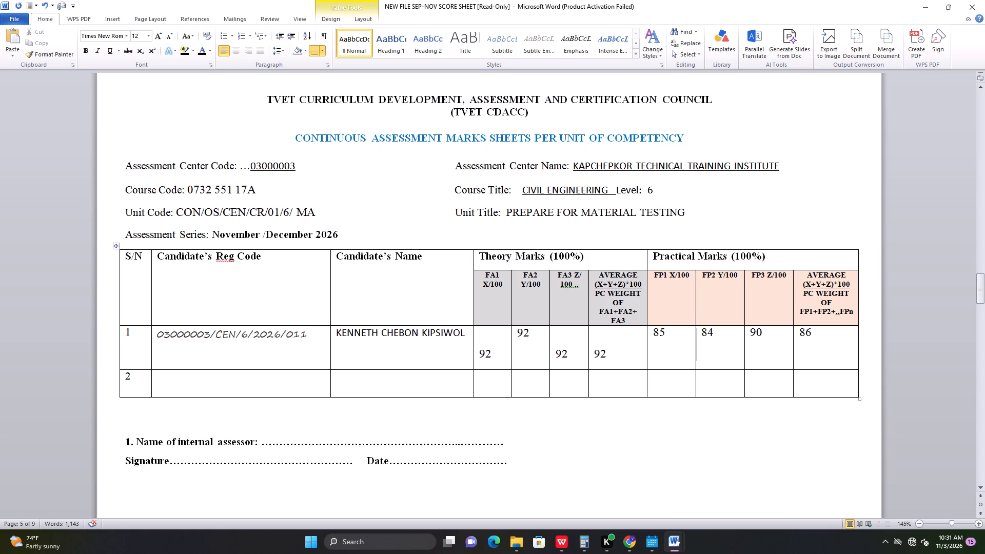
# Enter 92 as candidate 2's FA2 theory mark on page 6 and remove surplus spacing before it.
pyautogui.scroll(-15, 509, 383)
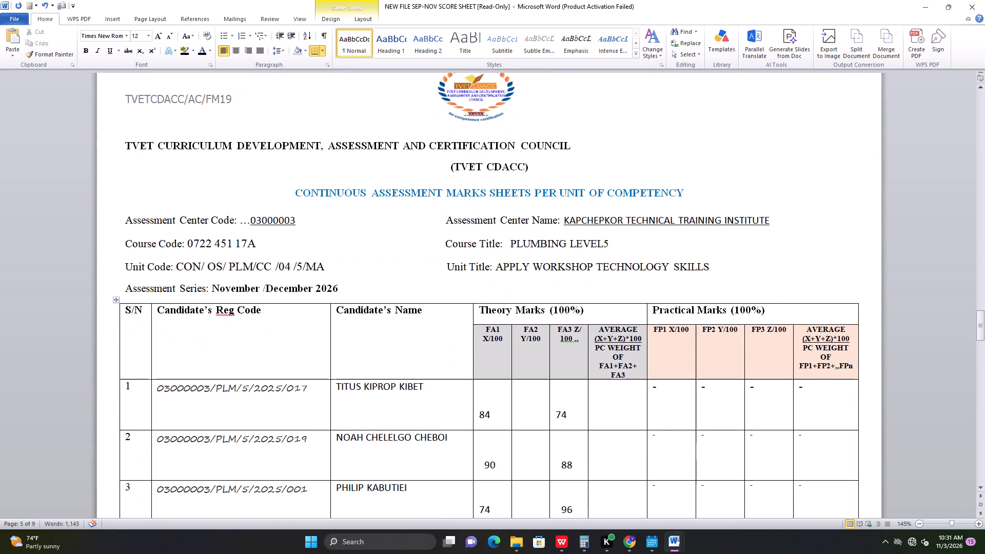
pyautogui.scroll(-3, 524, 368)
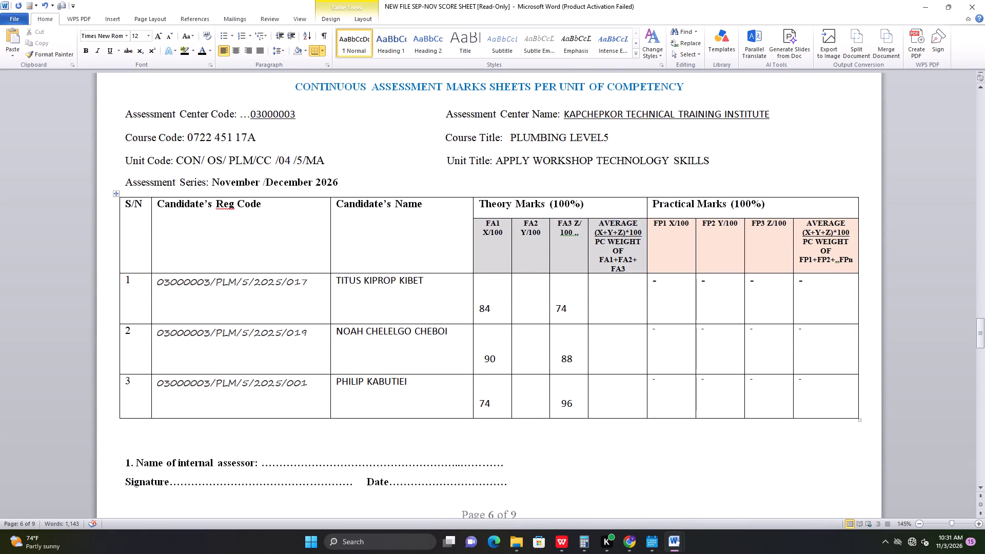
pyautogui.click(537, 298)
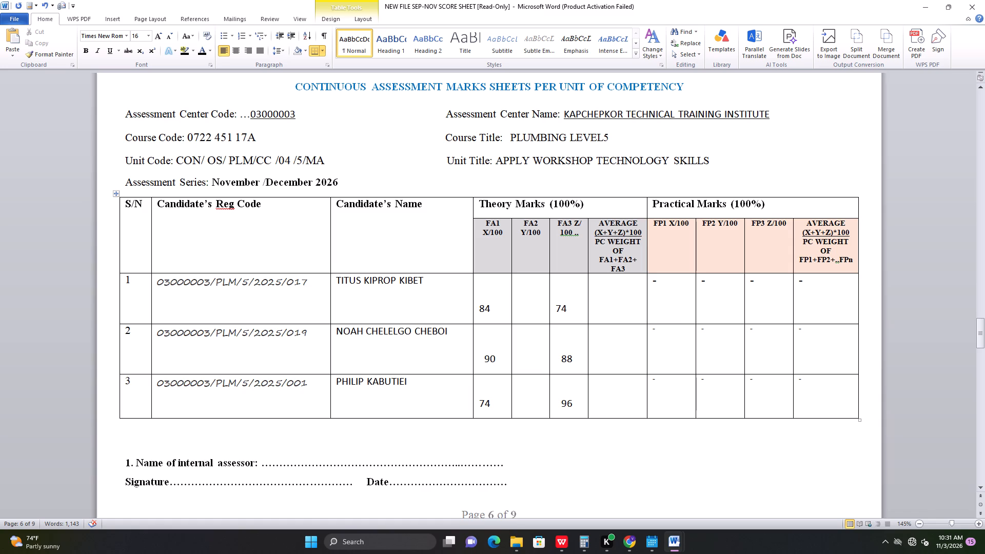
pyautogui.scroll(-1, 519, 409)
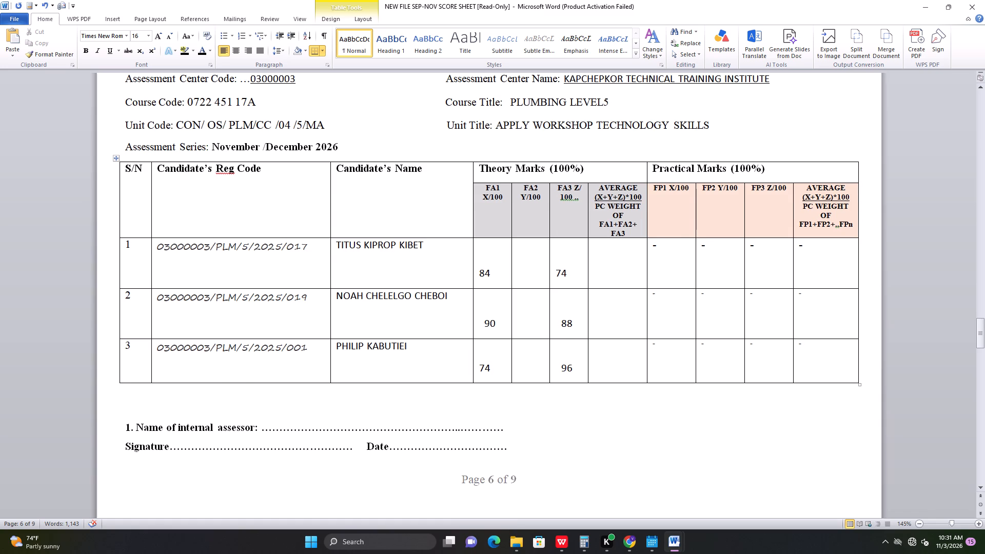
pyautogui.click(531, 326)
pyautogui.press('9')
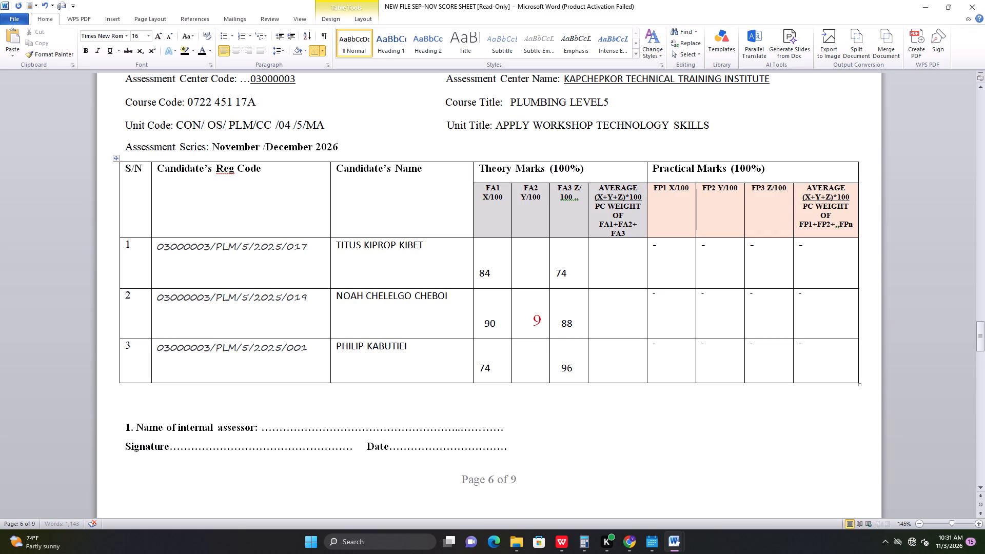
pyautogui.press('2')
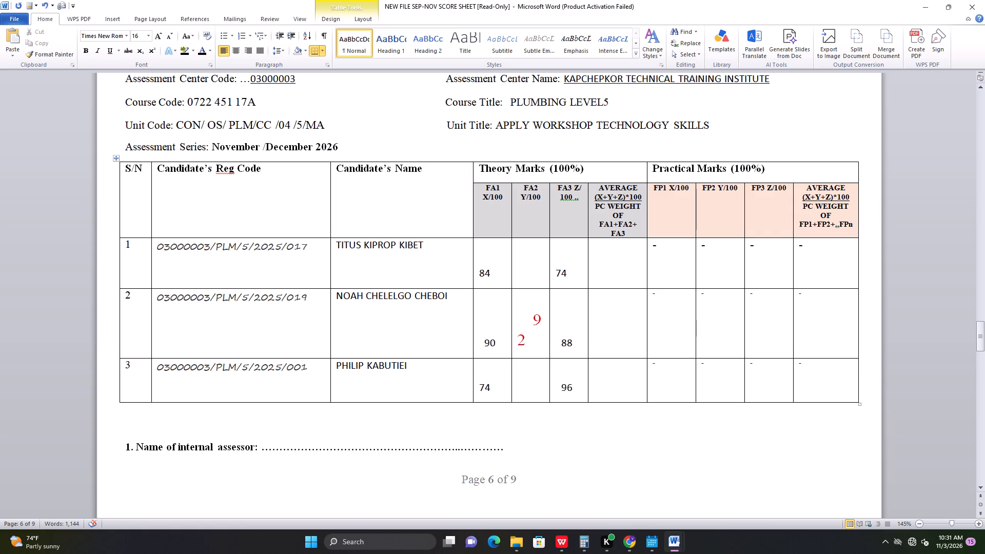
pyautogui.click(533, 321)
pyautogui.press('BackSpace')
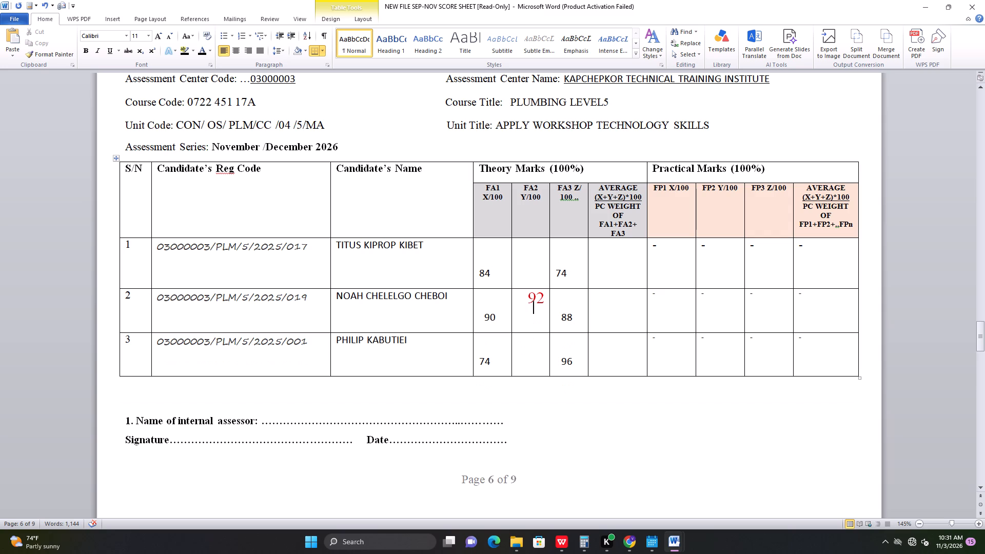
# Enter 80 as candidate 1's FA2 theory mark on page 6.
pyautogui.click(537, 275)
pyautogui.write('89')
pyautogui.press('BackSpace')
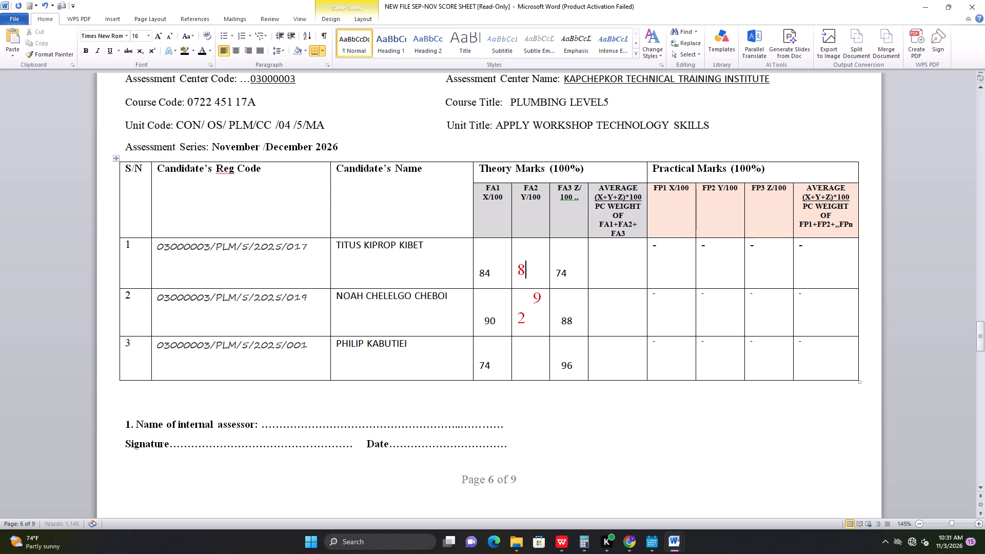
pyautogui.press('0')
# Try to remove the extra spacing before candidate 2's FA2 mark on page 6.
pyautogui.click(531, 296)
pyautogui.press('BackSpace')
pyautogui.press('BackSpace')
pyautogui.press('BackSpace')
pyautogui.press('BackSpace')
# Format the FA2 marks of candidates 1 and 2 on page 6 as black text at size 12.
pyautogui.moveTo(543, 323); pyautogui.dragTo(521, 316)
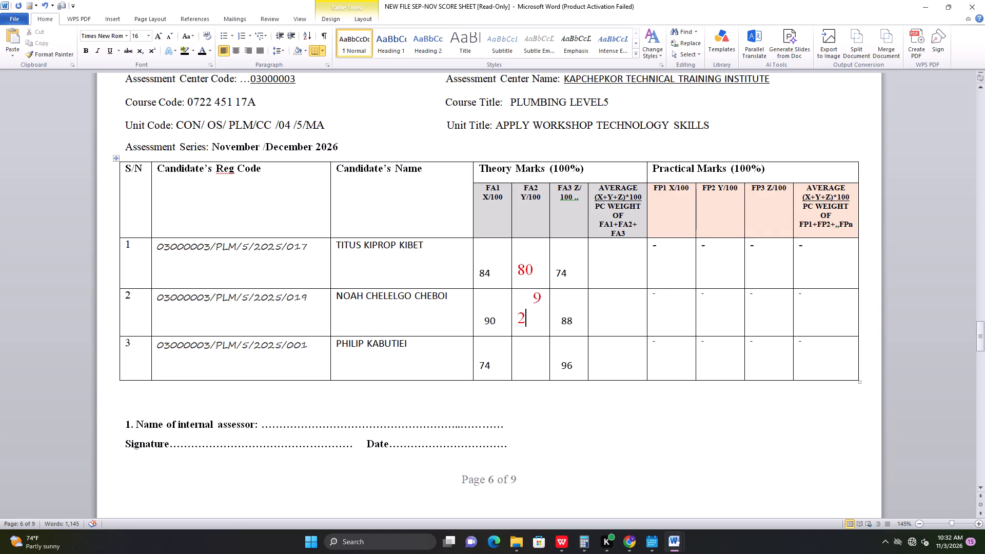
pyautogui.moveTo(521, 316); pyautogui.dragTo(515, 283)
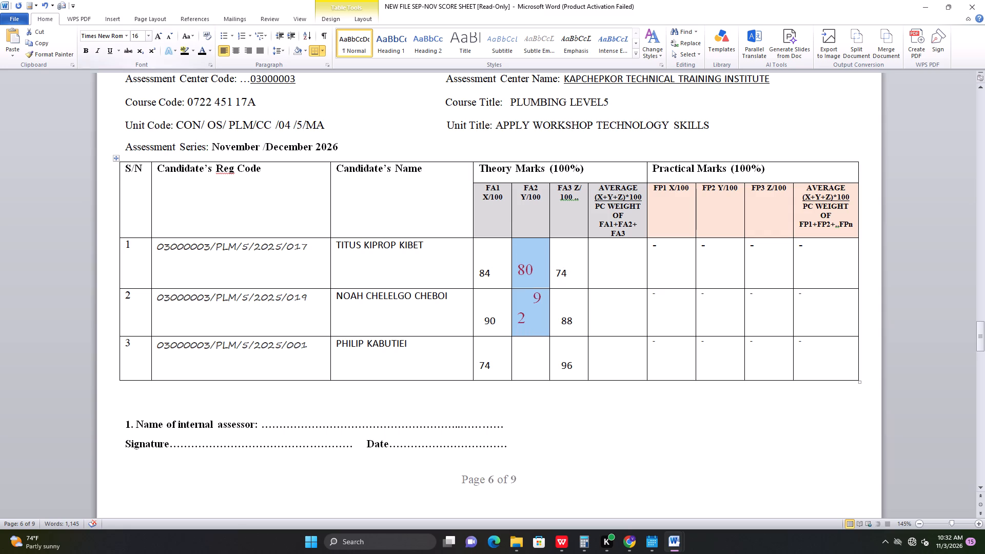
pyautogui.click(149, 36)
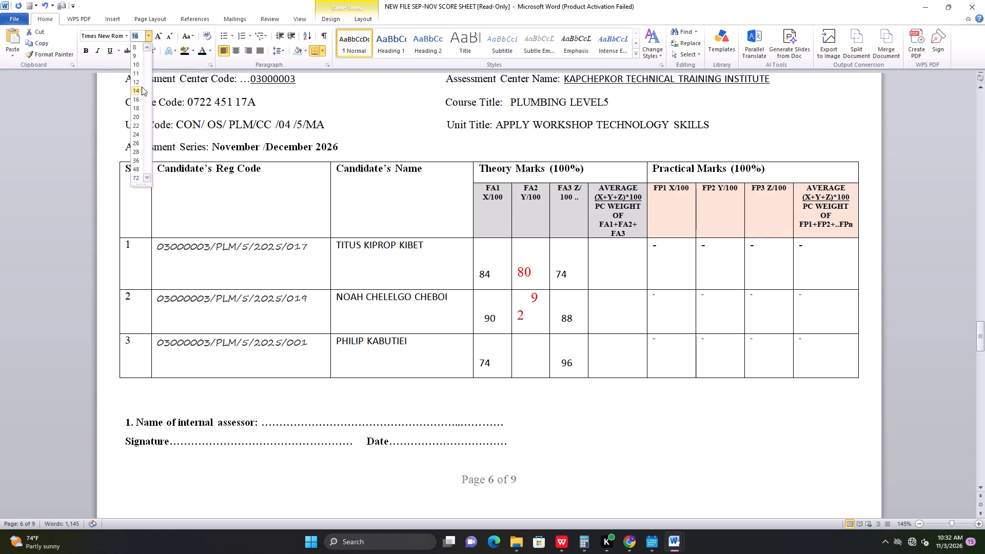
pyautogui.click(137, 83)
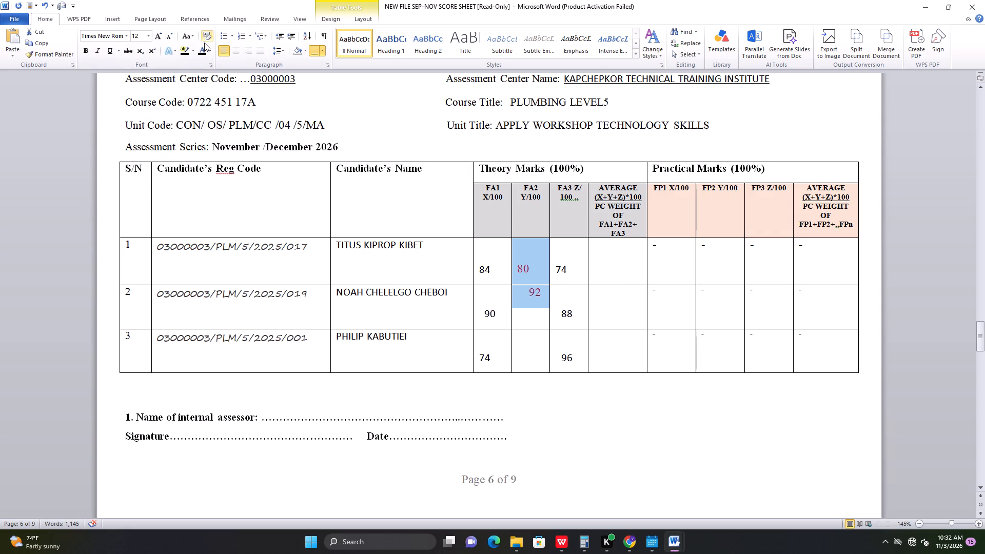
pyautogui.click(201, 47)
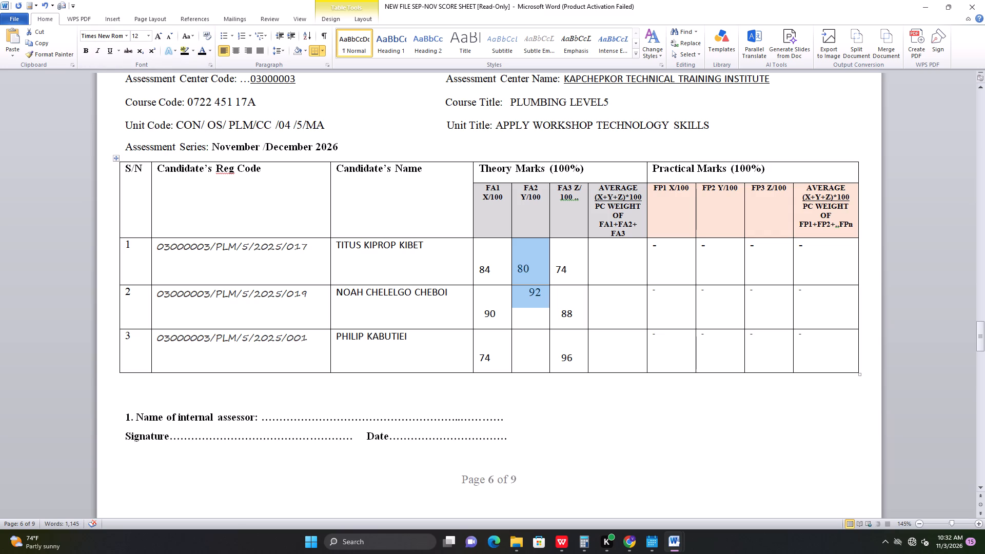
pyautogui.click(518, 343)
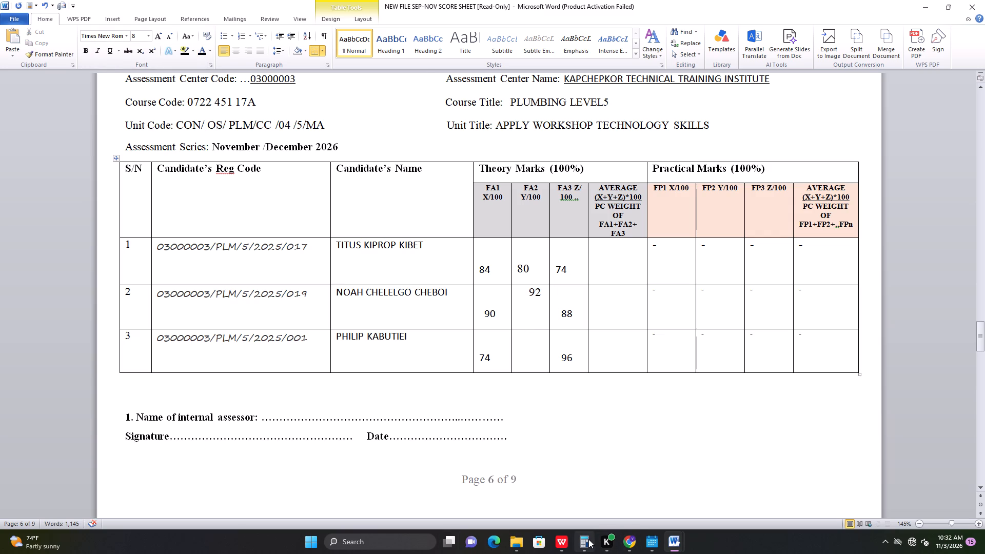
# In Calculator, add candidate 1's page 6 theory marks 84, 80 and 74 and divide the sum by 3.
pyautogui.click(586, 539)
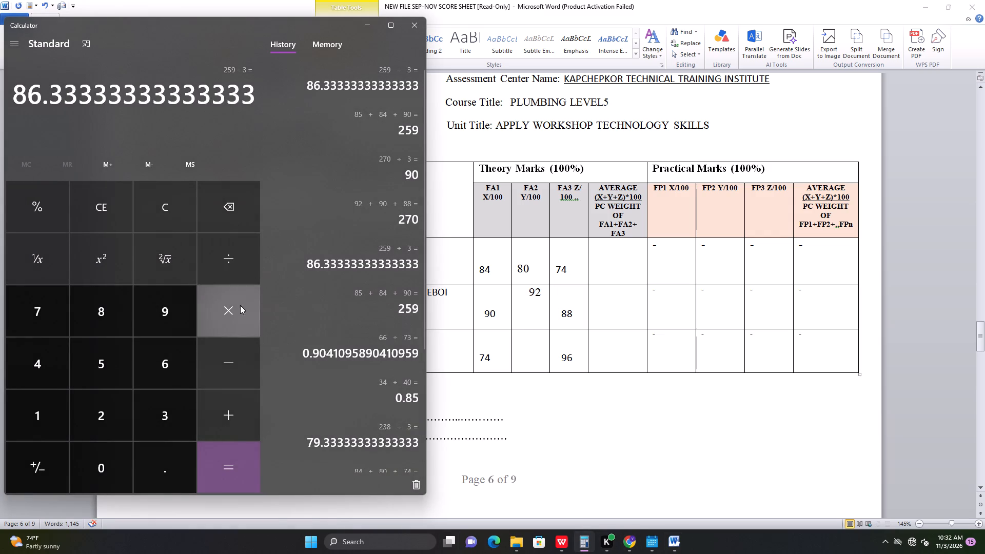
pyautogui.click(107, 314)
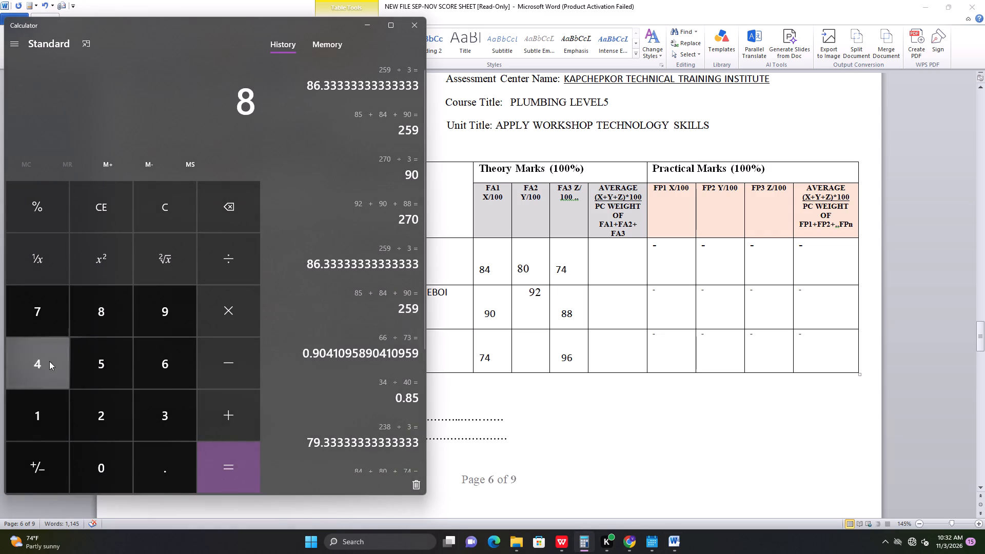
pyautogui.click(34, 362)
pyautogui.click(229, 406)
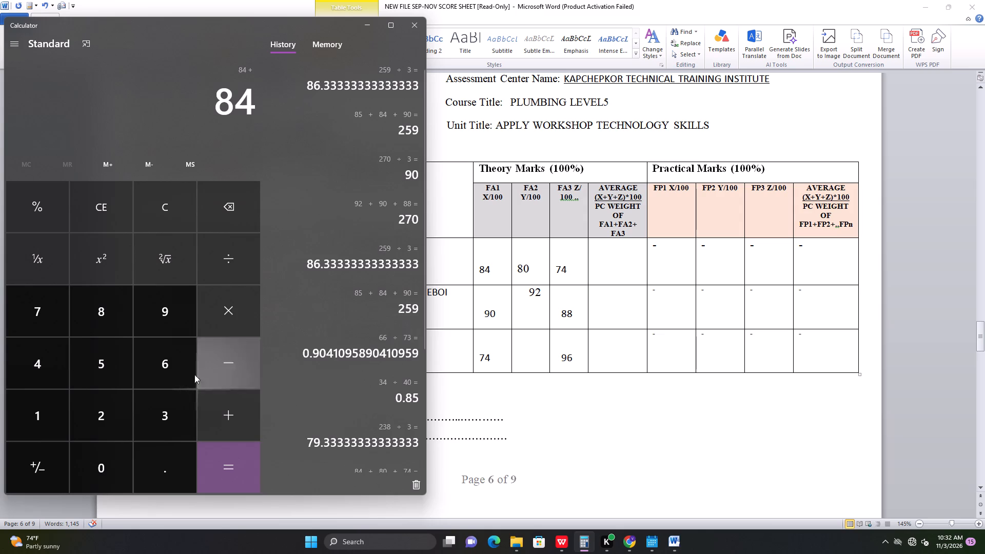
pyautogui.moveTo(94, 317); pyautogui.dragTo(94, 325)
pyautogui.click(92, 471)
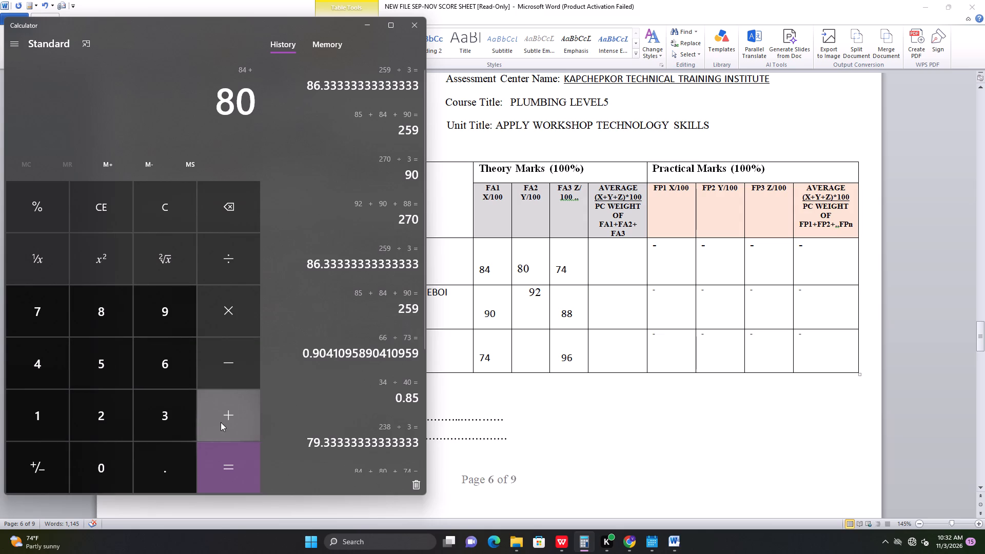
pyautogui.click(221, 422)
pyautogui.click(38, 321)
pyautogui.click(36, 364)
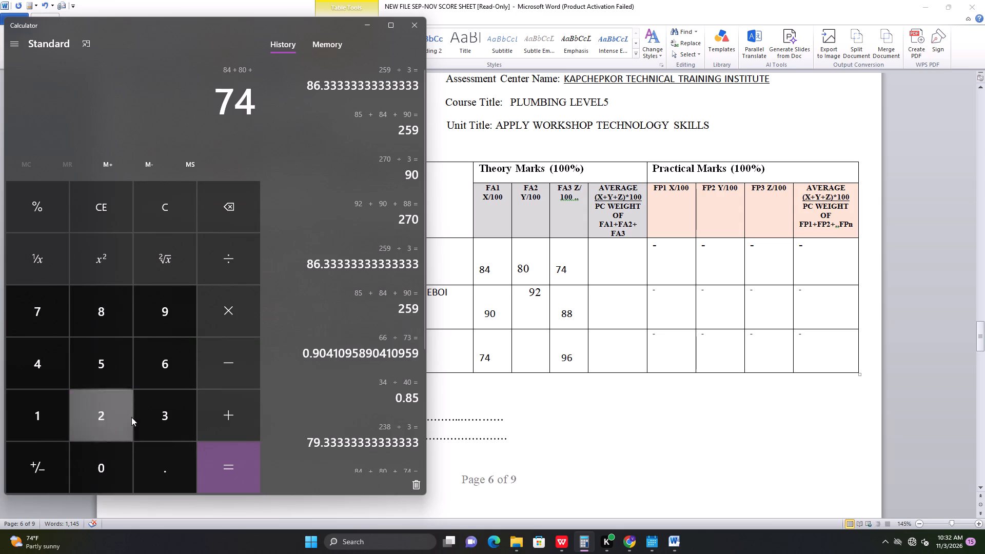
pyautogui.click(226, 477)
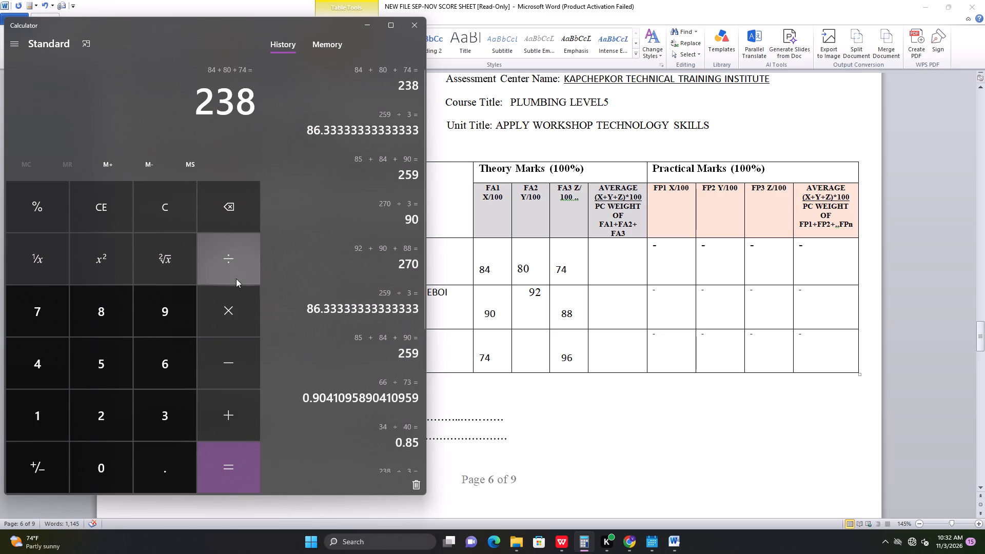
pyautogui.click(229, 270)
pyautogui.click(160, 410)
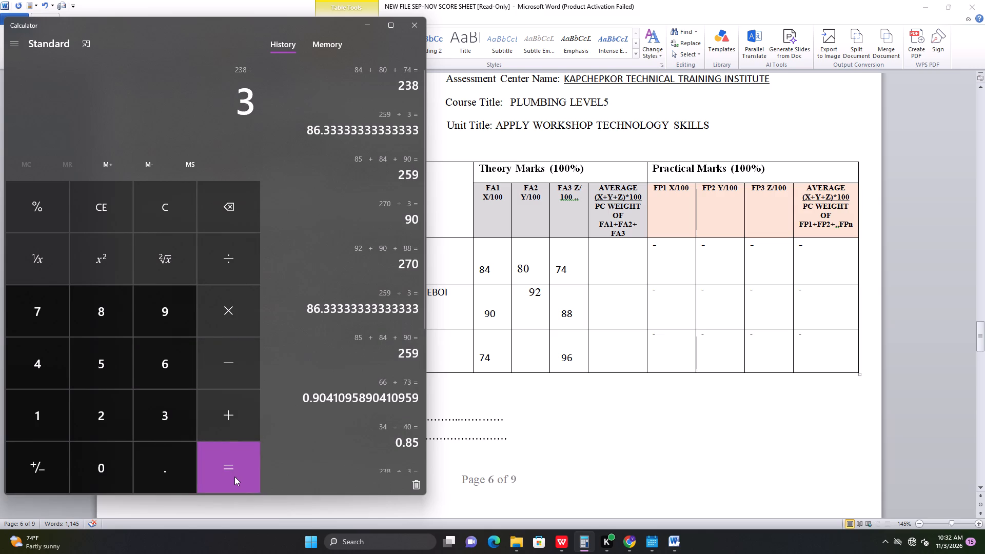
pyautogui.click(234, 477)
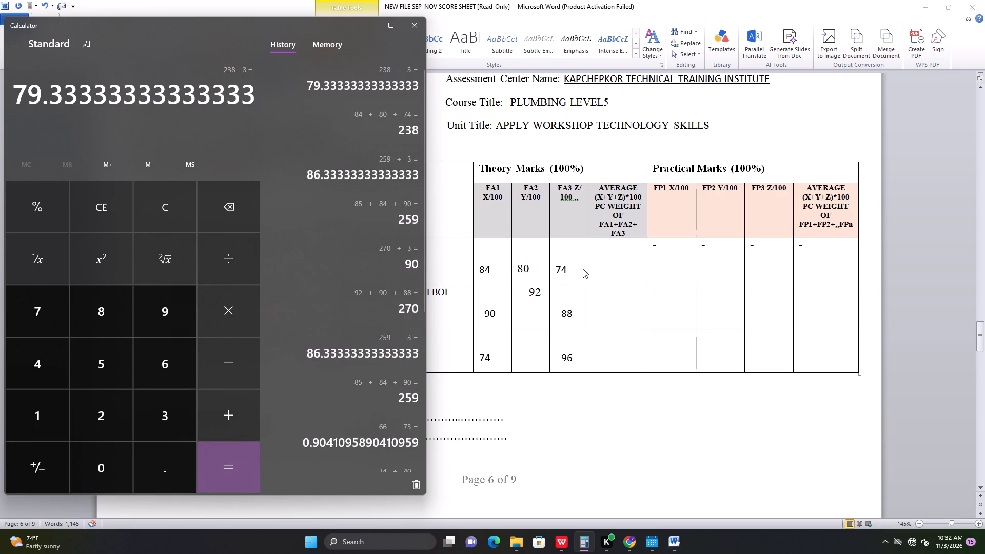
# Back in the Word score sheet, enter 79 as candidate 1's theory average on page 6.
pyautogui.click(605, 267)
pyautogui.click(605, 267)
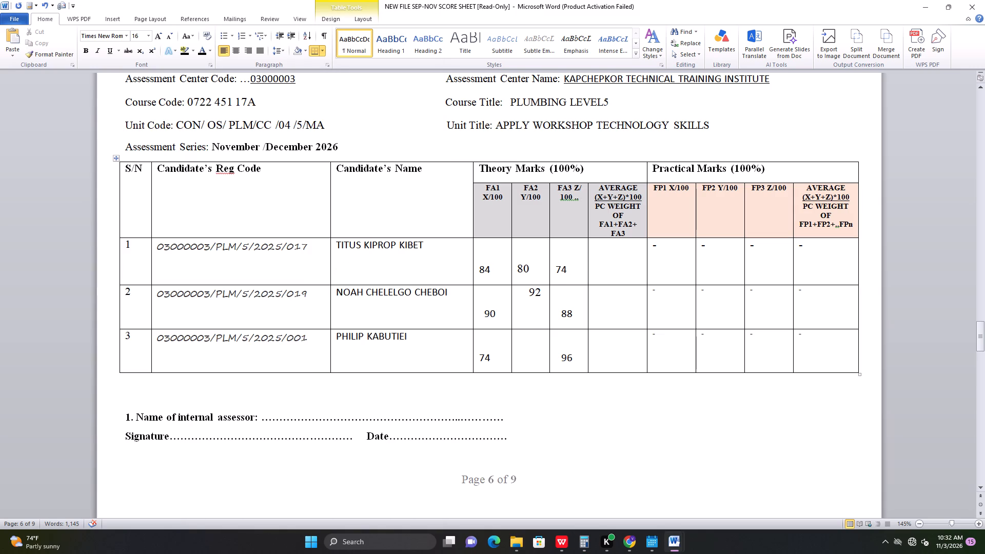
pyautogui.press('7')
pyautogui.press('9')
pyautogui.moveTo(618, 270); pyautogui.dragTo(608, 268)
# In Calculator, add candidate 2's page 6 theory marks 90, 92 and 88 and divide the sum by 3.
pyautogui.click(582, 539)
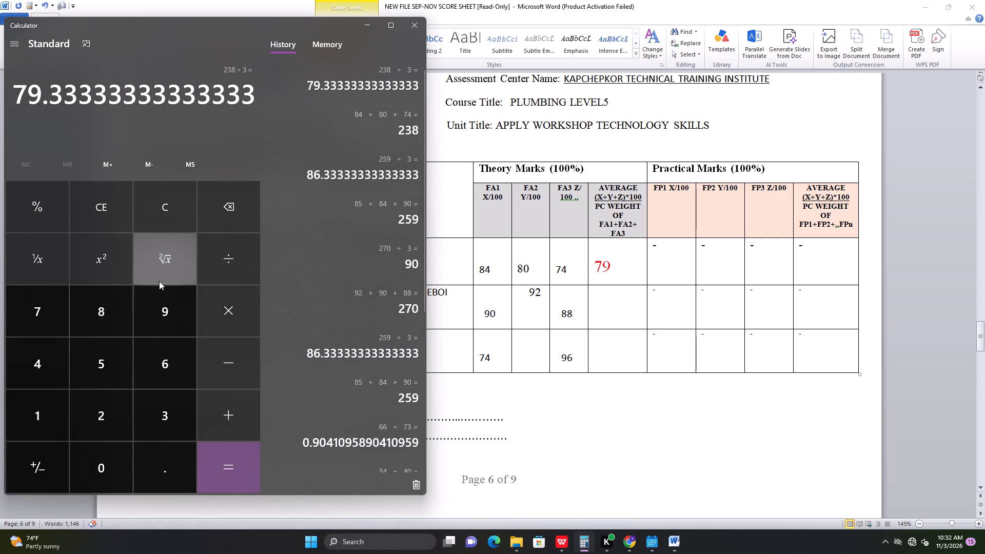
pyautogui.moveTo(170, 310); pyautogui.dragTo(167, 315)
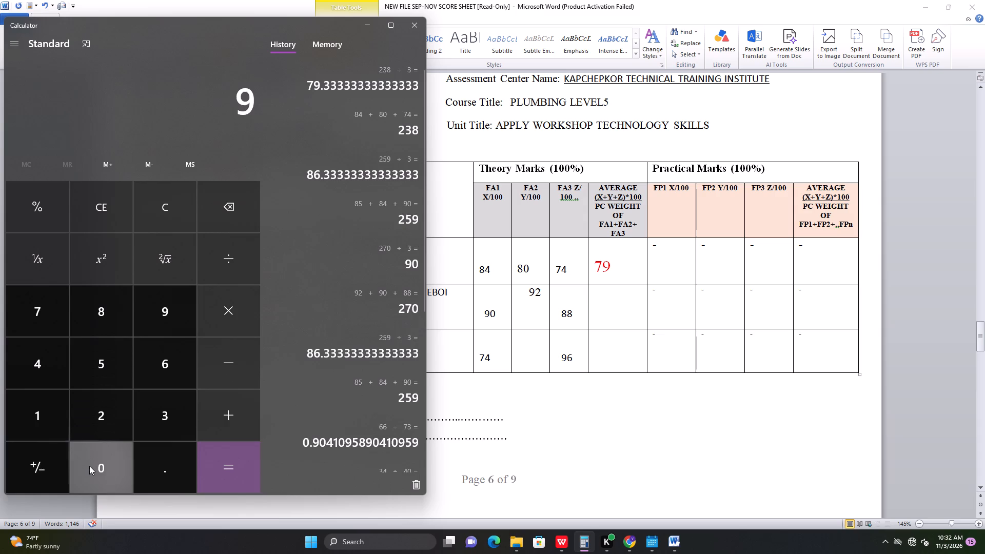
pyautogui.click(89, 466)
pyautogui.click(226, 423)
pyautogui.click(165, 312)
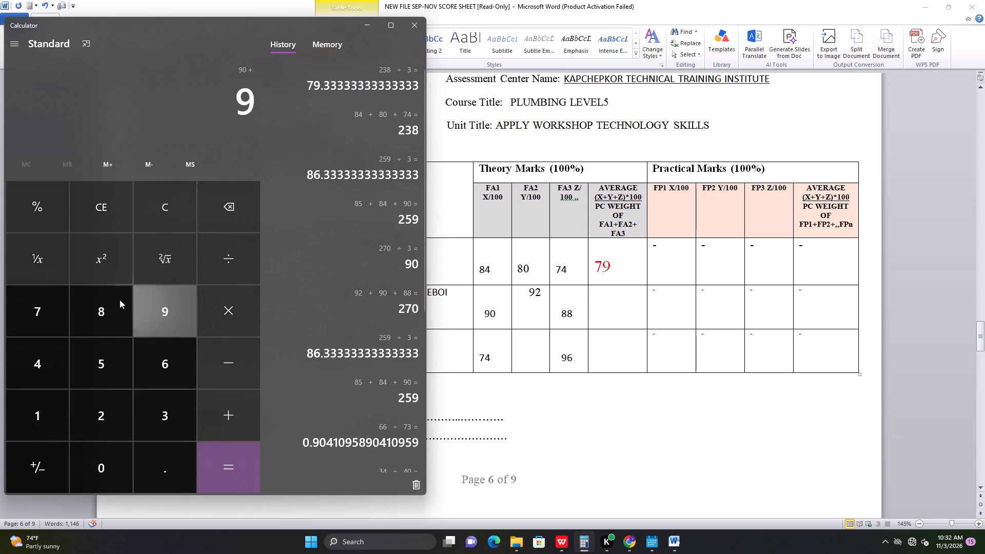
pyautogui.moveTo(99, 407); pyautogui.dragTo(122, 404)
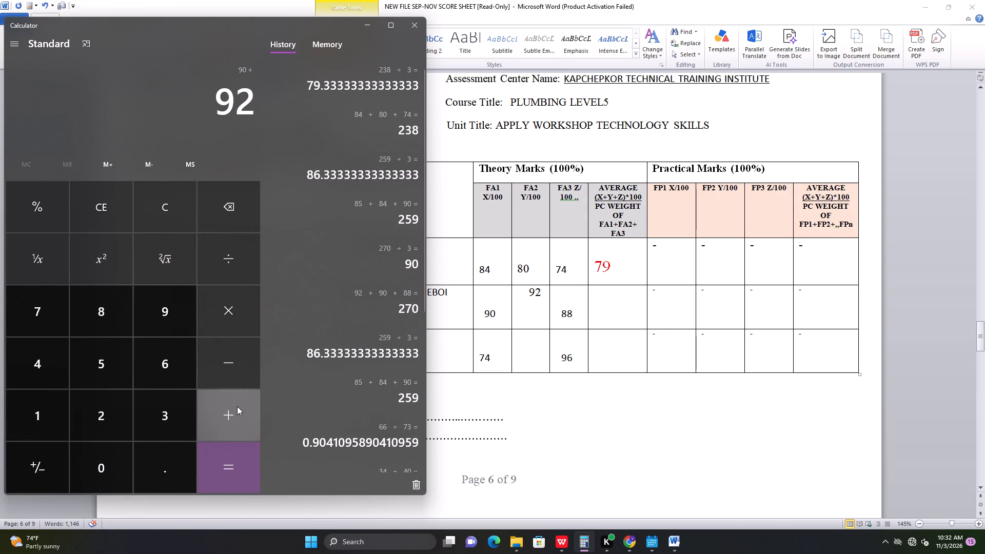
pyautogui.click(223, 417)
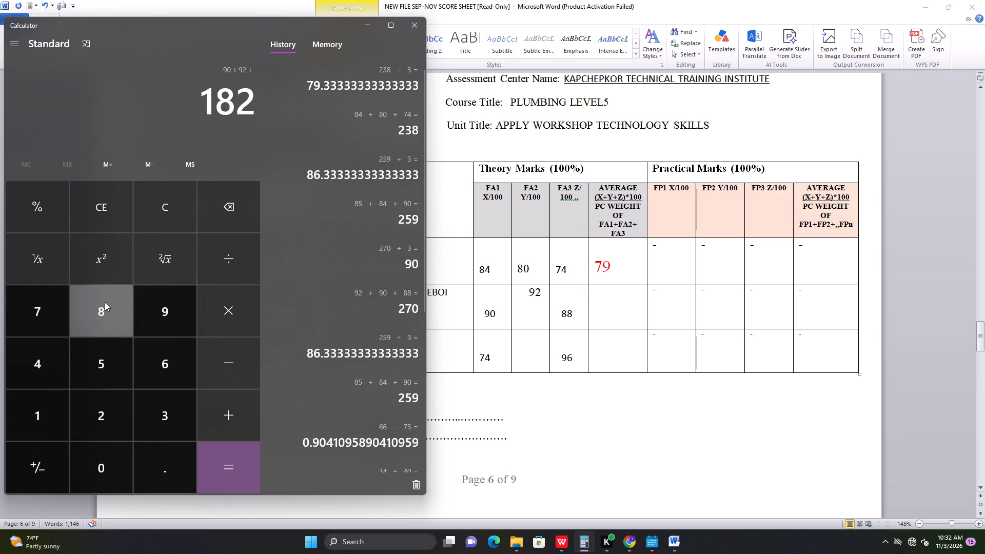
pyautogui.doubleClick(104, 315)
pyautogui.click(234, 469)
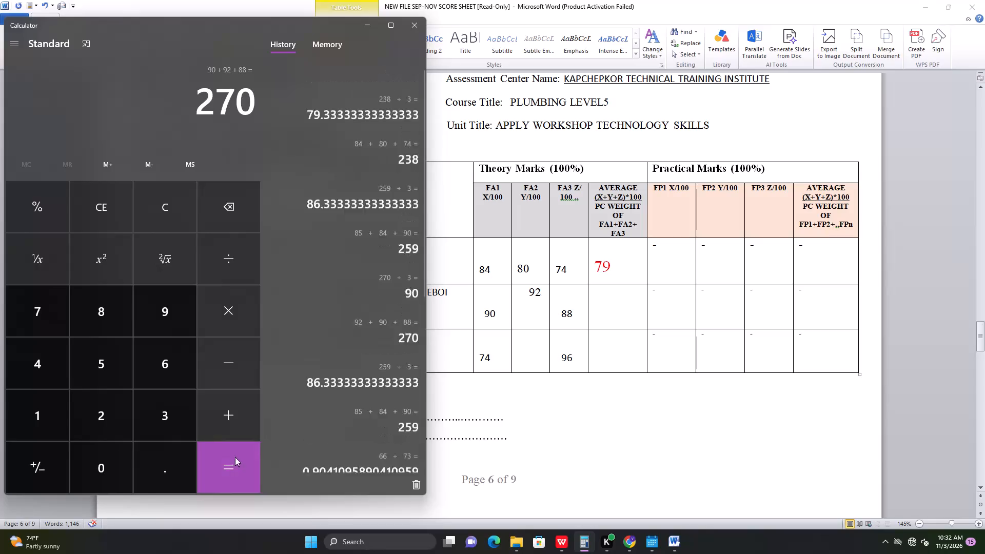
pyautogui.click(228, 265)
pyautogui.click(169, 404)
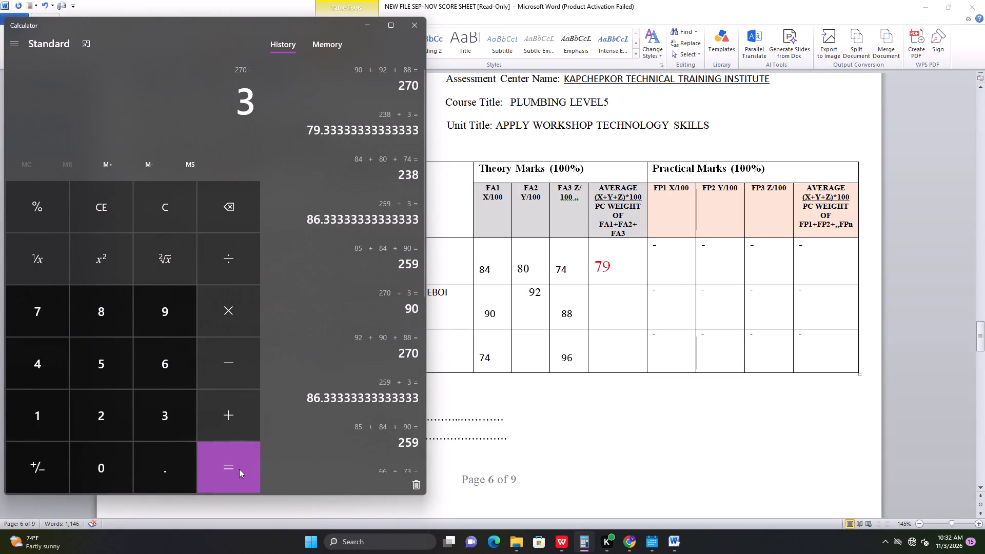
pyautogui.click(238, 471)
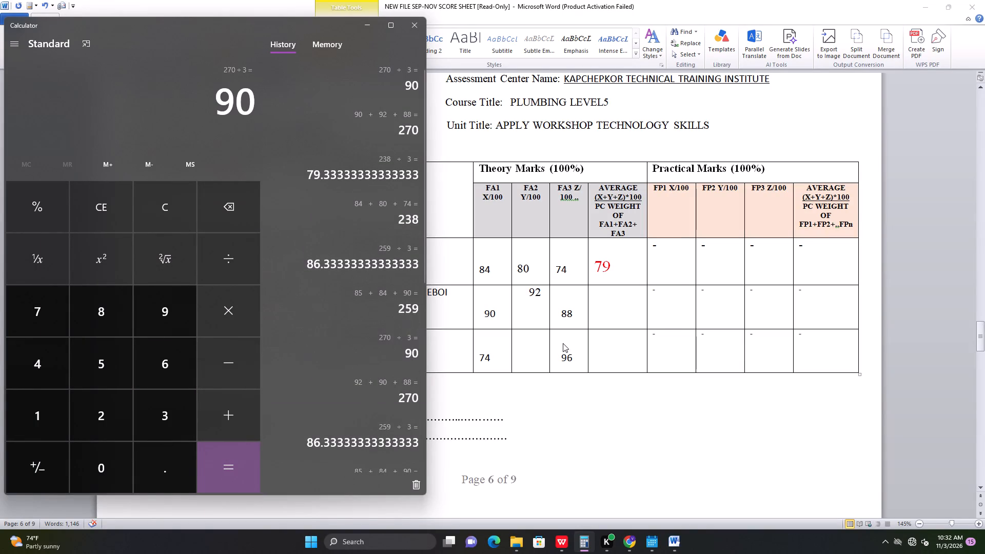
# Back in the Word score sheet, enter 90 as candidate 2's theory average on page 6.
pyautogui.click(602, 308)
pyautogui.click(602, 309)
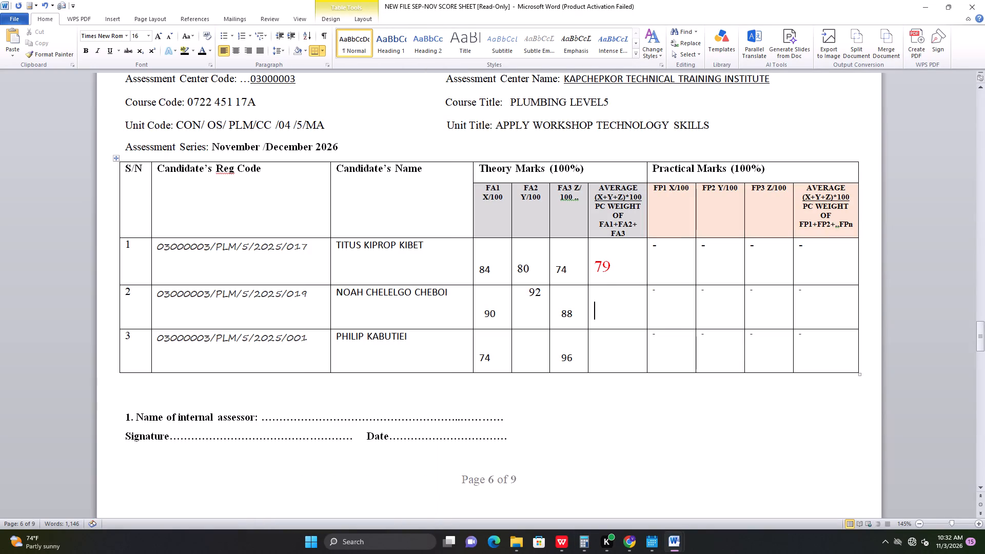
pyautogui.write('90')
# Format the theory averages of candidates 1 and 2 on page 6 as black text at size 11.
pyautogui.moveTo(615, 318); pyautogui.dragTo(595, 282)
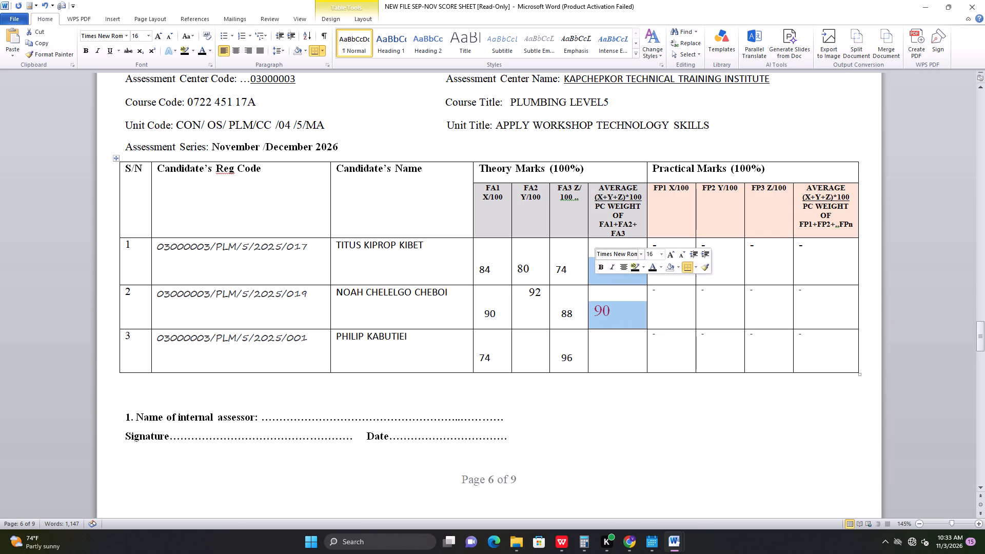
pyautogui.click(147, 33)
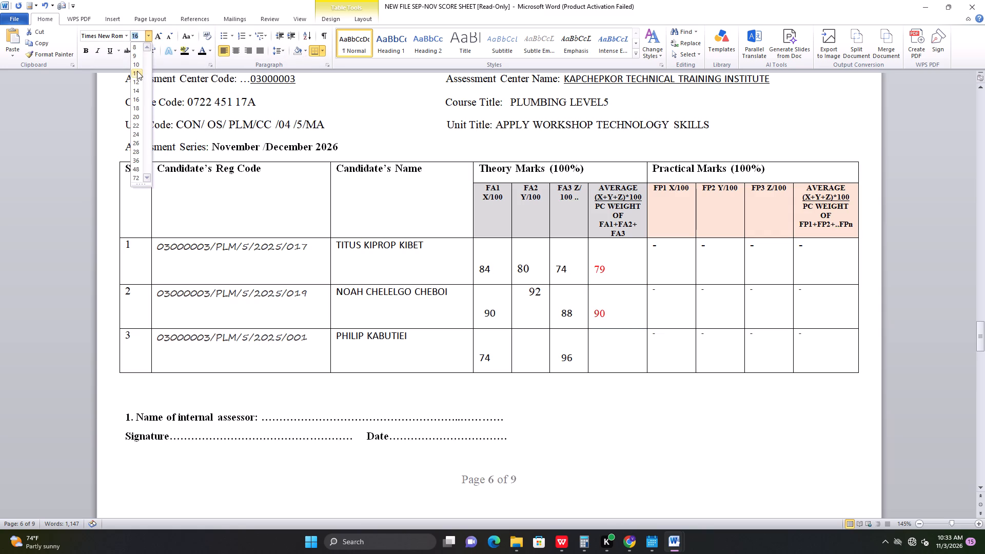
pyautogui.click(136, 72)
pyautogui.click(204, 51)
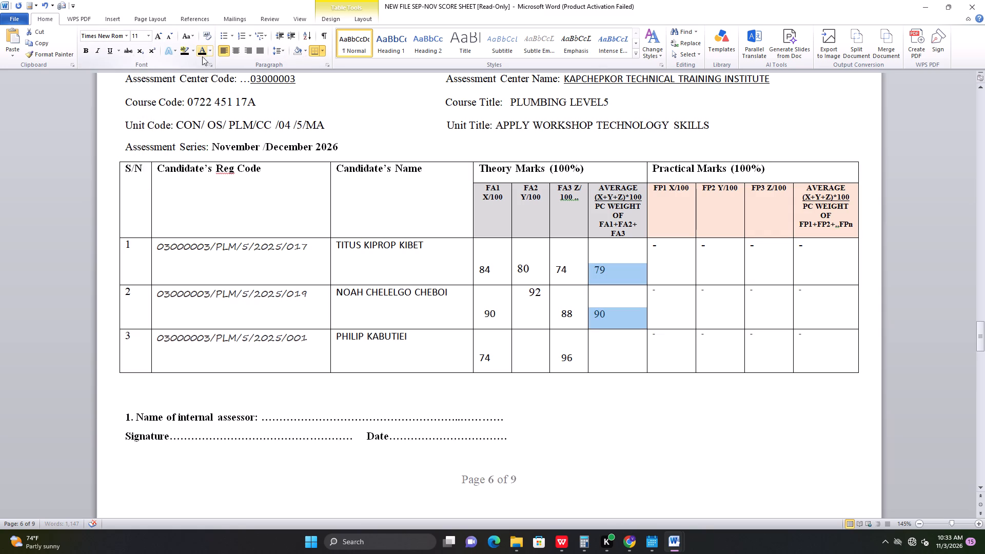
# Remove the dots before the Assessment Center Code value on page 6, leaving one space after the colon.
pyautogui.scroll(1, 534, 352)
pyautogui.scroll(-5, 537, 338)
pyautogui.scroll(5, 539, 334)
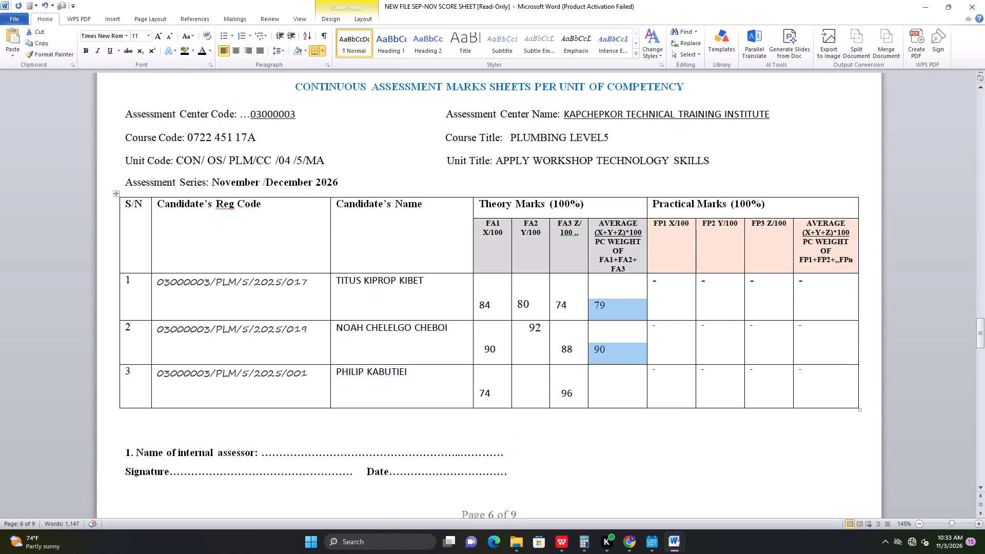
pyautogui.click(249, 115)
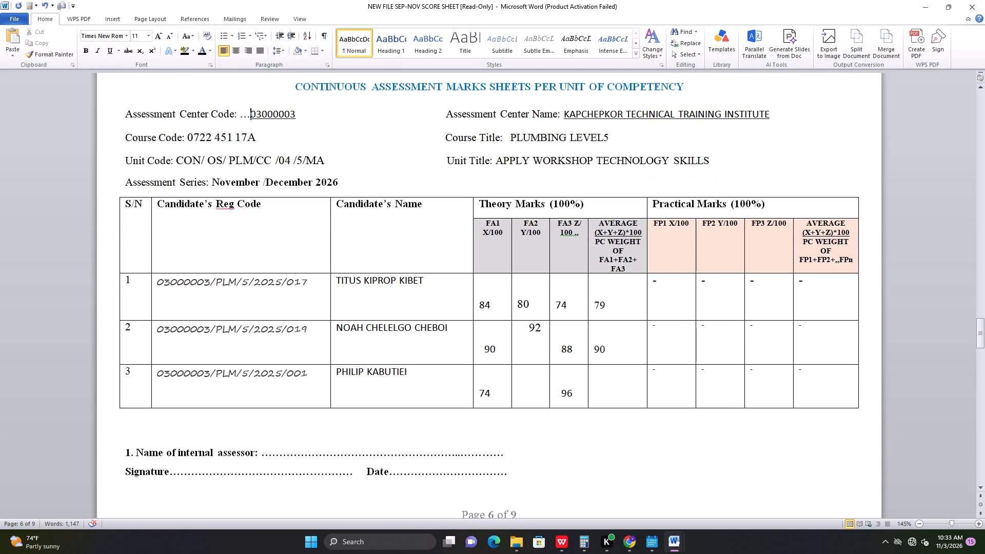
pyautogui.press('BackSpace')
pyautogui.press('BackSpace')
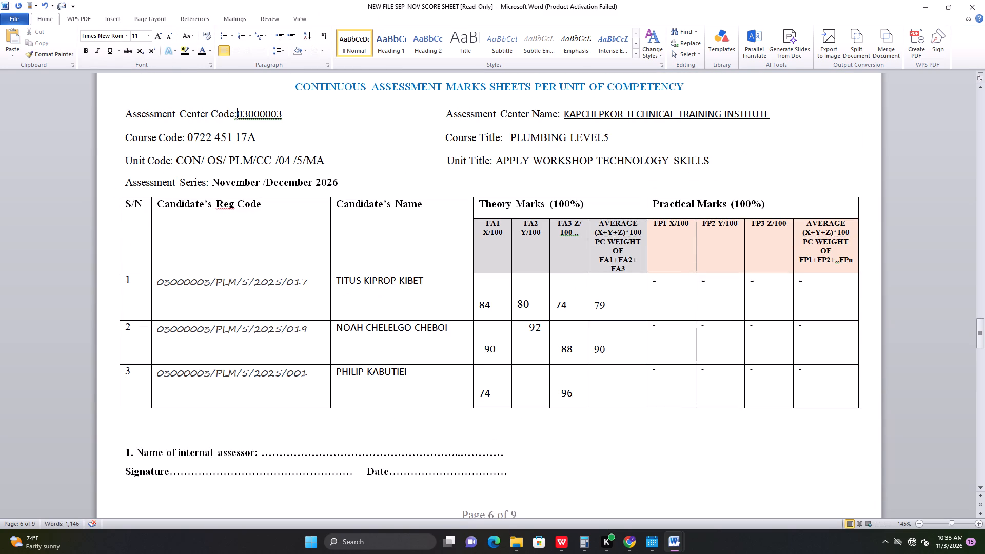
pyautogui.press('space')
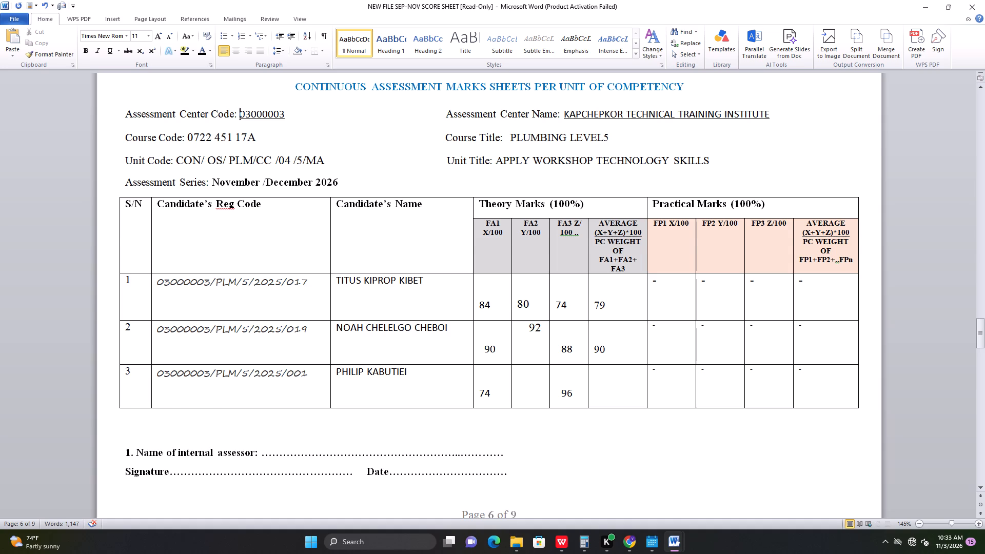
# Remove the dots before the Assessment Center Code value on page 7.
pyautogui.scroll(-1, 375, 145)
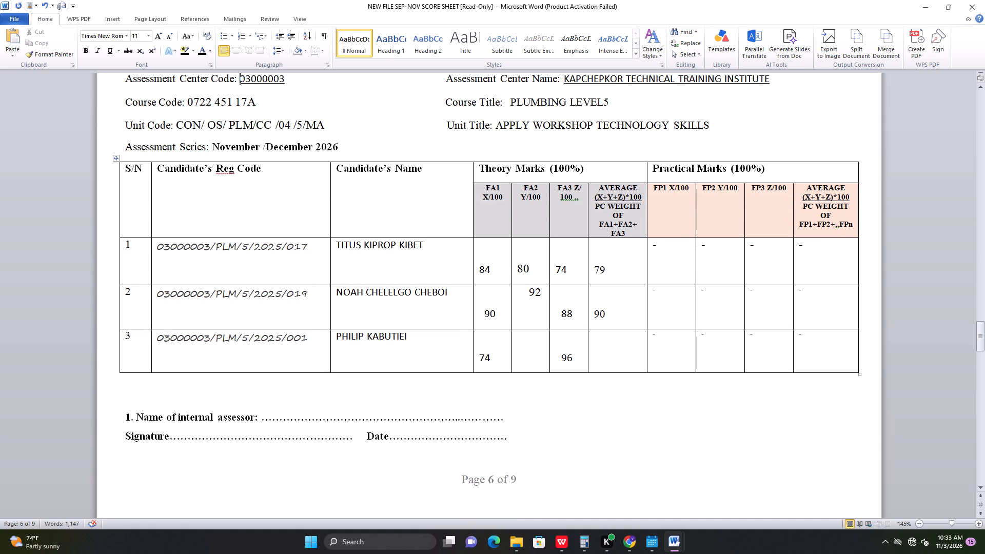
pyautogui.scroll(-2, 283, 216)
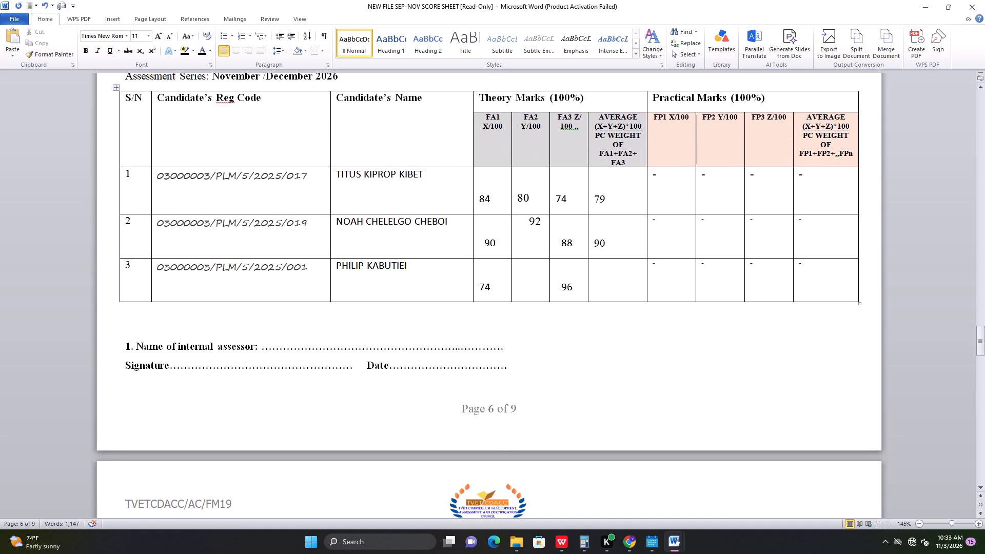
pyautogui.scroll(-7, 284, 216)
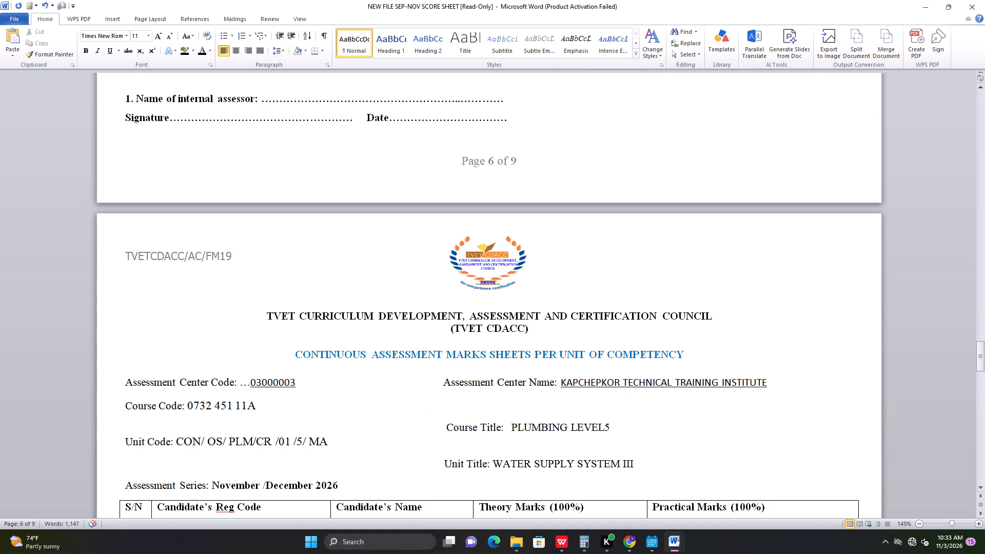
pyautogui.click(251, 384)
pyautogui.press('BackSpace')
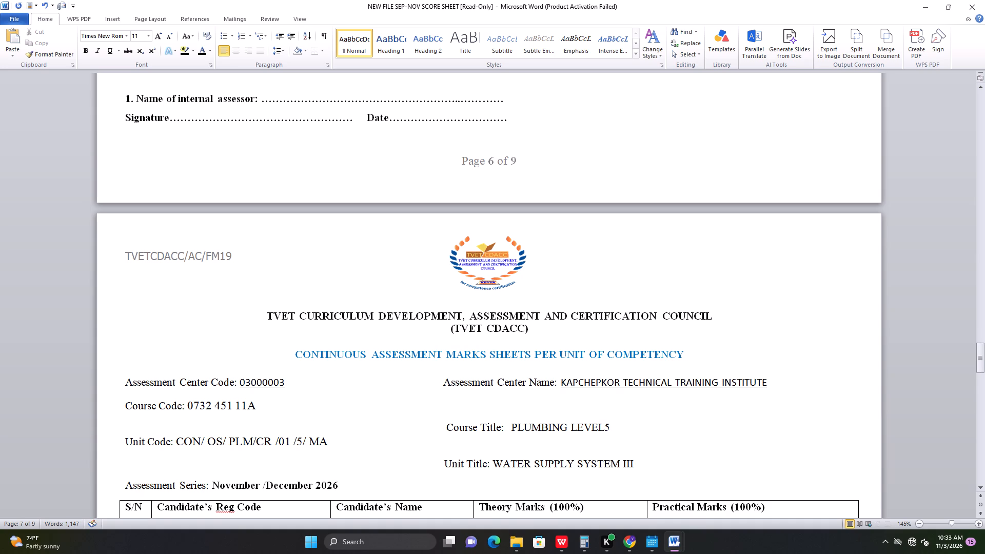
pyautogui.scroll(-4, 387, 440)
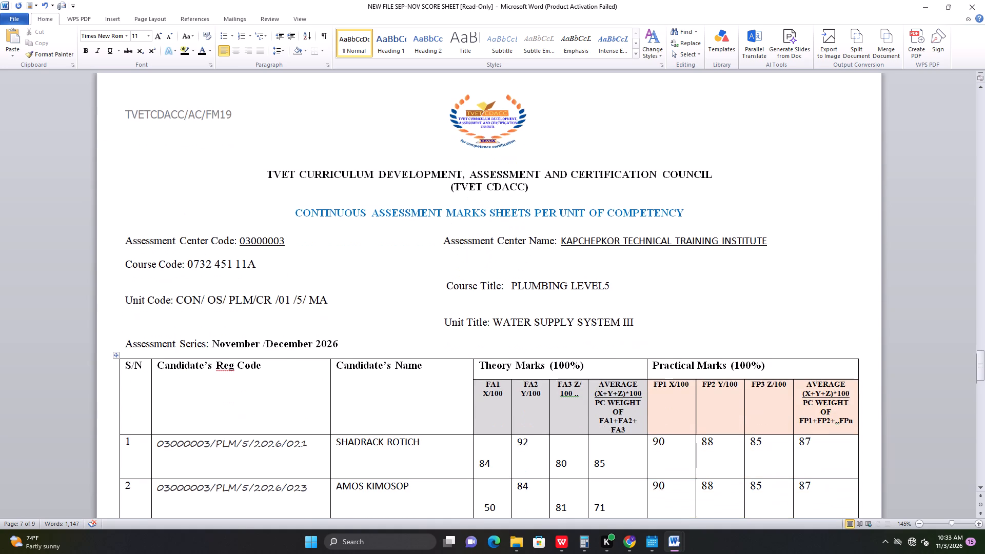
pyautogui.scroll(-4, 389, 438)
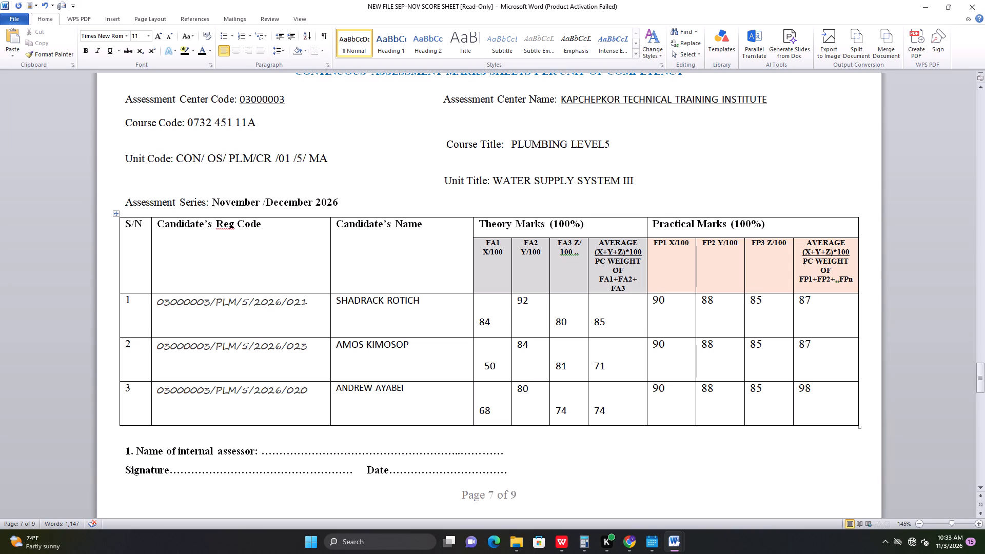
# Remove the dots before the Assessment Center Code value on page 8, leaving one space after the colon.
pyautogui.scroll(-13, 524, 332)
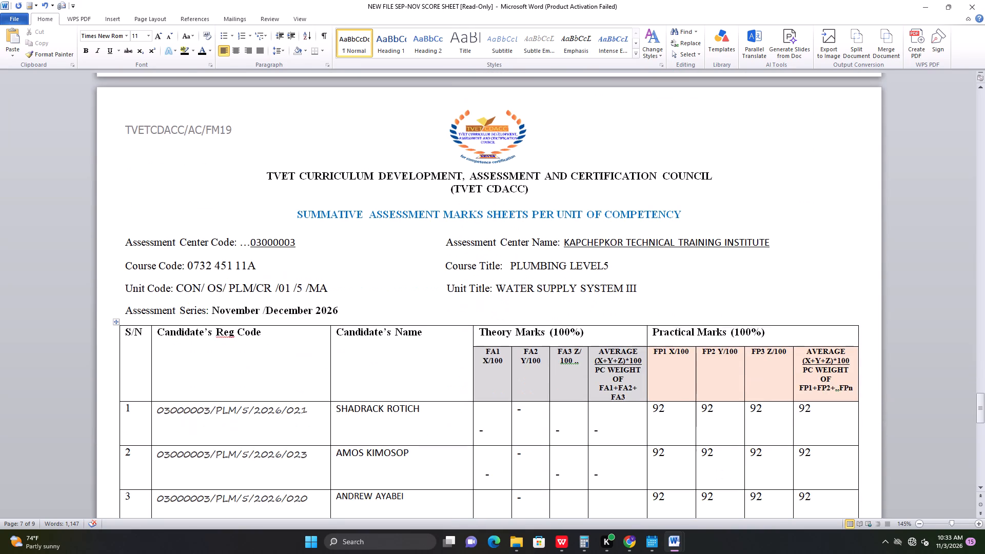
pyautogui.scroll(-10, 521, 335)
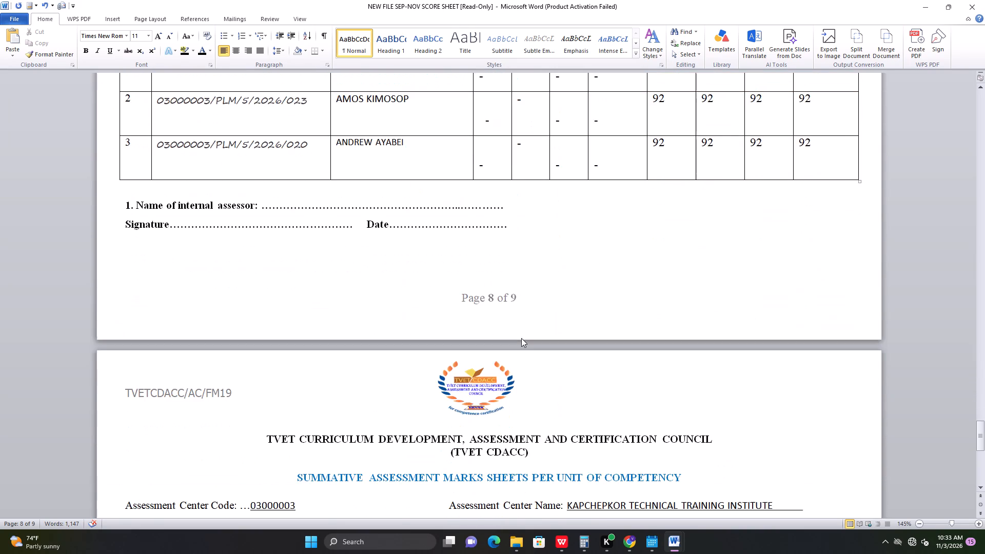
pyautogui.scroll(9, 521, 338)
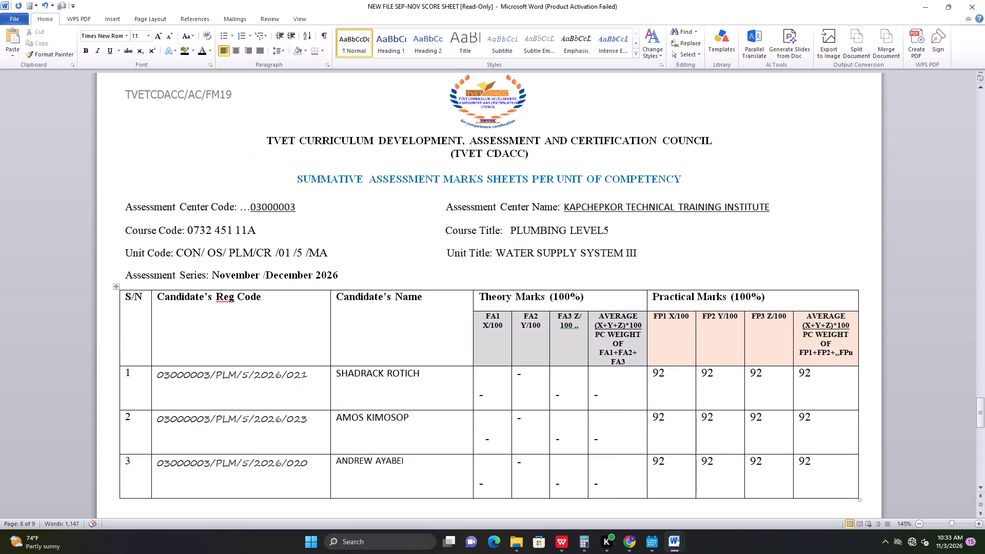
pyautogui.click(251, 209)
pyautogui.press('BackSpace')
# Remove the dots before the Assessment Center Code value on page 9, leaving one space after the colon.
pyautogui.scroll(5, 146, 342)
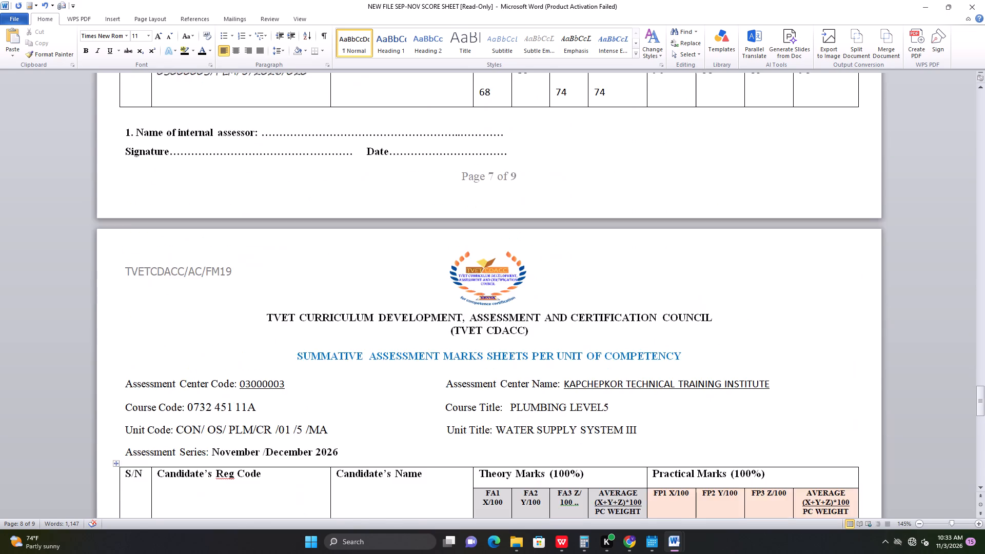
pyautogui.scroll(11, 191, 324)
pyautogui.scroll(-3, 274, 400)
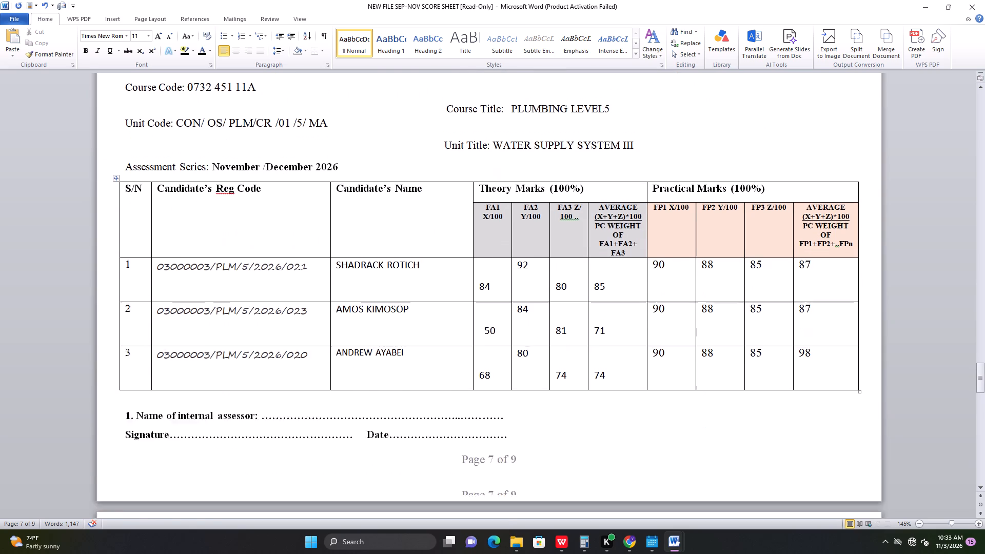
pyautogui.scroll(-15, 294, 409)
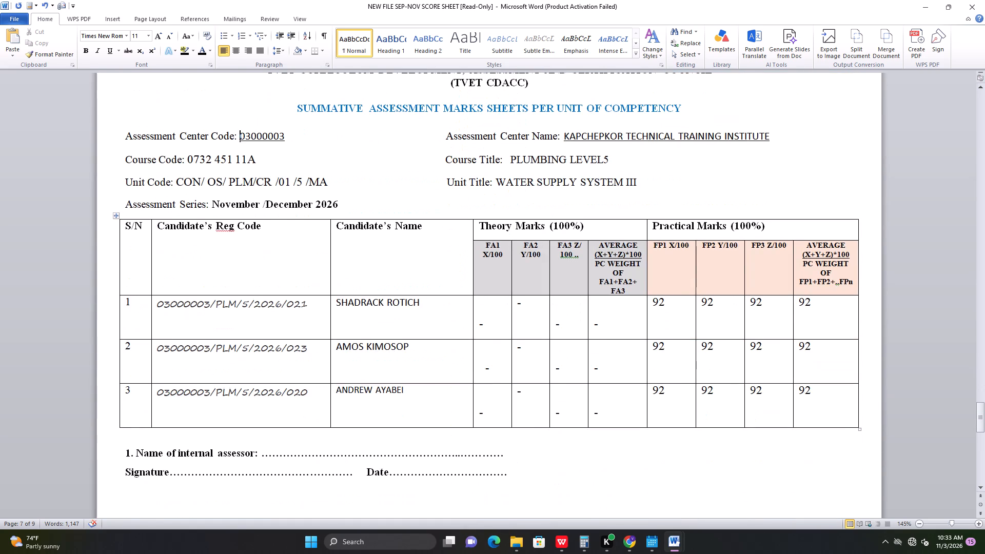
pyautogui.scroll(-5, 403, 413)
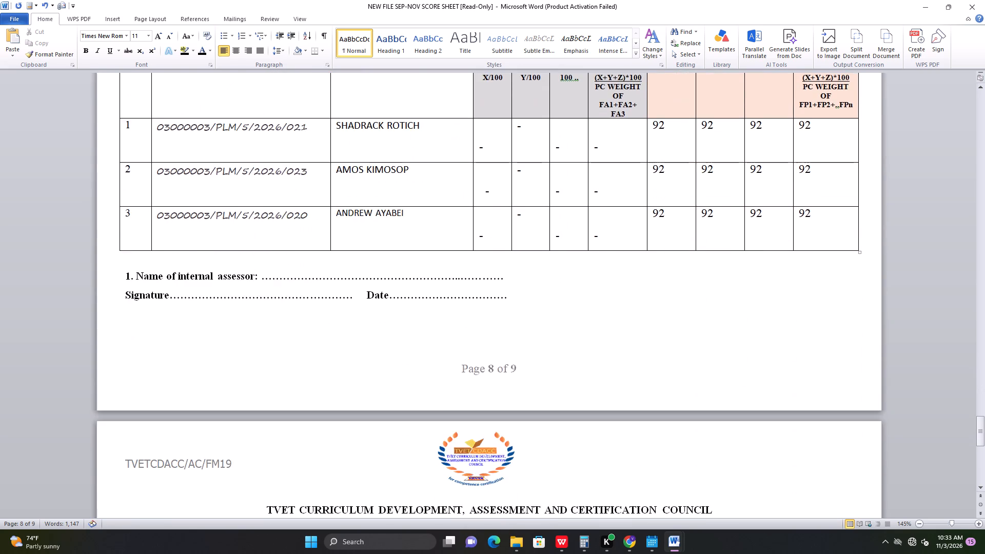
pyautogui.scroll(-5, 401, 418)
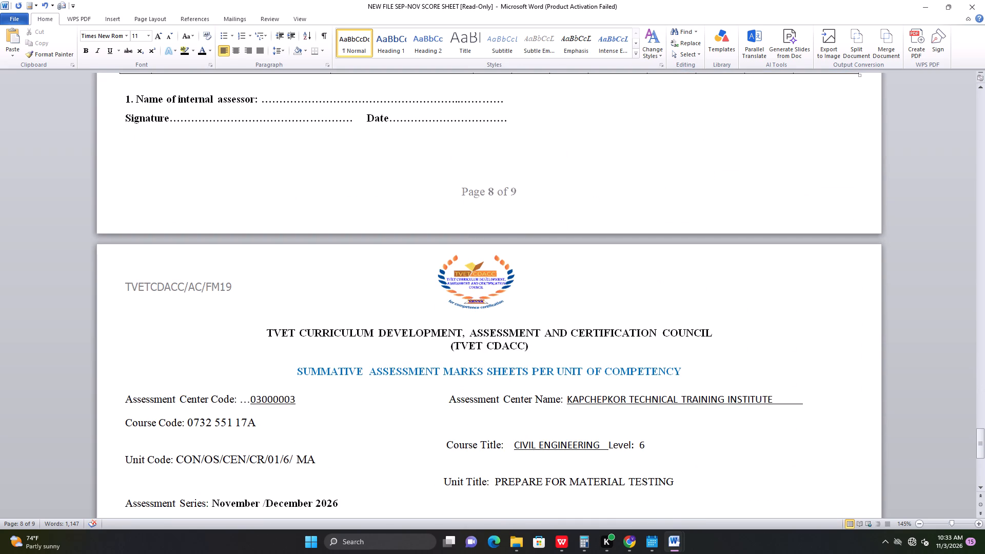
pyautogui.click(251, 401)
pyautogui.press('BackSpace')
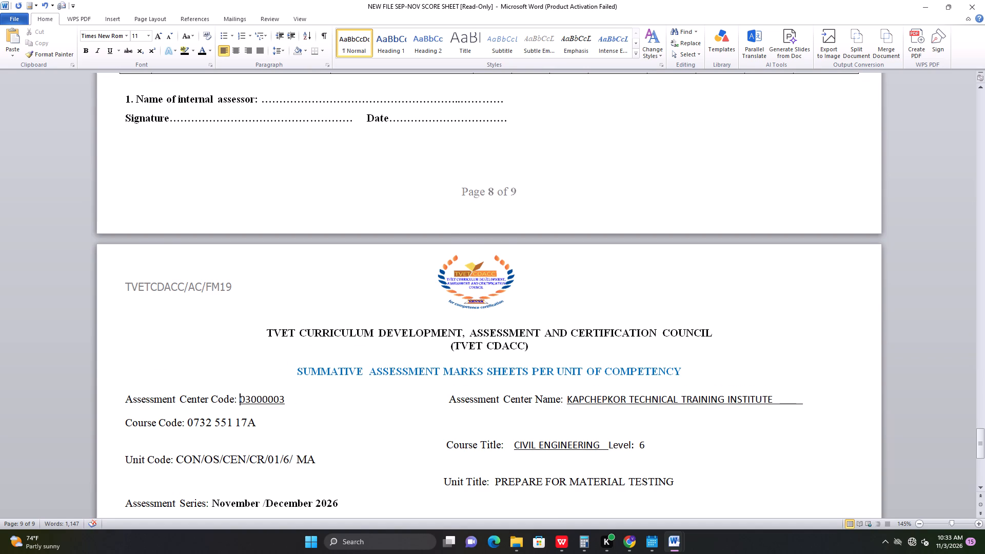
# Review the headings and marks tables from page 9 back to page 6 for remaining formatting inconsistencies.
pyautogui.scroll(-15, 365, 421)
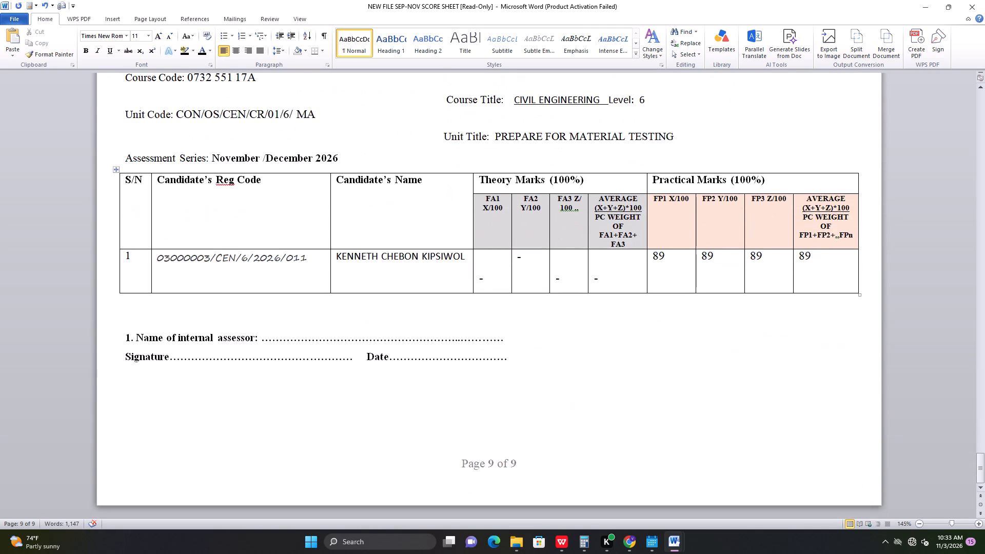
pyautogui.scroll(20, 369, 421)
pyautogui.scroll(2, 369, 421)
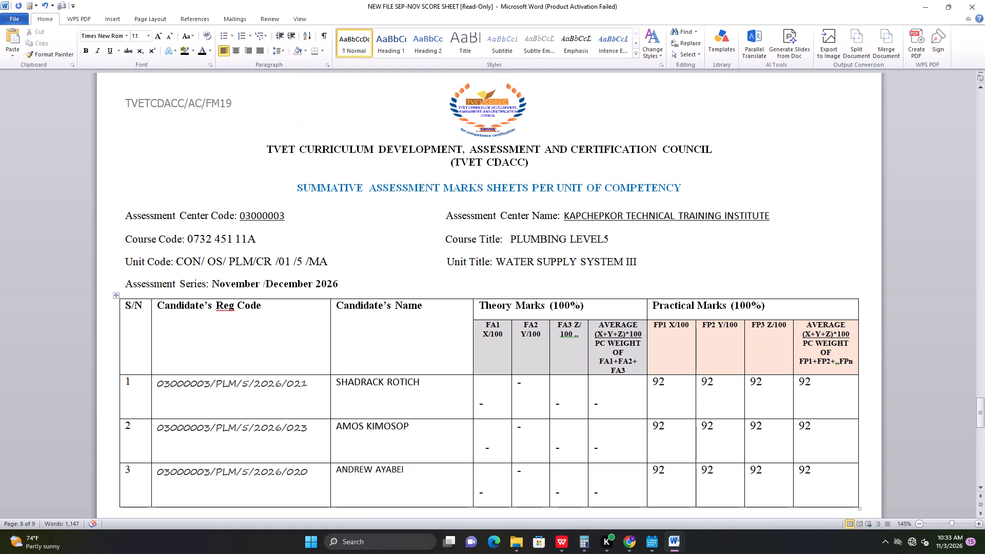
pyautogui.scroll(9, 612, 443)
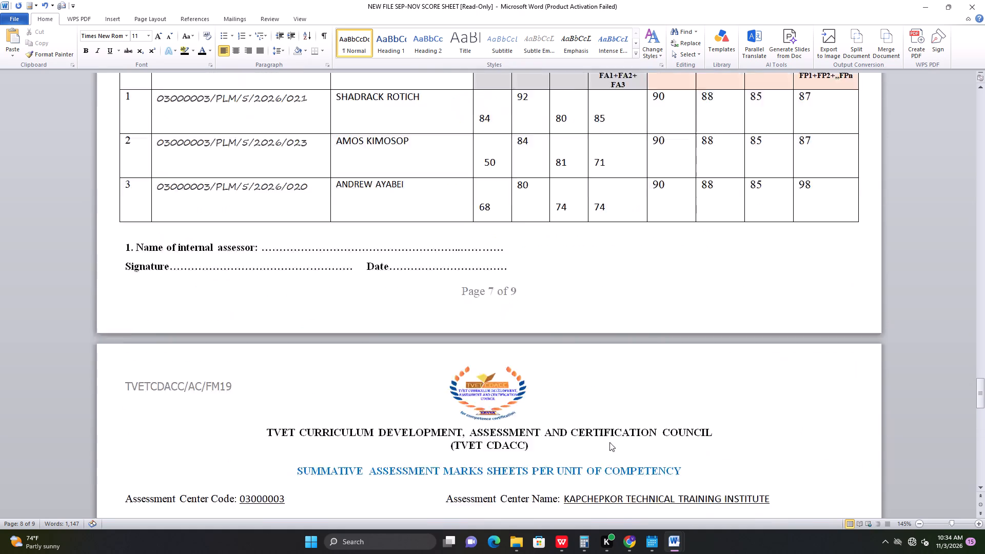
pyautogui.scroll(2, 609, 442)
pyautogui.scroll(6, 415, 261)
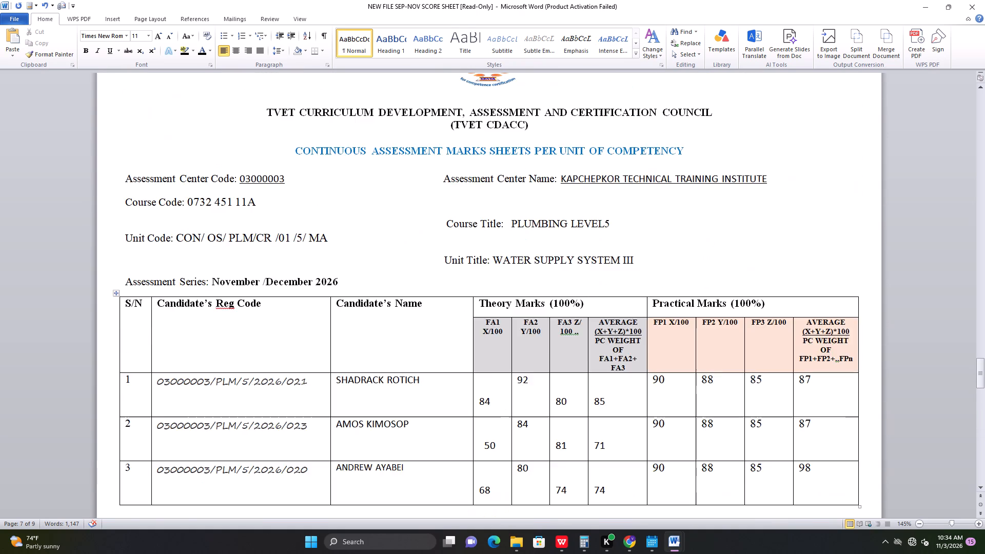
pyautogui.scroll(14, 403, 266)
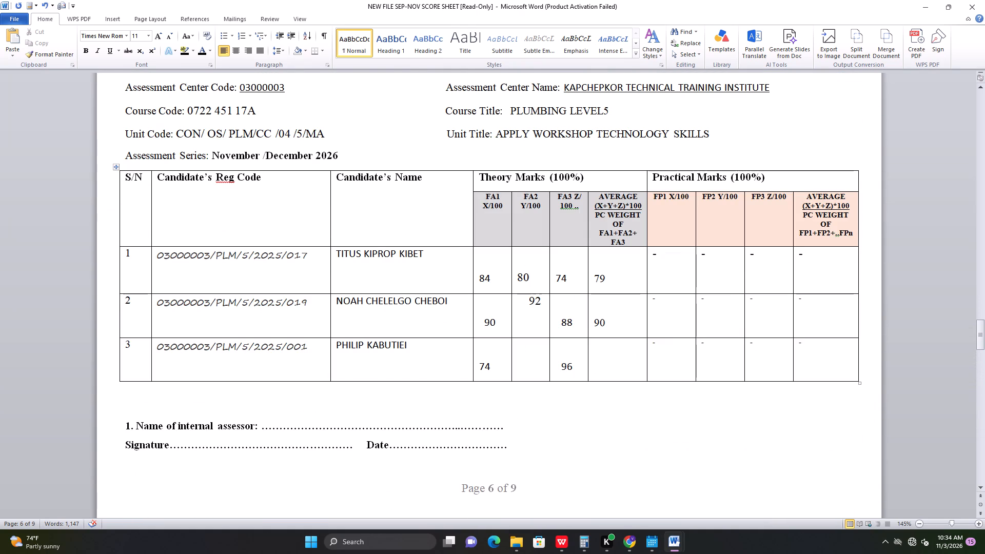
pyautogui.scroll(4, 571, 328)
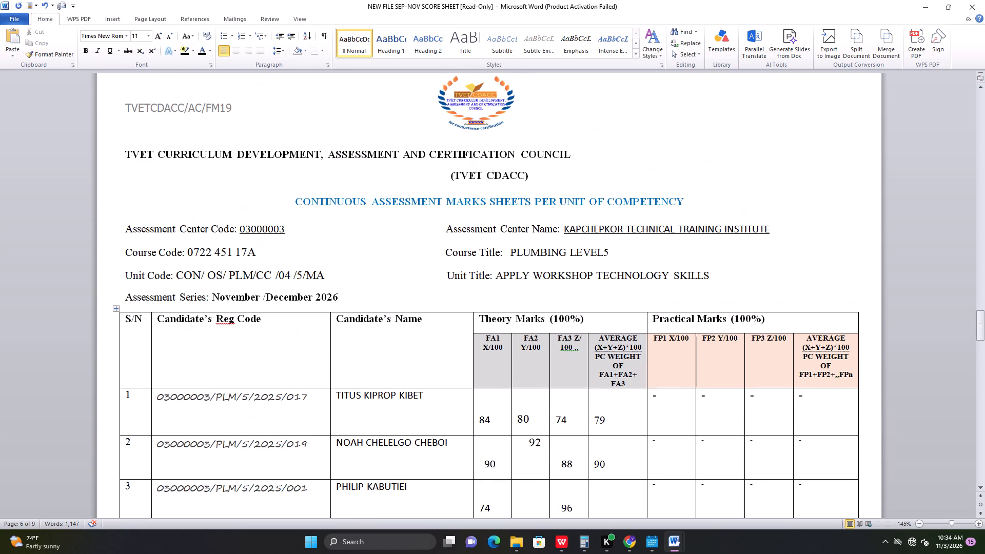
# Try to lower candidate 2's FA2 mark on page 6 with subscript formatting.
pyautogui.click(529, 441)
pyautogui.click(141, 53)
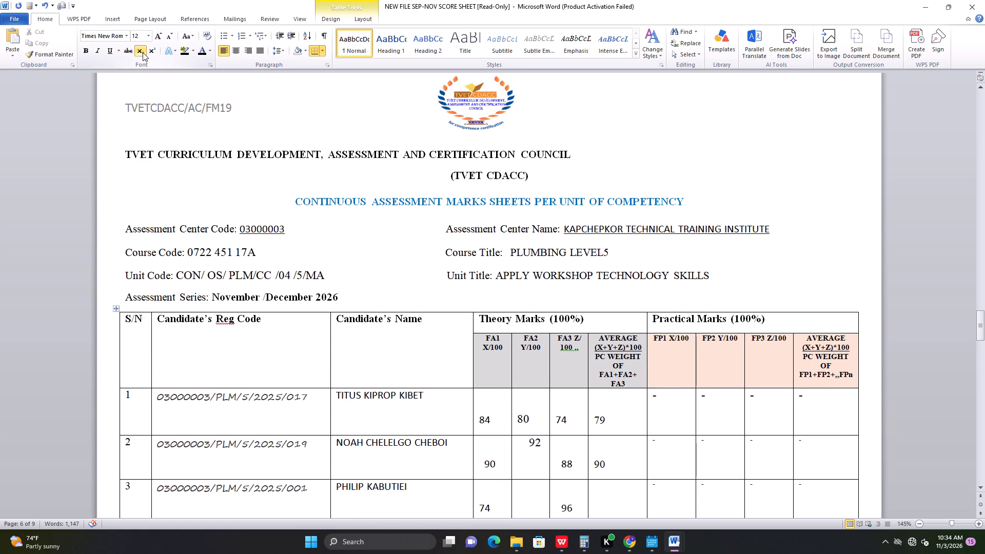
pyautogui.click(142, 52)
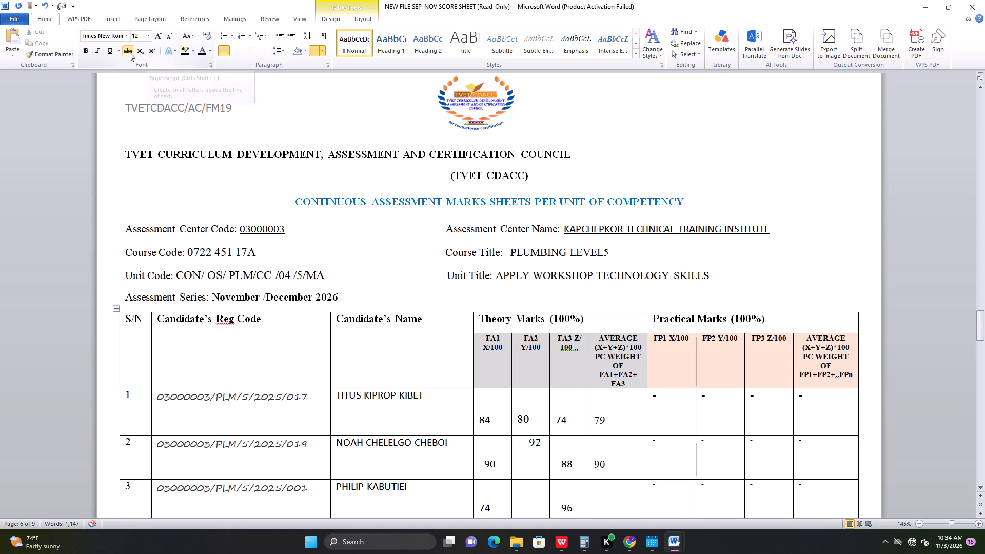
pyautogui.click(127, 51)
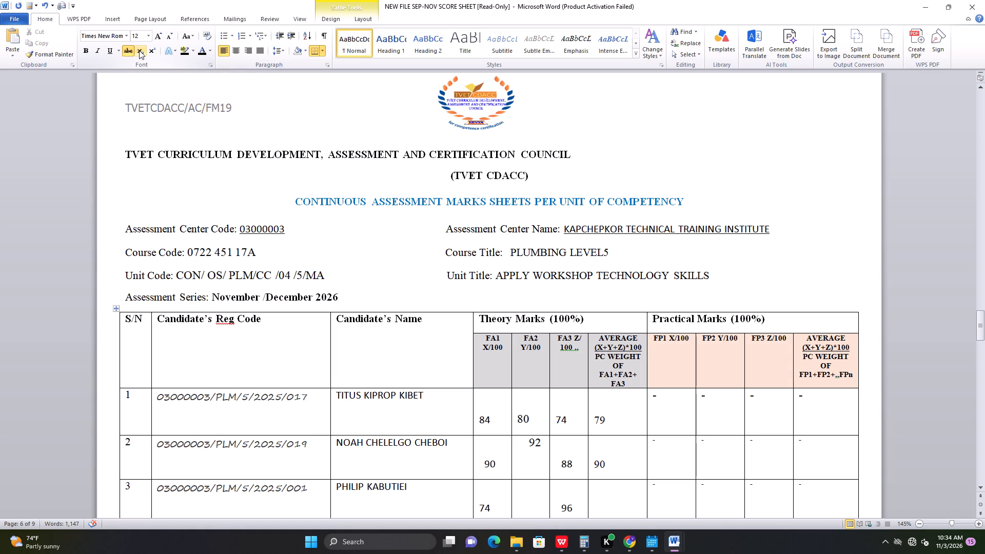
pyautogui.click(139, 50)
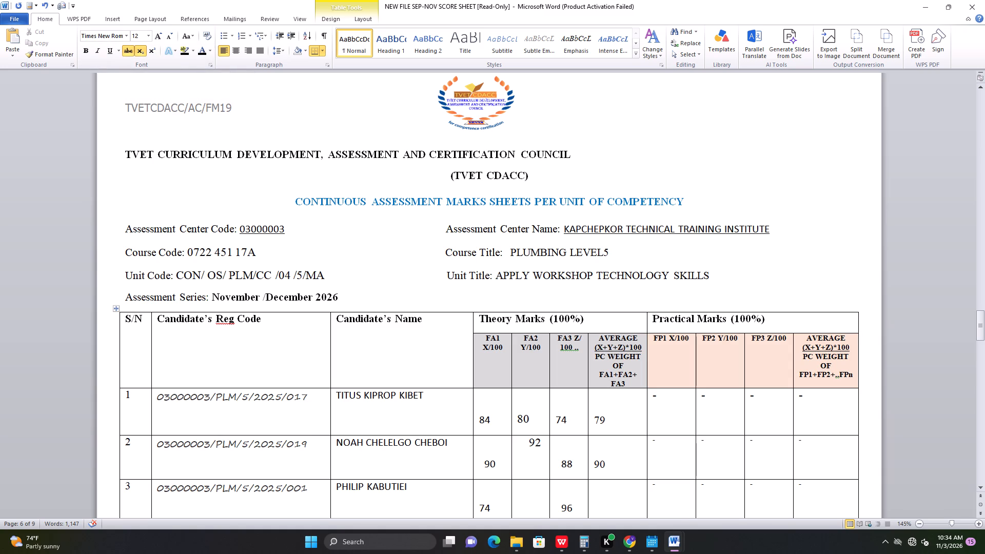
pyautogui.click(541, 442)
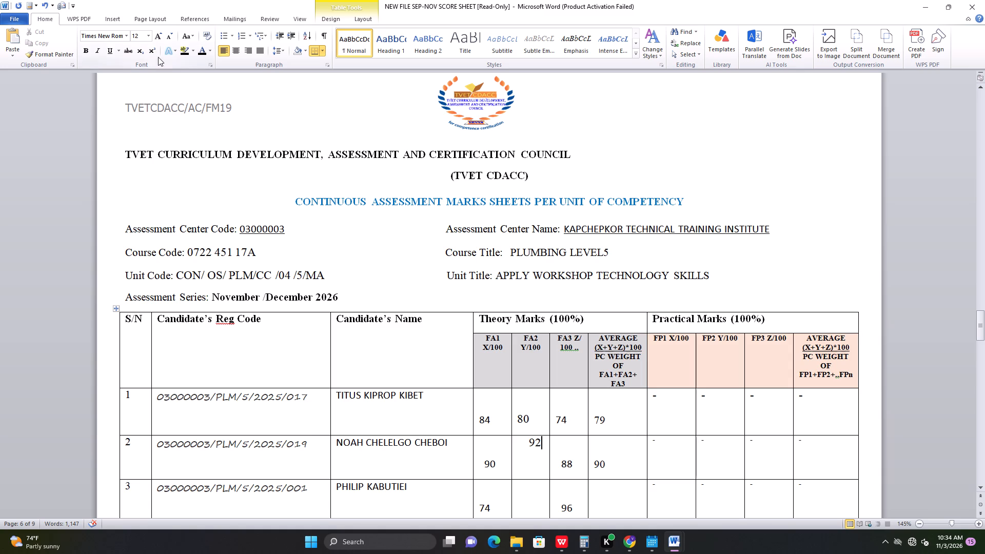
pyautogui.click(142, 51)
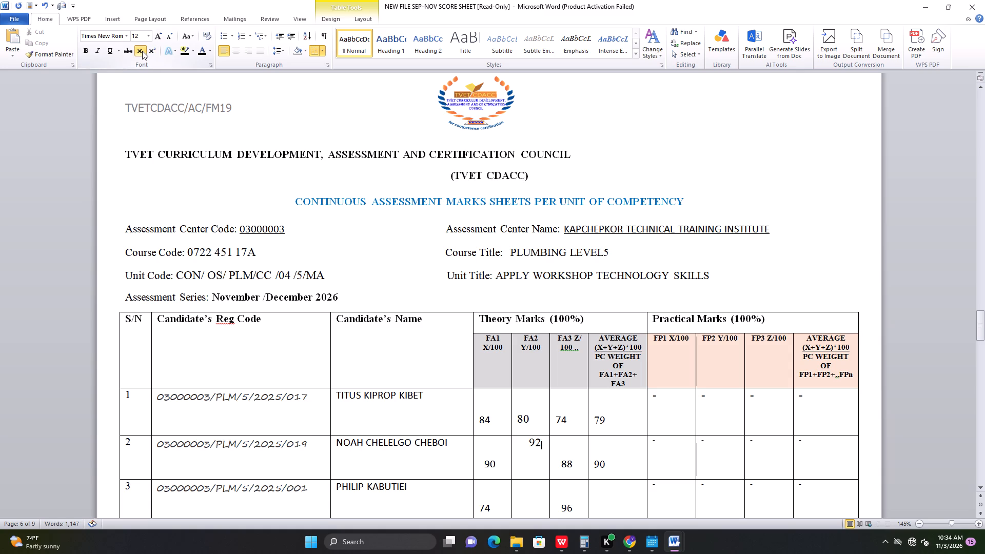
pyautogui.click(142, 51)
# Move candidate 2's FA2 mark on page 6 down one line, level with the row's other theory marks.
pyautogui.click(530, 443)
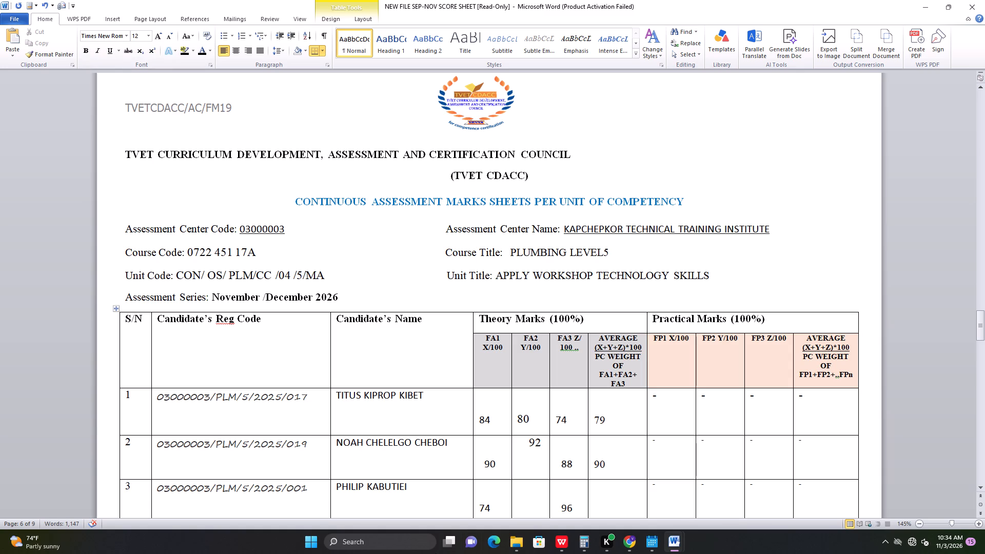
pyautogui.press('Return')
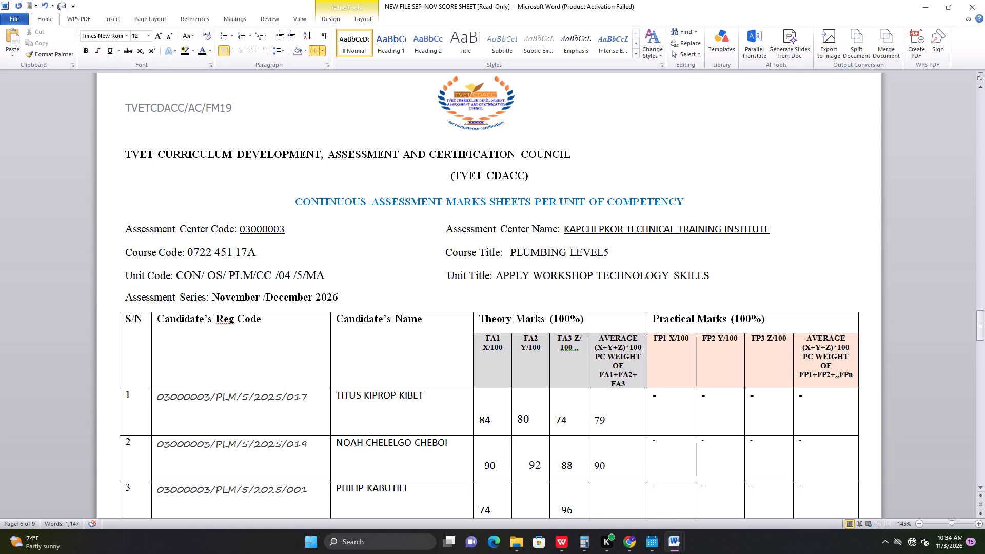
# Move candidate 1's FA2 mark on page 5 down one line, level with the row's other theory marks.
pyautogui.scroll(-1, 559, 454)
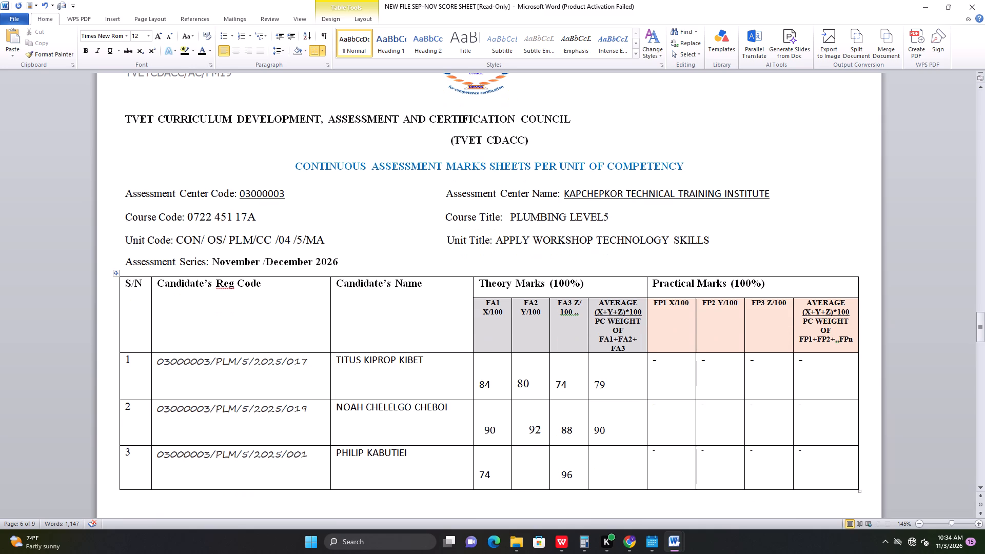
pyautogui.scroll(9, 552, 437)
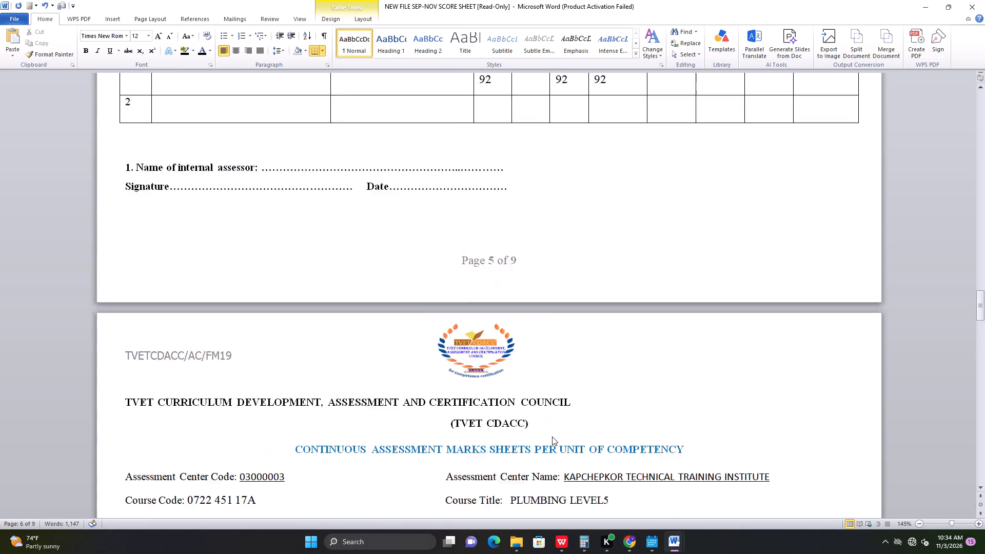
pyautogui.scroll(2, 552, 437)
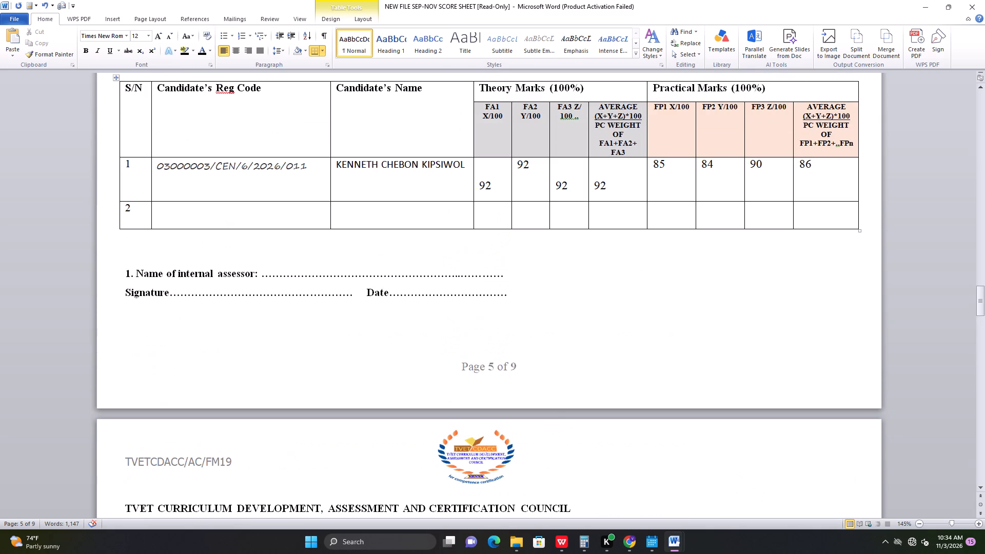
pyautogui.click(519, 169)
pyautogui.press('Return')
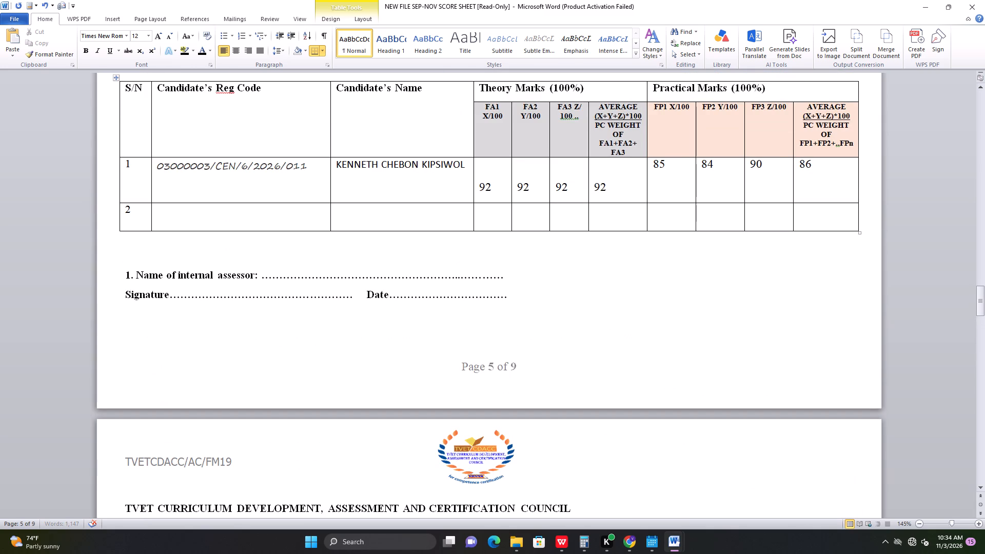
# Move candidate 1's FA2 mark on page 3 down one line, towards the level of the row's other theory marks.
pyautogui.scroll(13, 475, 144)
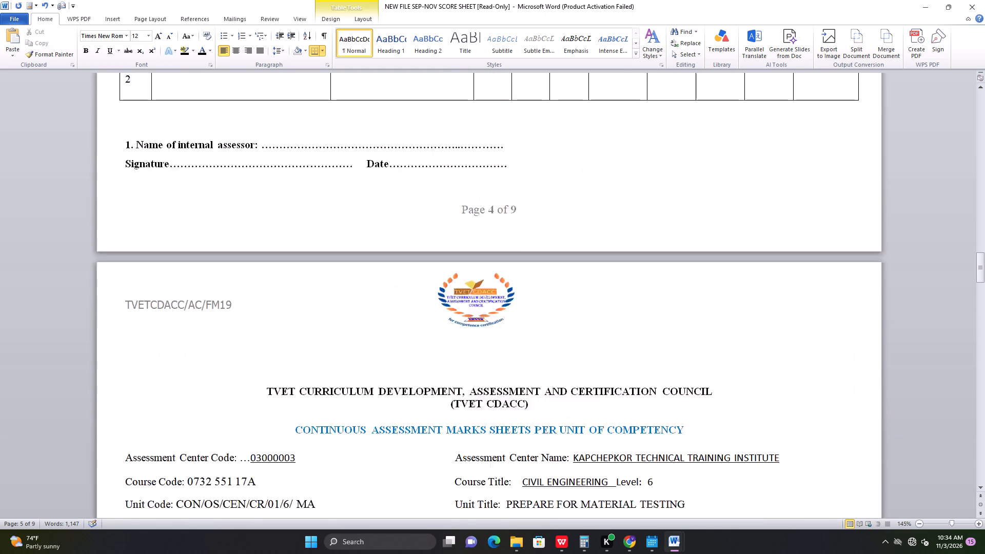
pyautogui.scroll(11, 479, 155)
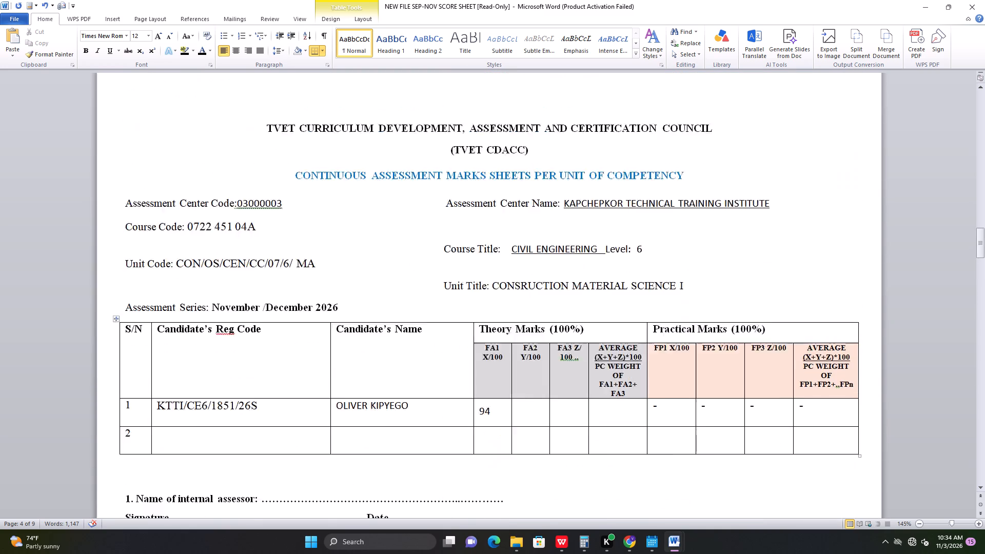
pyautogui.scroll(9, 484, 166)
pyautogui.click(520, 145)
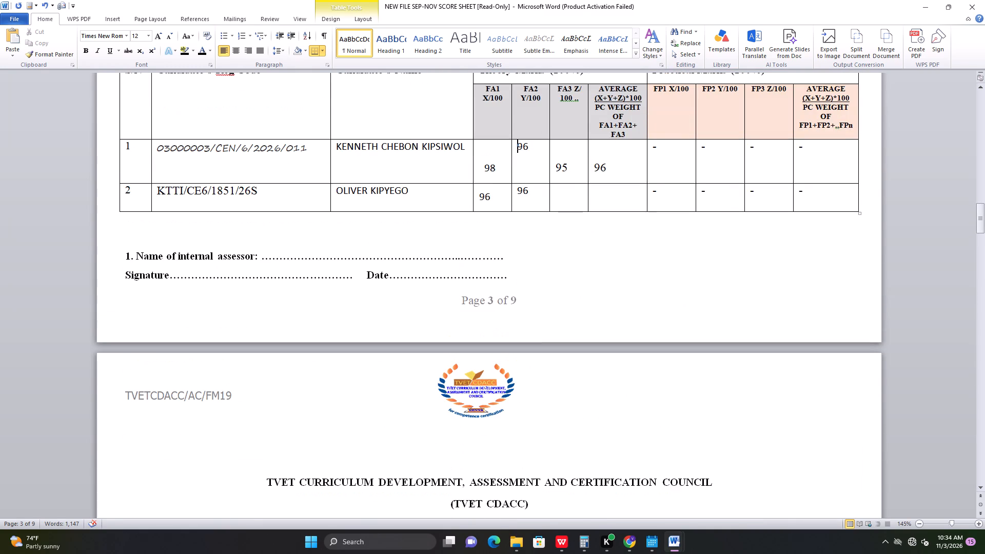
pyautogui.press('Return')
# Move the FA2 marks of candidates 1 and 3 on page 2 down one line, level with their rows' other theory marks.
pyautogui.scroll(9, 478, 145)
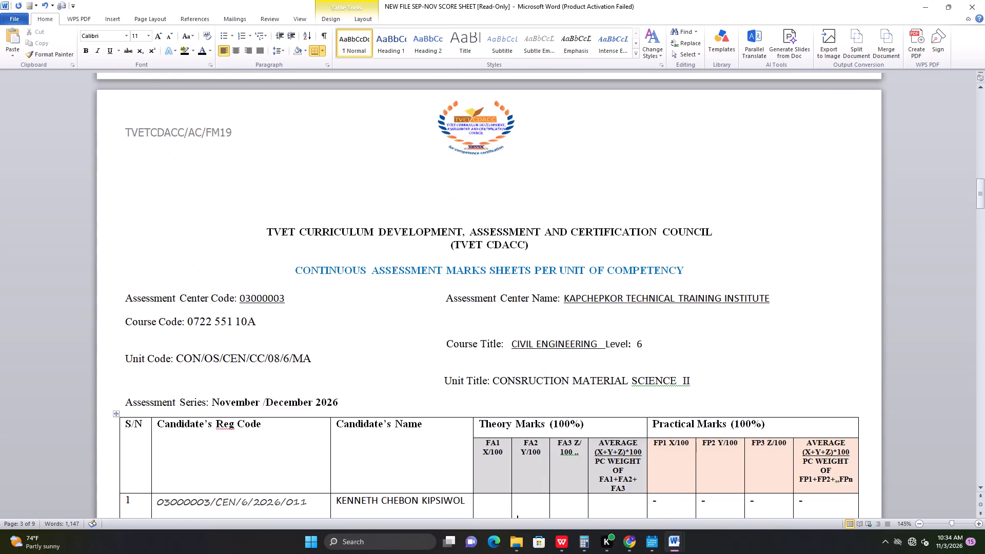
pyautogui.scroll(9, 501, 148)
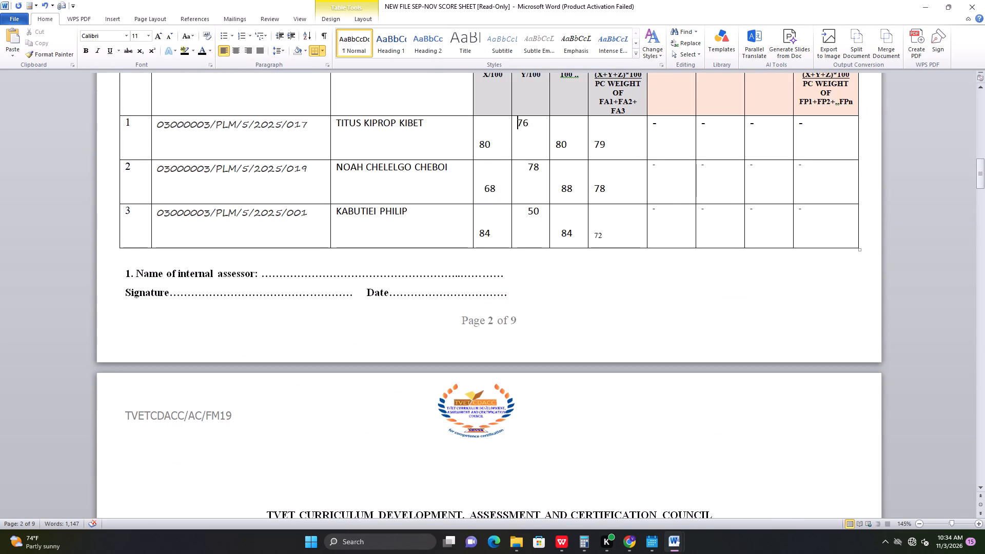
pyautogui.click(519, 125)
pyautogui.press('Return')
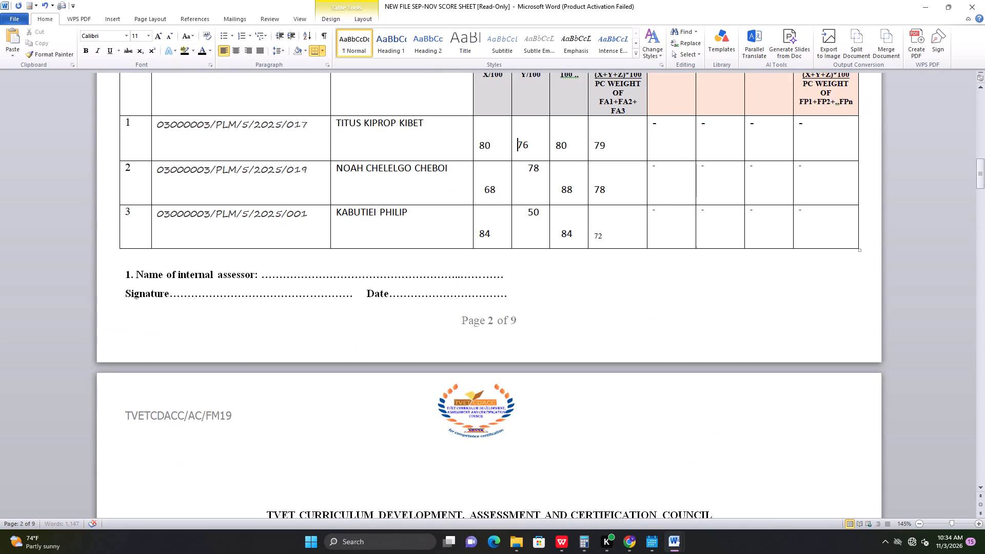
pyautogui.click(525, 210)
pyautogui.press('Return')
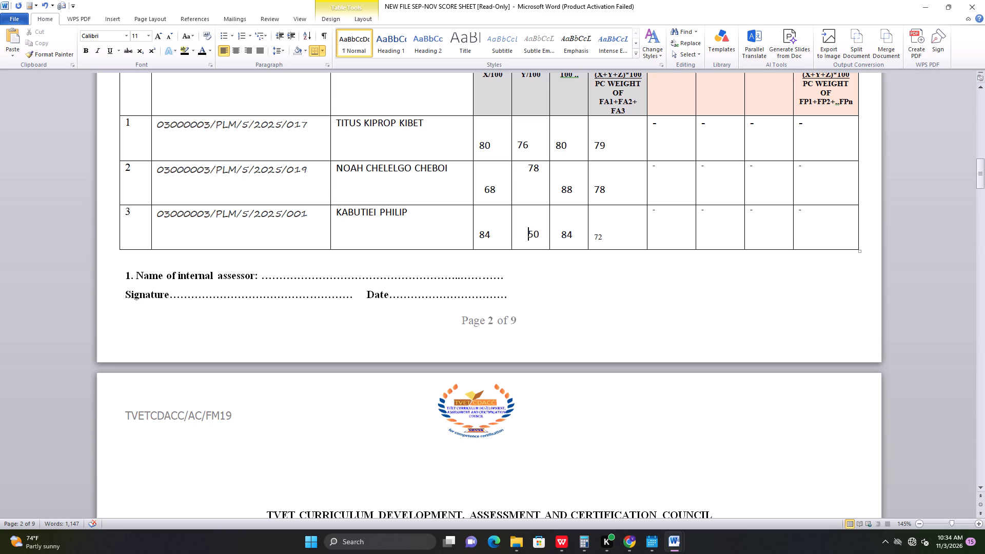
# Set the font size of candidate 3's theory average on page 2 to 12.
pyautogui.moveTo(610, 234); pyautogui.dragTo(596, 239)
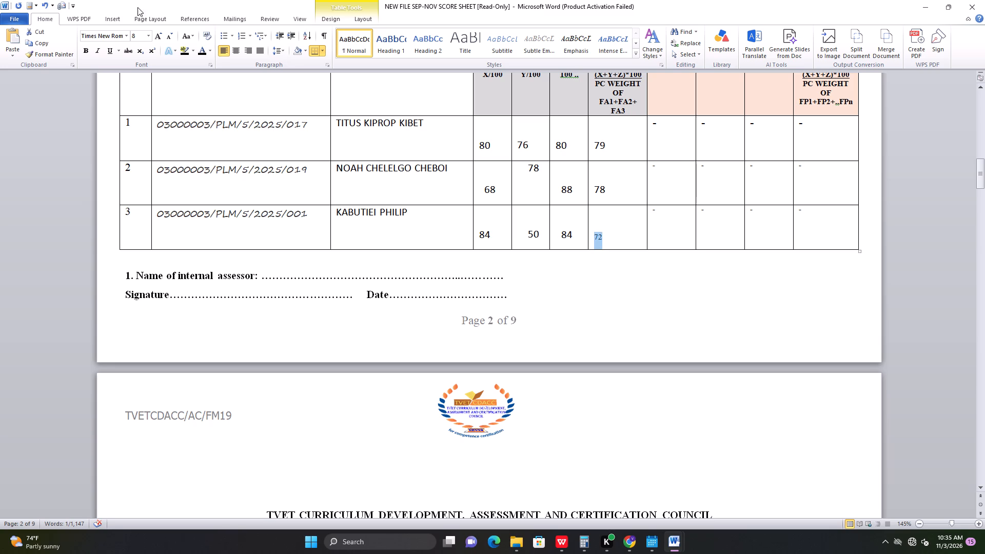
pyautogui.click(147, 35)
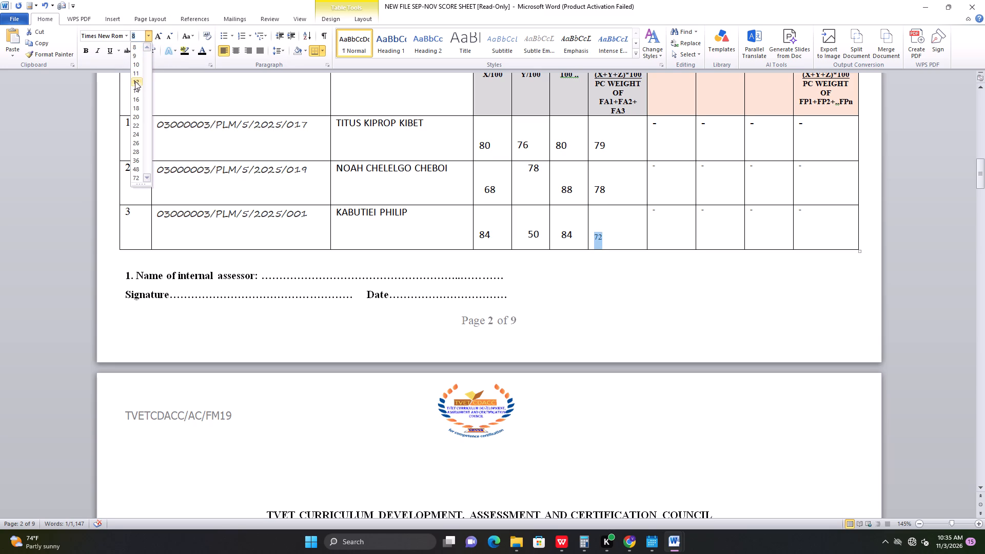
pyautogui.click(135, 82)
# Move the FA2 marks of candidates 1 and 2 on page 1 down one line, level with their rows' other theory marks.
pyautogui.scroll(5, 451, 181)
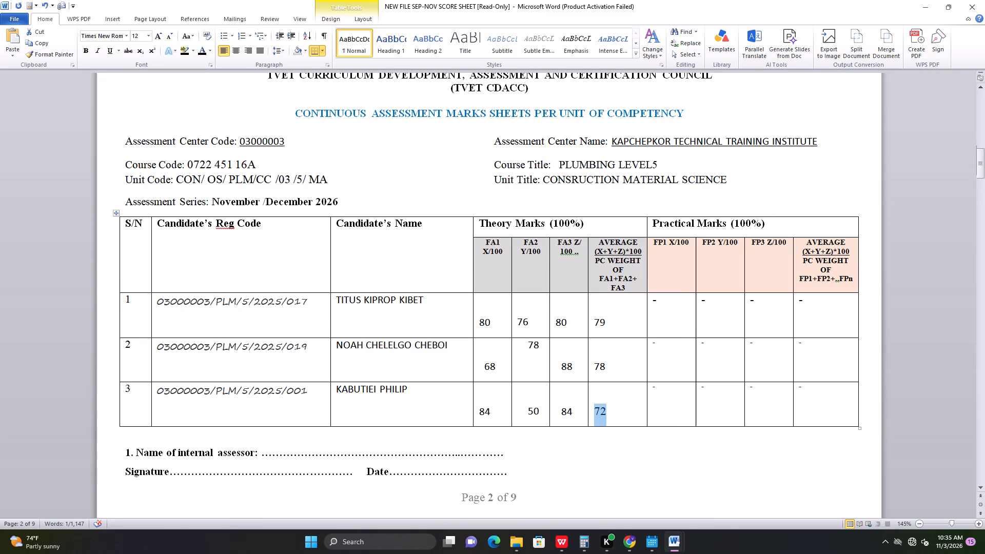
pyautogui.scroll(14, 486, 193)
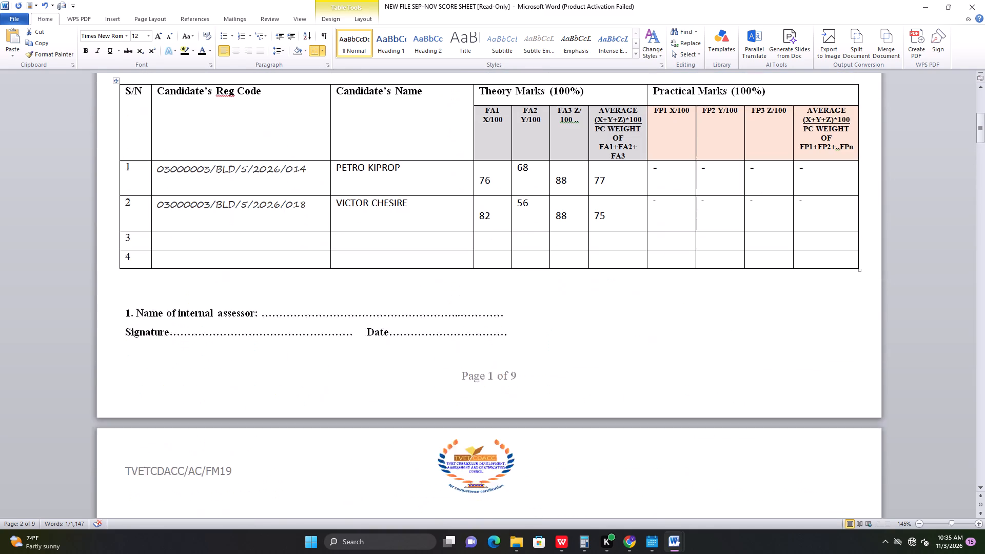
pyautogui.scroll(1, 484, 194)
pyautogui.click(519, 203)
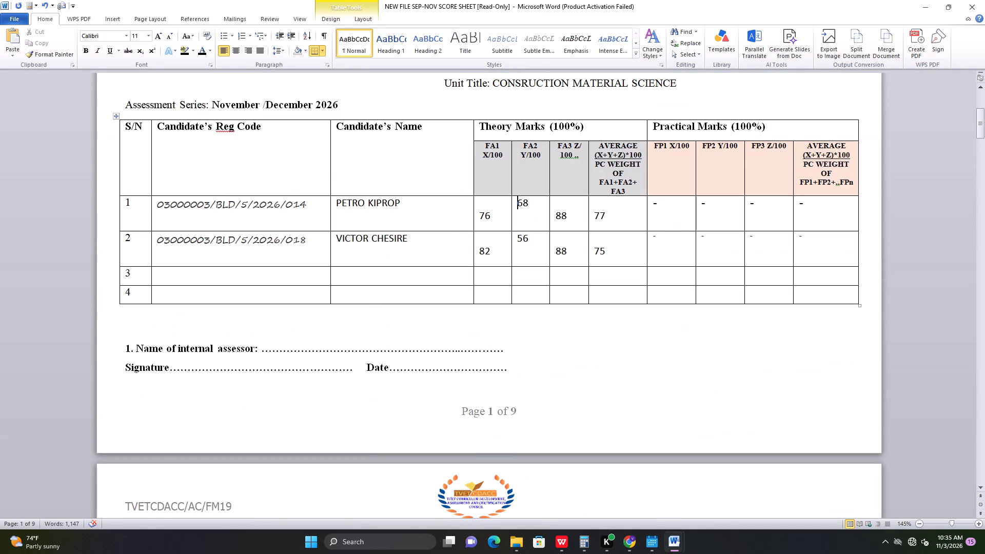
pyautogui.press('Return')
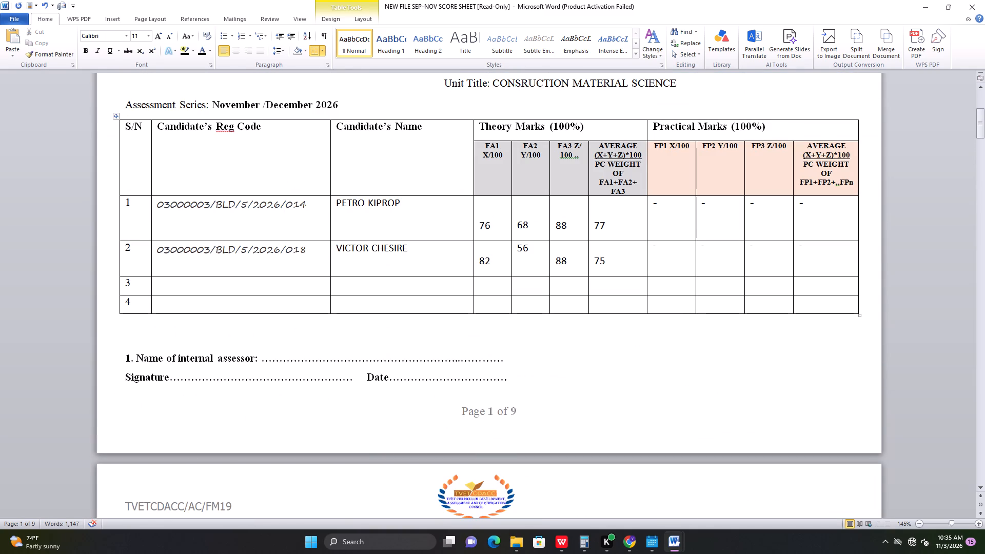
pyautogui.click(518, 250)
pyautogui.press('Return')
# Move candidate 2's FA2 mark on page 2 down one line, level with the row's other theory marks.
pyautogui.scroll(8, 521, 174)
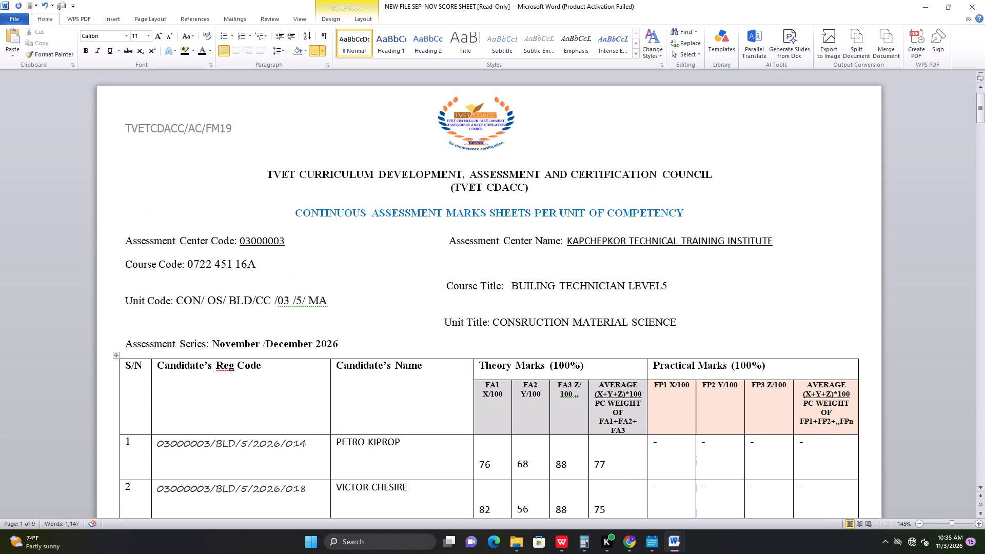
pyautogui.scroll(2, 520, 188)
pyautogui.scroll(-7, 518, 209)
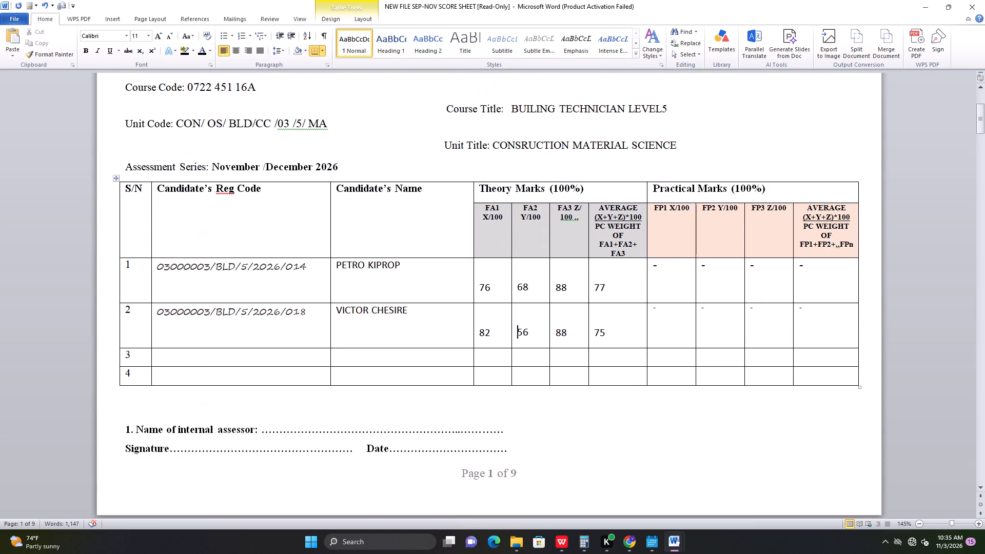
pyautogui.scroll(-2, 513, 221)
pyautogui.scroll(-8, 616, 308)
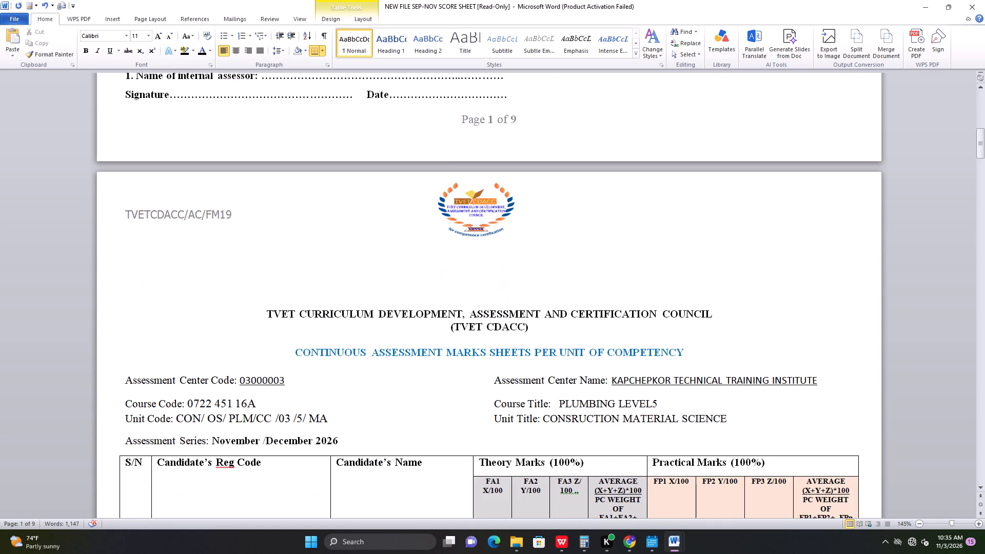
pyautogui.scroll(-3, 578, 350)
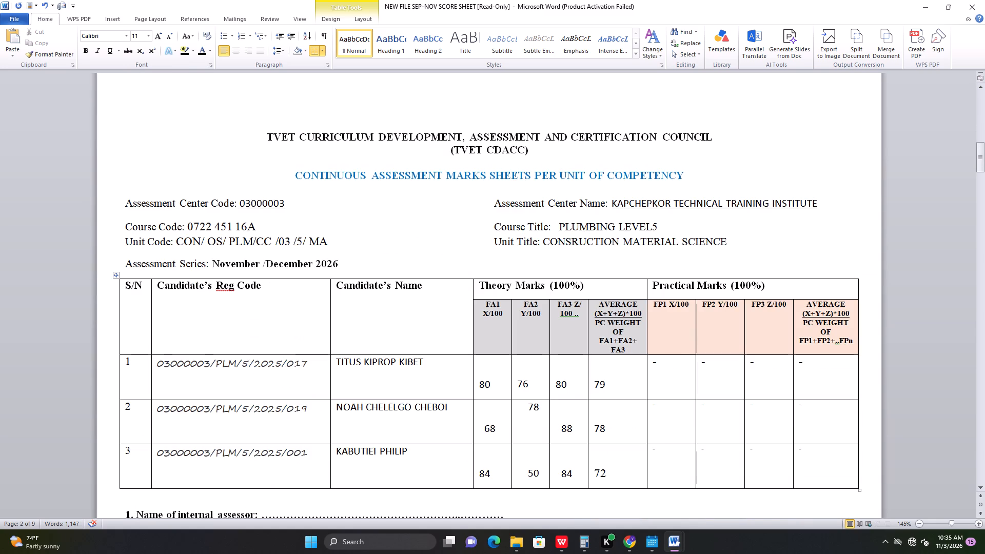
pyautogui.click(529, 403)
pyautogui.press('Return')
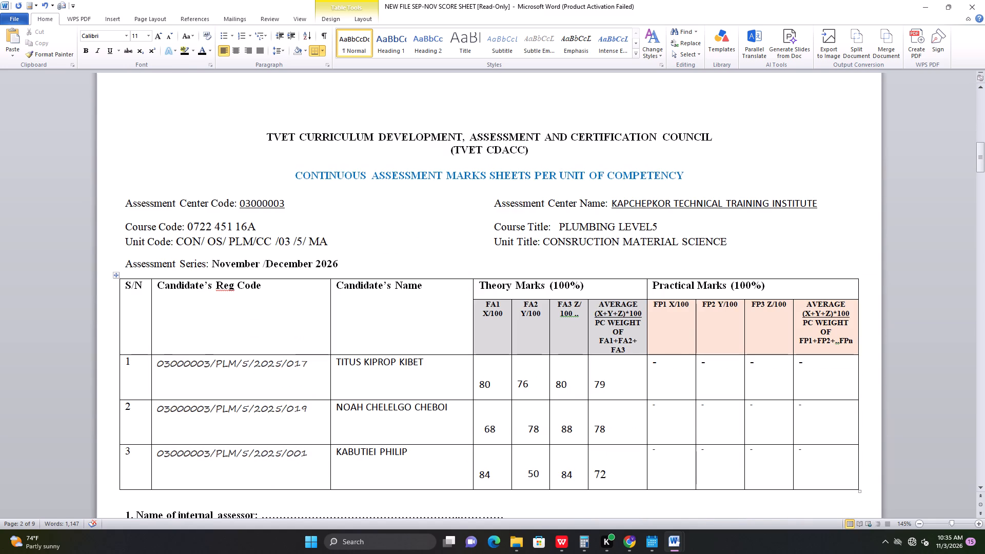
# Check the alignment of the marks in the score tables on pages 2 to 4.
pyautogui.scroll(-2, 580, 445)
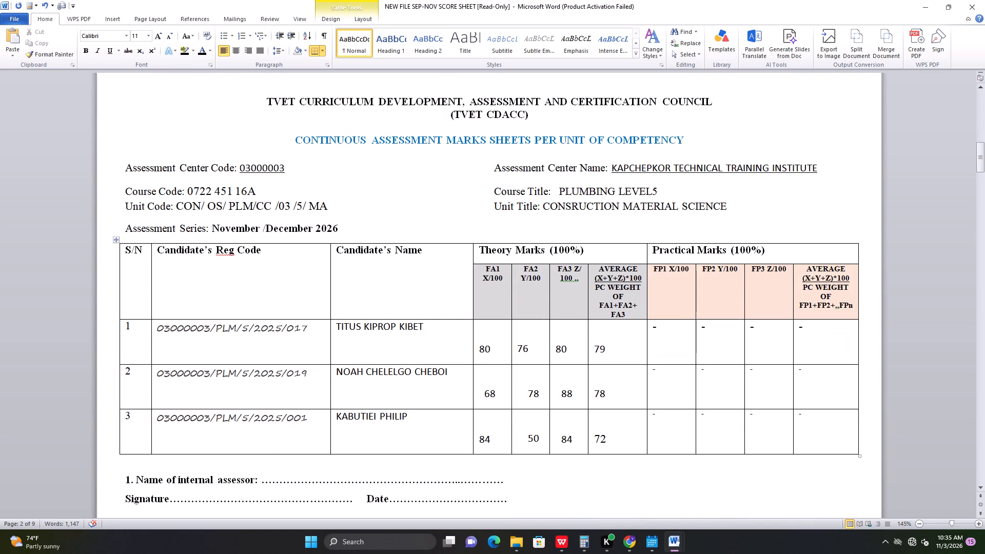
pyautogui.scroll(-12, 579, 445)
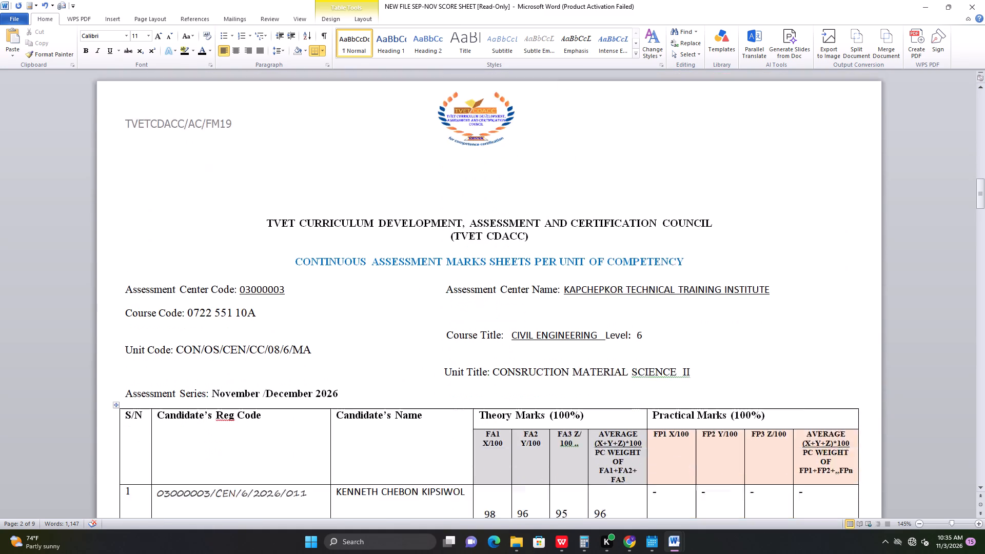
pyautogui.scroll(-3, 557, 451)
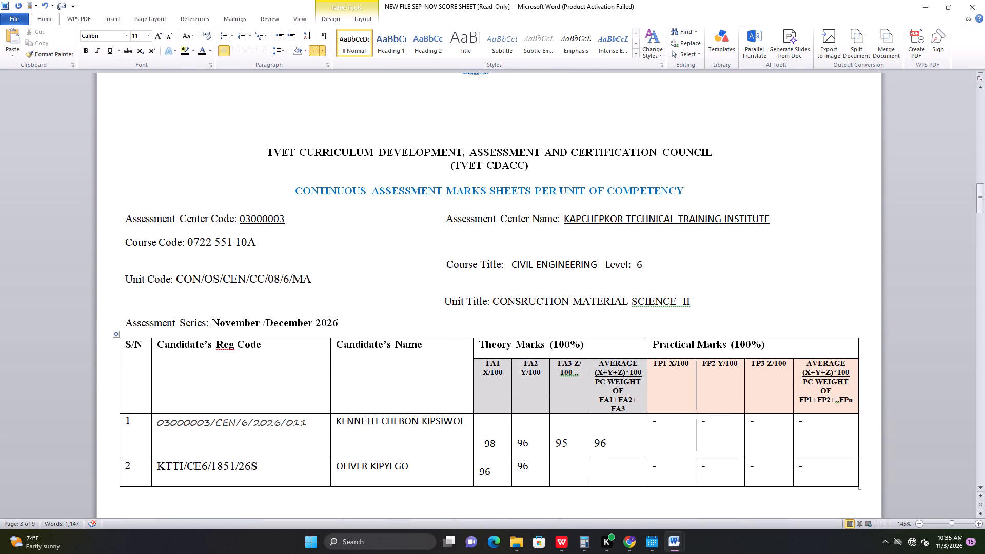
pyautogui.scroll(-2, 527, 476)
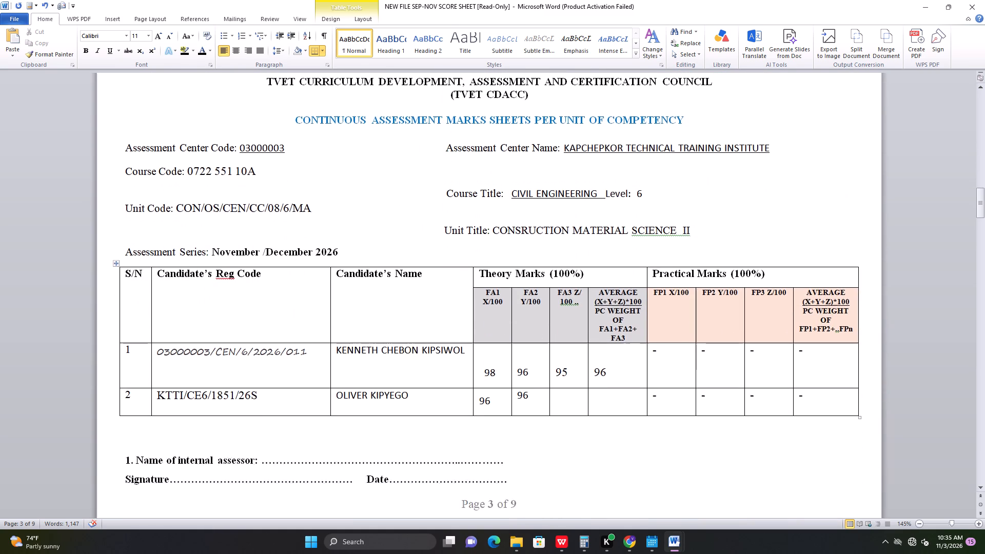
pyautogui.scroll(-7, 527, 476)
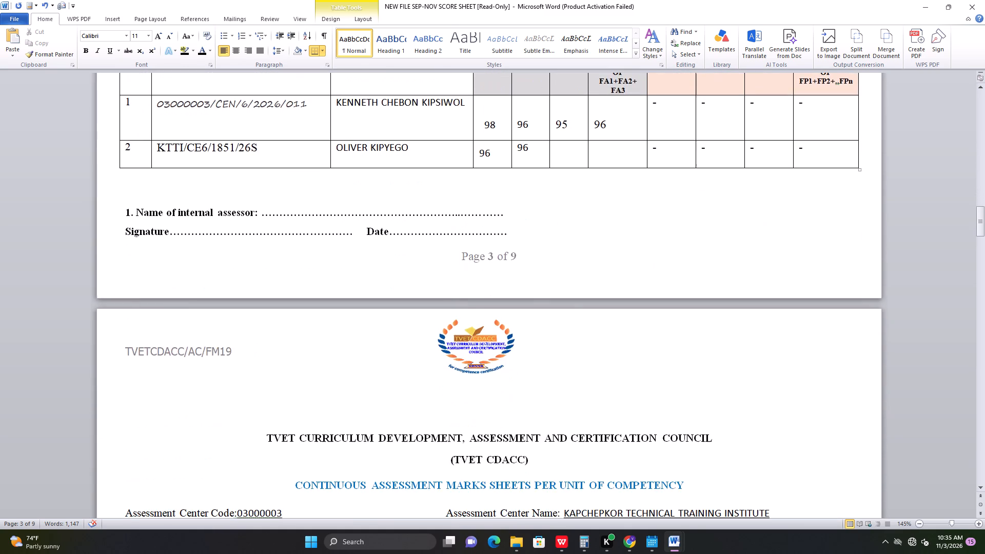
pyautogui.scroll(-9, 525, 473)
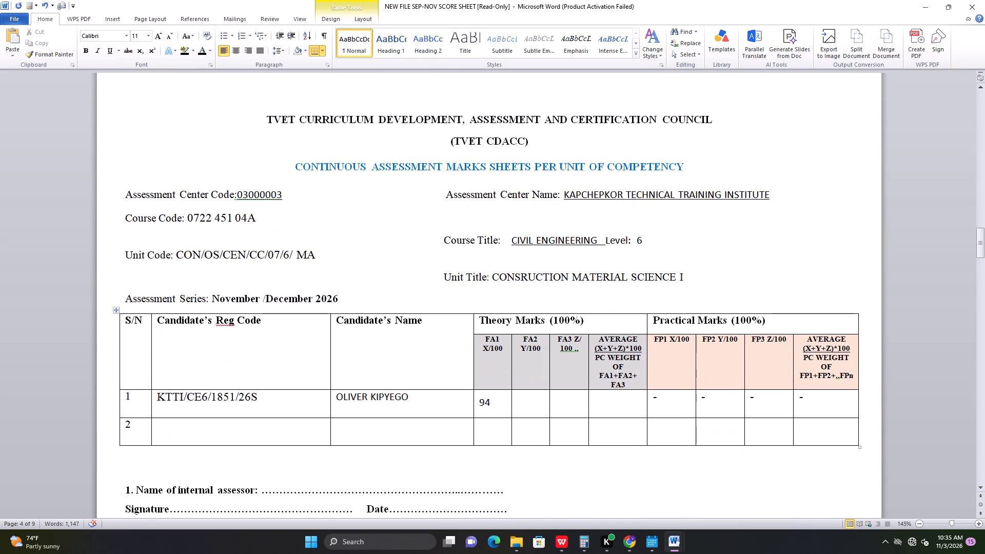
pyautogui.scroll(-14, 484, 411)
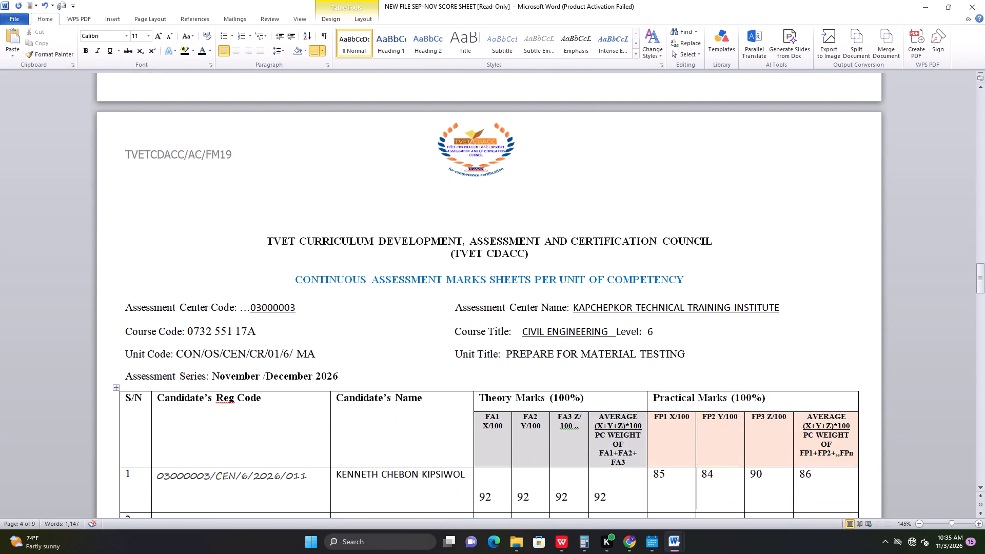
# Move candidate 1's FP1, FP2, FP3 and practical average marks on page 5 down two lines, towards the level of the theory marks.
pyautogui.scroll(-2, 588, 442)
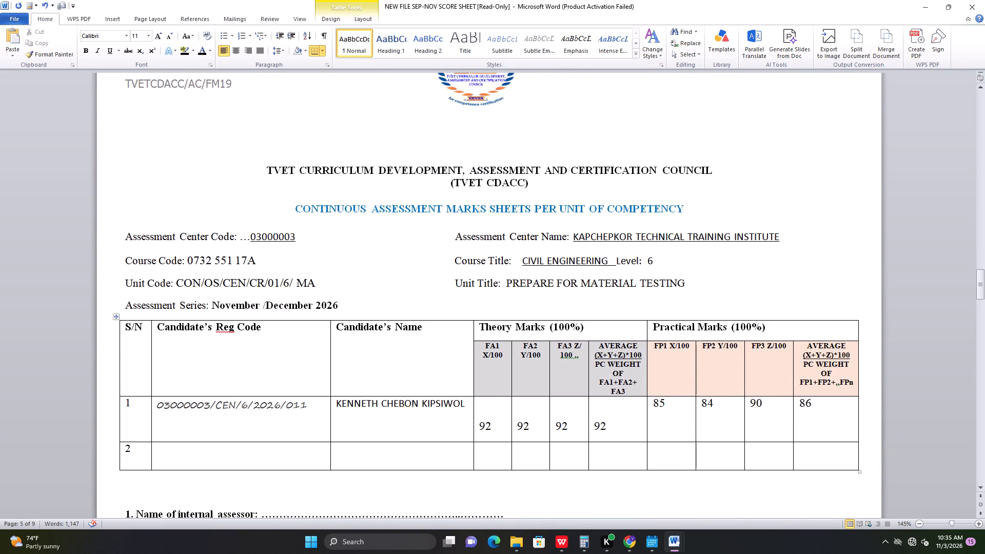
pyautogui.click(653, 401)
pyautogui.press('Return')
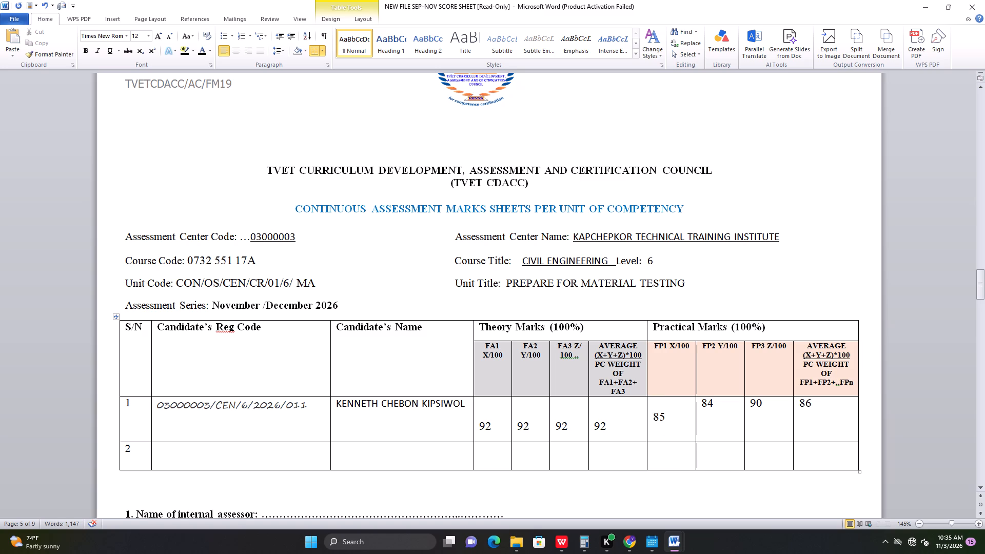
pyautogui.press('Return')
pyautogui.click(702, 402)
pyautogui.press('Return')
pyautogui.press('Return')
pyautogui.click(750, 403)
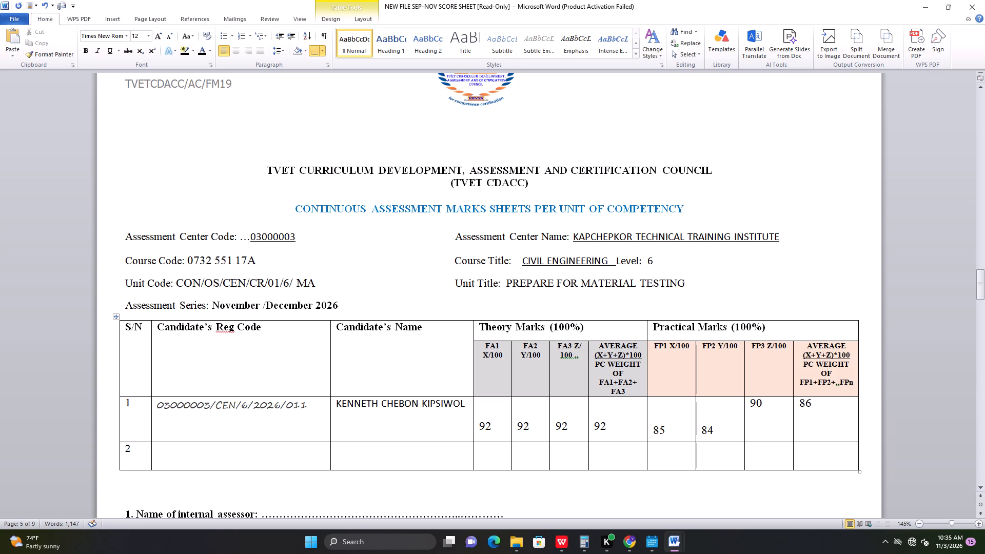
pyautogui.press('Return')
pyautogui.press('Return')
pyautogui.click(799, 406)
pyautogui.press('Return')
pyautogui.press('Return')
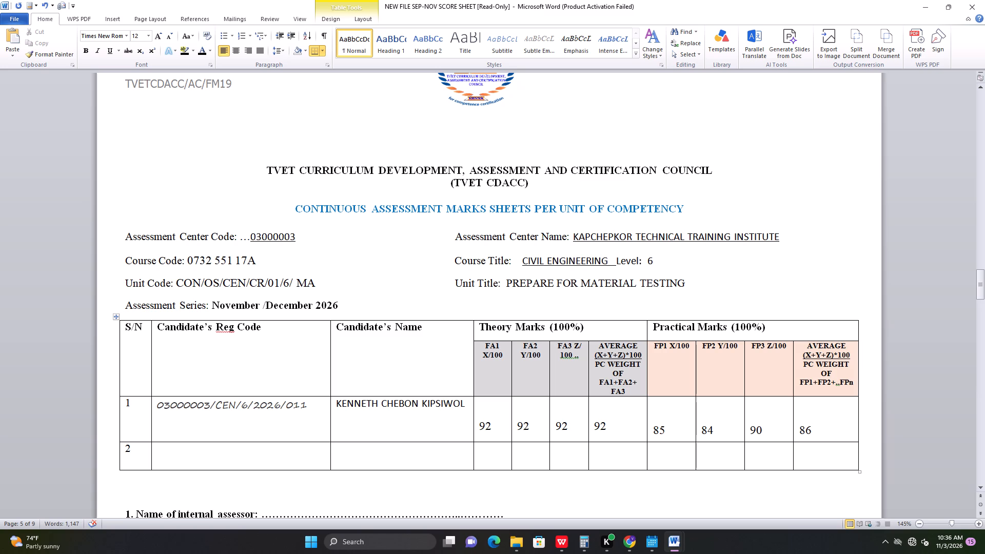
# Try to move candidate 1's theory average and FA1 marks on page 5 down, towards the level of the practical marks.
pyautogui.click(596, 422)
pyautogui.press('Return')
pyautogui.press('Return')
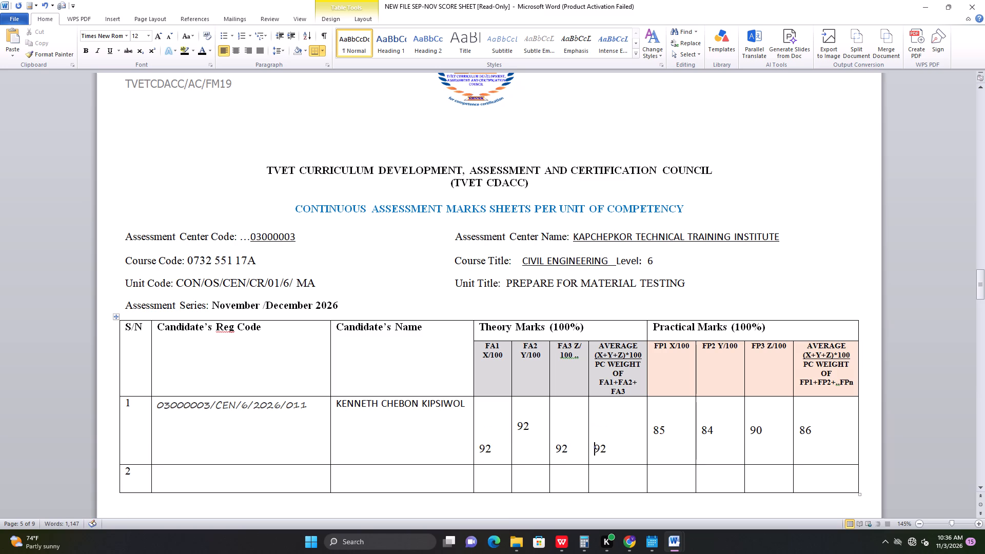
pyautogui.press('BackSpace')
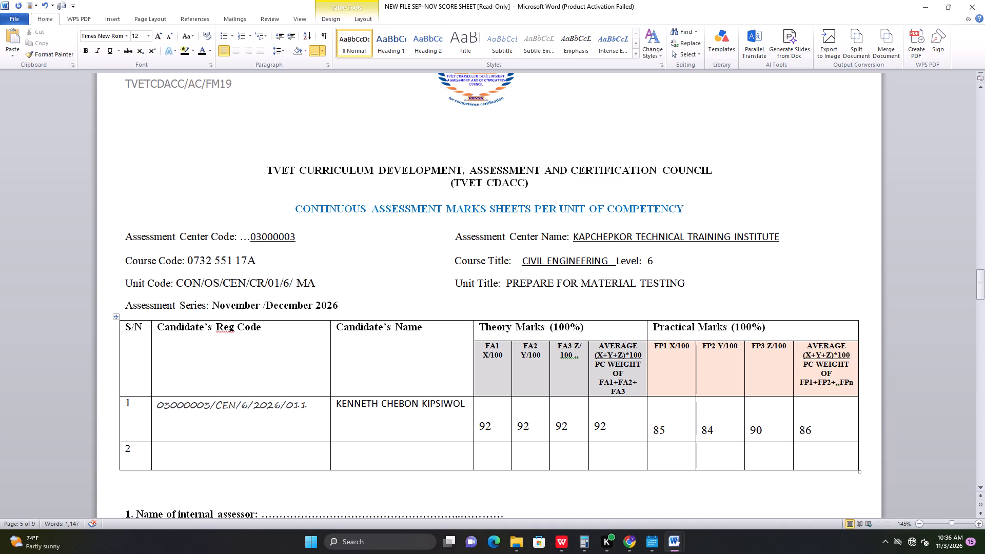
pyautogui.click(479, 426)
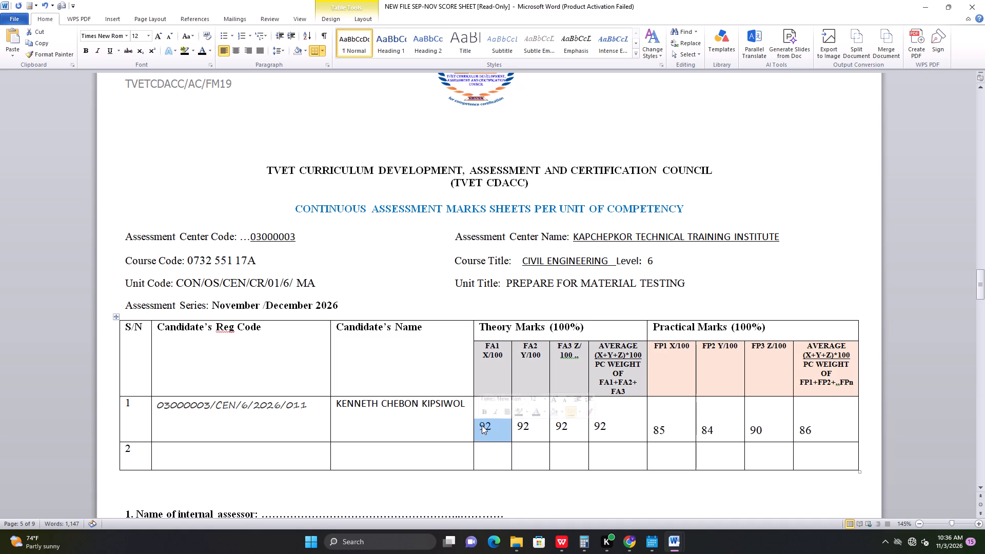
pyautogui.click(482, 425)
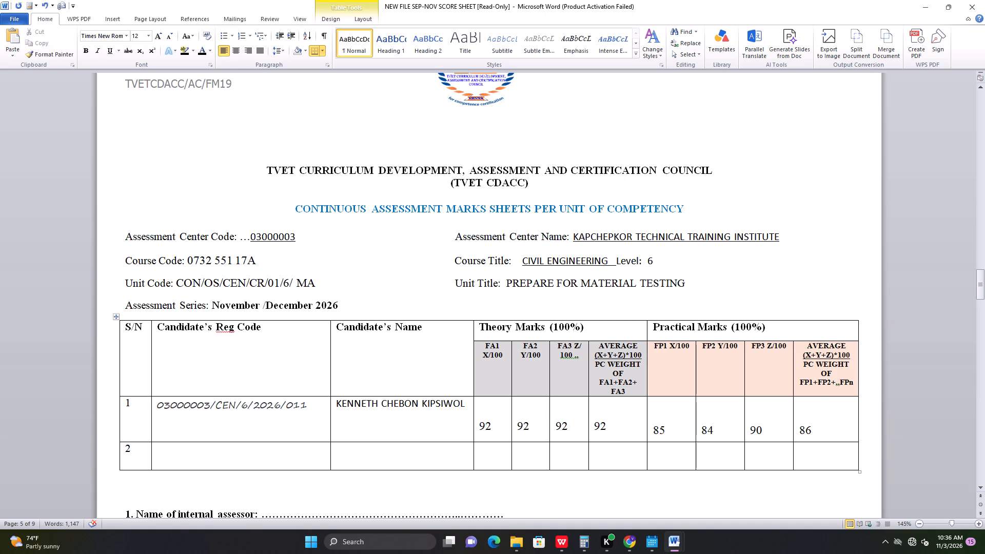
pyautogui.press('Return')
# Move the FA2 marks of candidates 1, 2 and 3 on page 7 down one line, level with their rows' other theory marks.
pyautogui.scroll(-2, 452, 462)
pyautogui.scroll(-2, 270, 507)
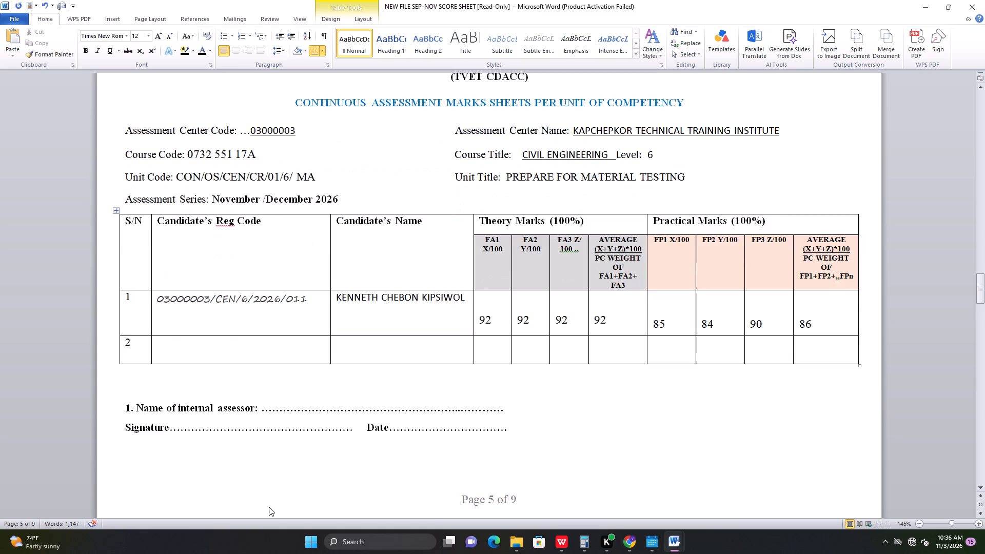
pyautogui.scroll(-2, 269, 507)
pyautogui.scroll(-14, 308, 454)
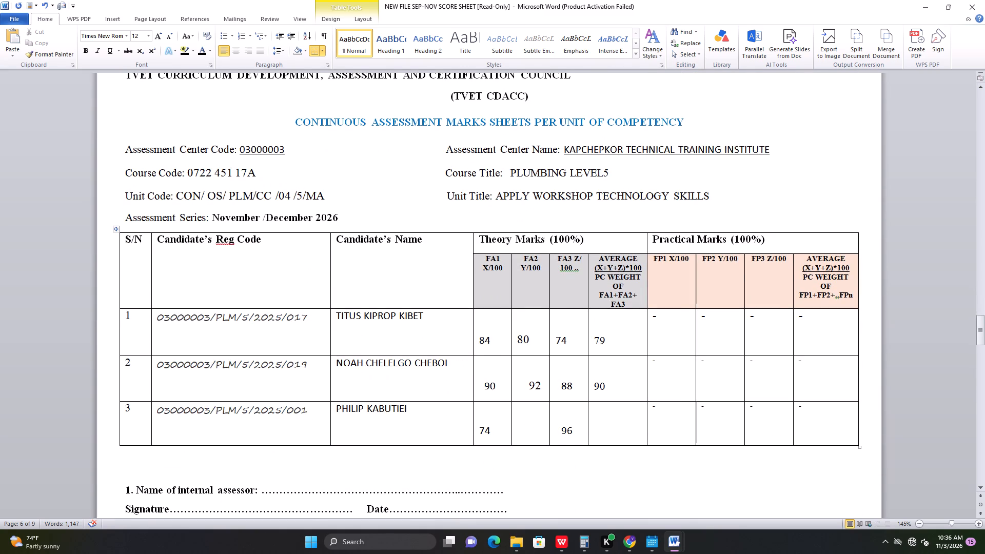
pyautogui.scroll(-4, 570, 433)
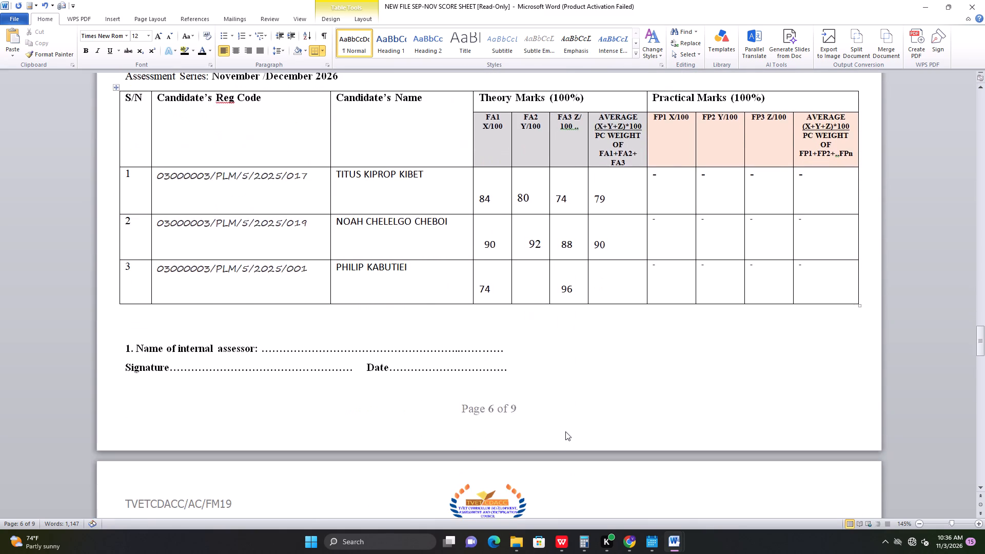
pyautogui.scroll(-15, 564, 431)
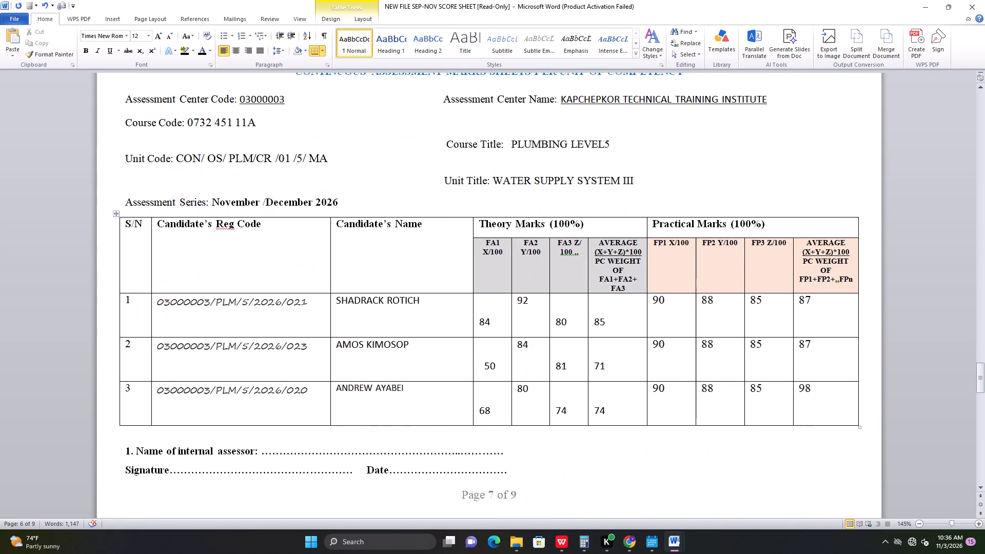
pyautogui.click(519, 298)
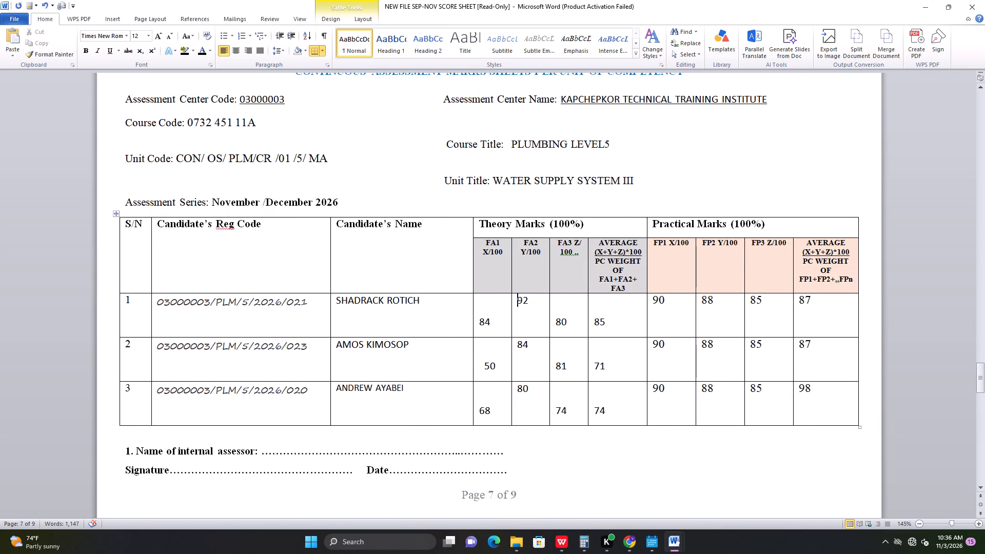
pyautogui.click(520, 298)
pyautogui.click(519, 299)
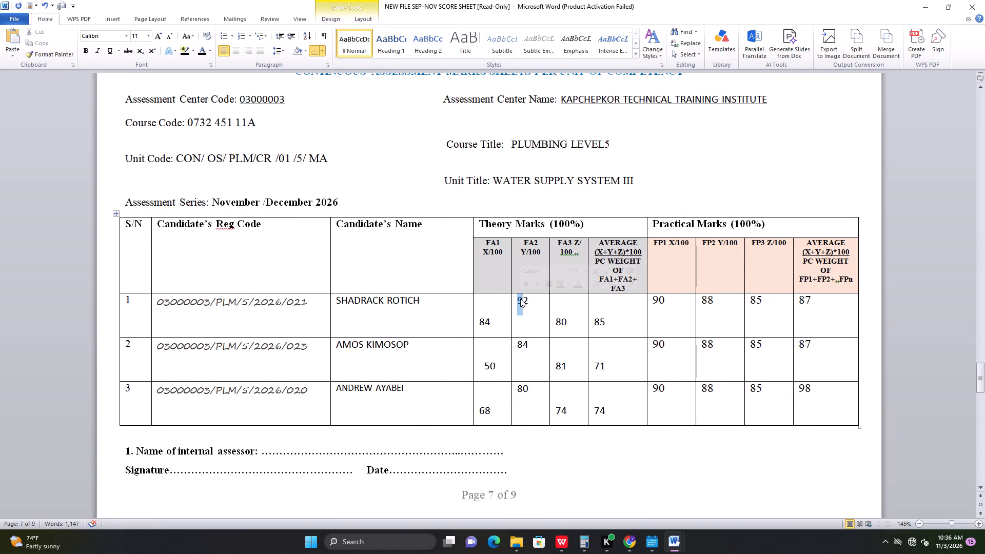
pyautogui.click(519, 299)
pyautogui.press('Return')
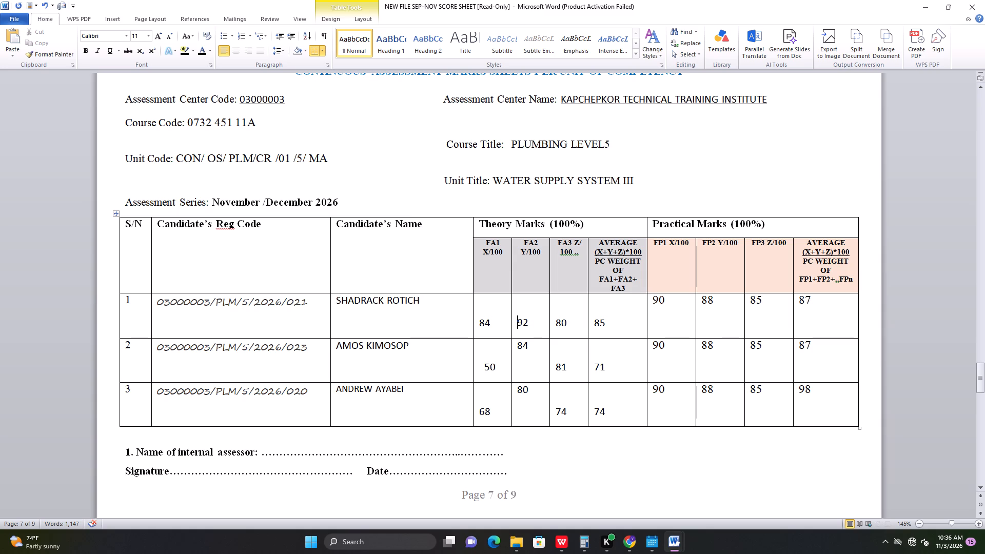
pyautogui.click(517, 342)
pyautogui.press('Return')
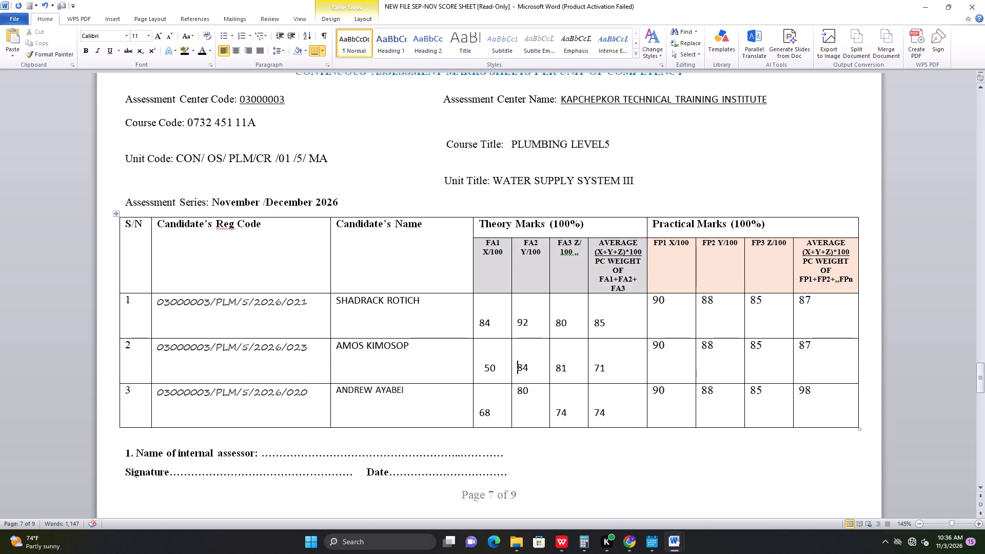
pyautogui.click(519, 389)
pyautogui.press('Return')
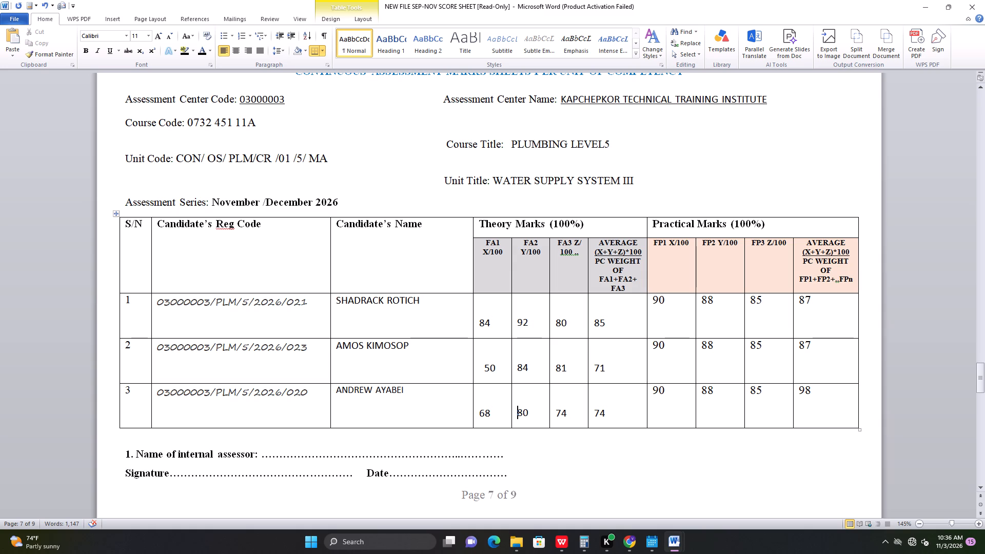
# Move candidate 1's FP1, FP2, FP3 and practical average marks on page 7 down two lines, towards the level of the theory marks.
pyautogui.click(654, 301)
pyautogui.press('Return')
pyautogui.press('Return')
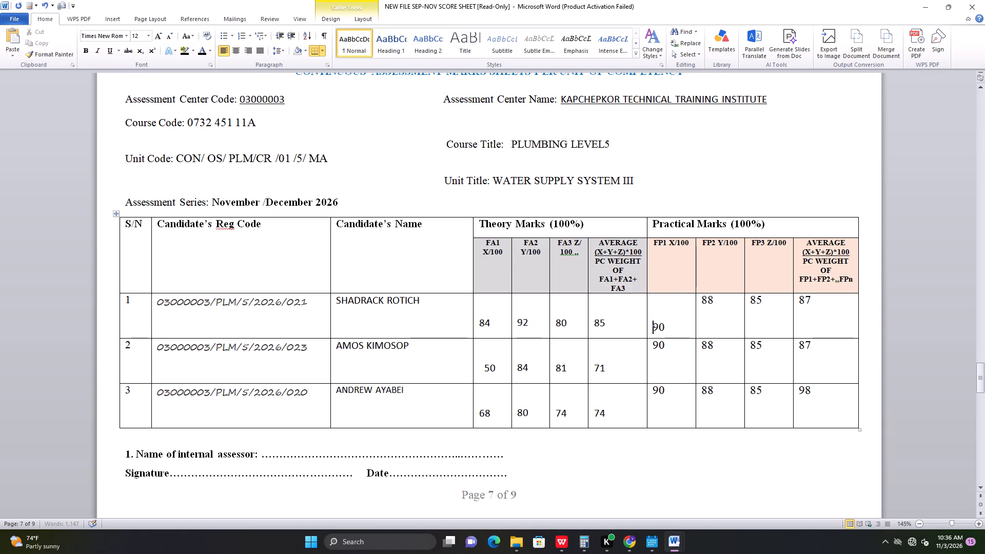
pyautogui.click(703, 302)
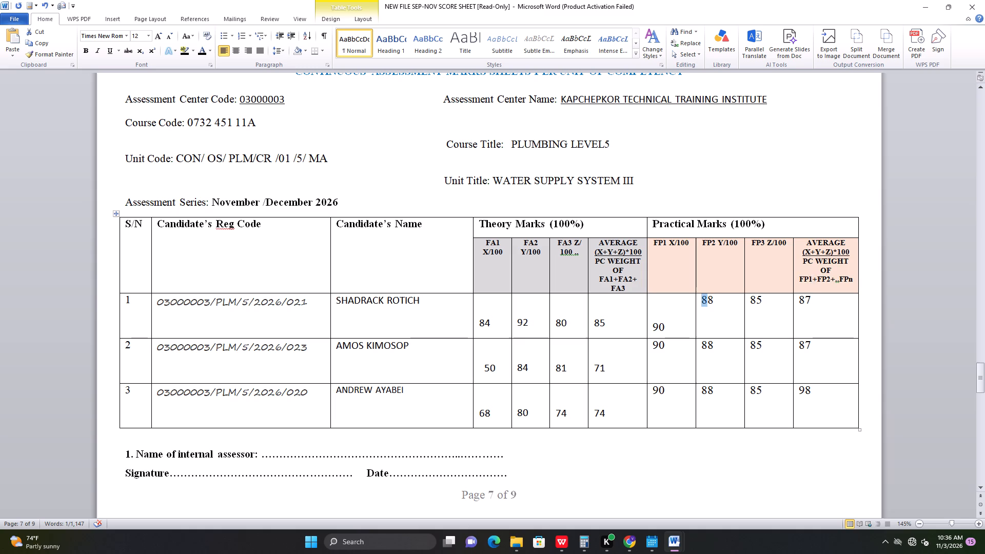
pyautogui.click(702, 298)
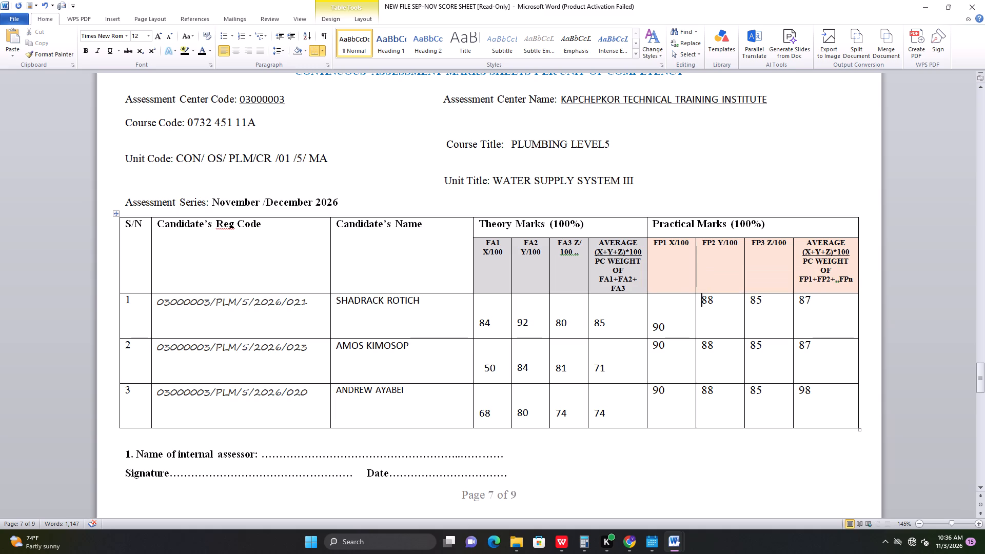
pyautogui.press('Return')
pyautogui.press('Return')
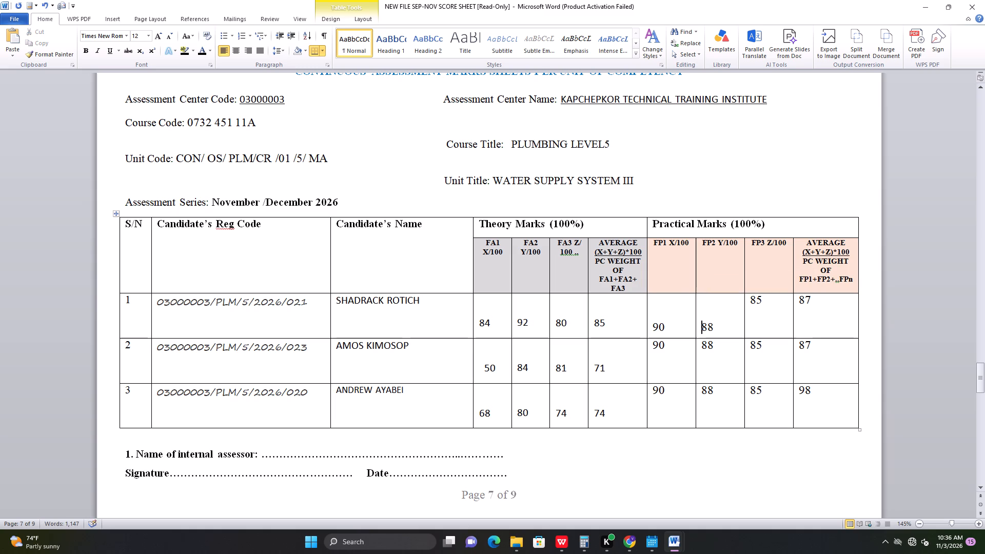
pyautogui.click(753, 303)
pyautogui.click(752, 303)
pyautogui.press('Return')
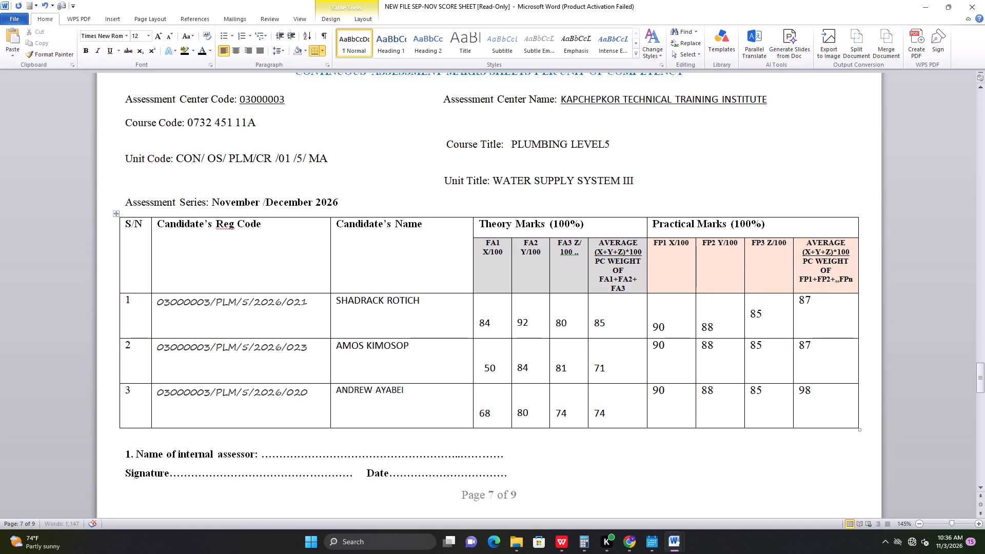
pyautogui.press('Return')
pyautogui.click(800, 299)
pyautogui.press('Return')
pyautogui.press('Return')
# Move candidate 2's practical average, FP3, FP2 and FP1 marks on page 7 down two lines, towards the level of the theory marks.
pyautogui.click(800, 343)
pyautogui.press('Return')
pyautogui.press('Return')
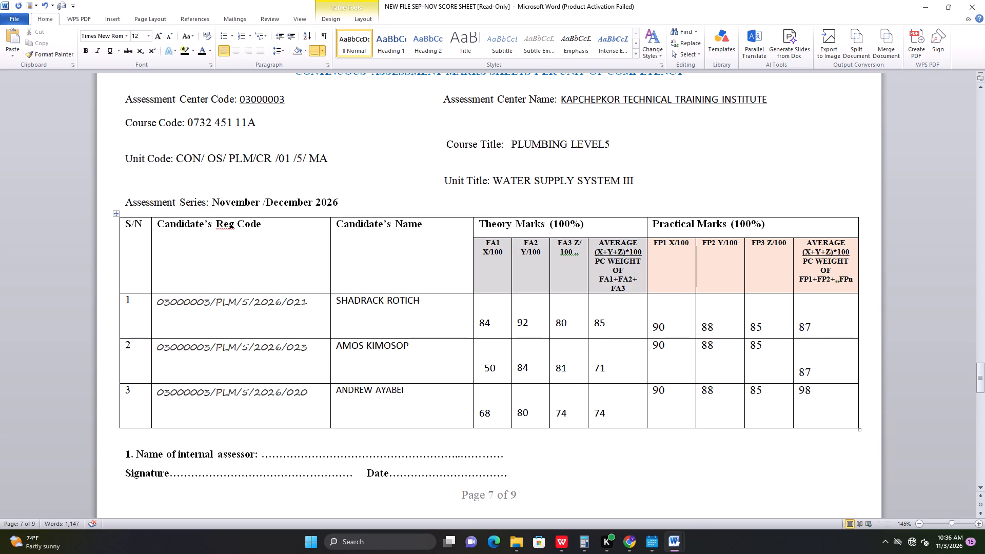
pyautogui.click(751, 344)
pyautogui.press('Return')
pyautogui.press('Return')
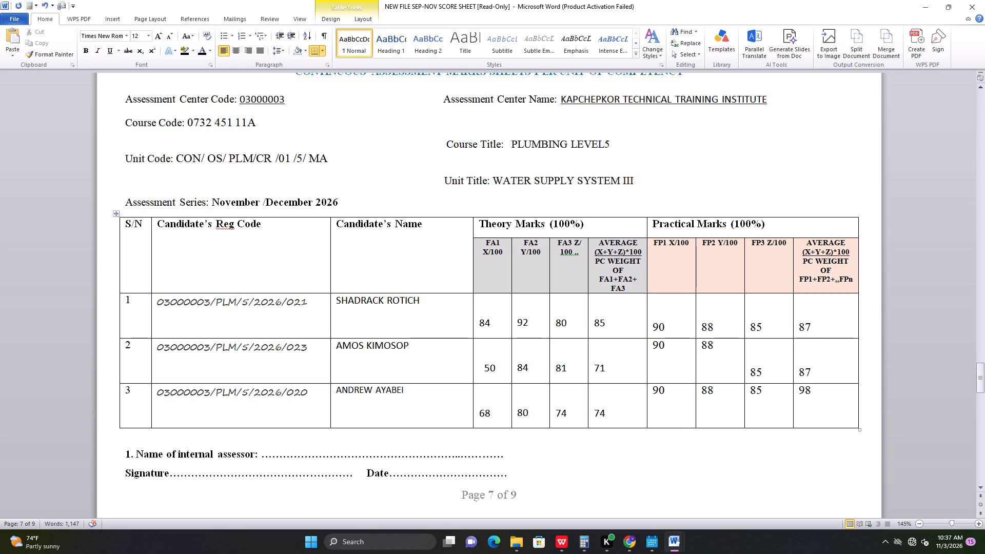
pyautogui.click(703, 342)
pyautogui.press('Return')
pyautogui.press('Return')
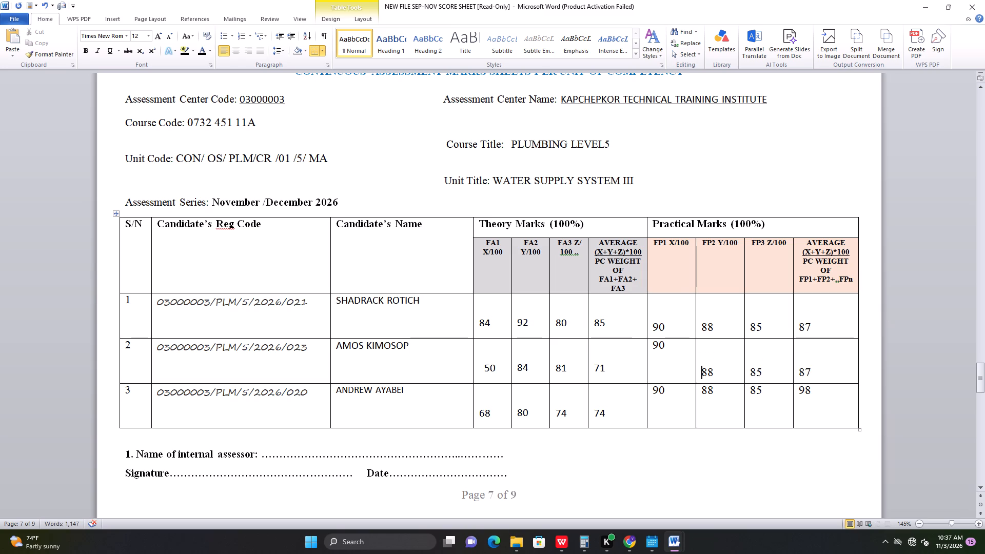
pyautogui.click(655, 342)
pyautogui.press('Return')
pyautogui.press('Return')
# Move candidate 3's FP1, FP2, FP3 and practical average marks on page 7 down two lines, towards the level of the theory marks.
pyautogui.click(654, 387)
pyautogui.press('Return')
pyautogui.press('Return')
pyautogui.click(702, 388)
pyautogui.press('Return')
pyautogui.press('Return')
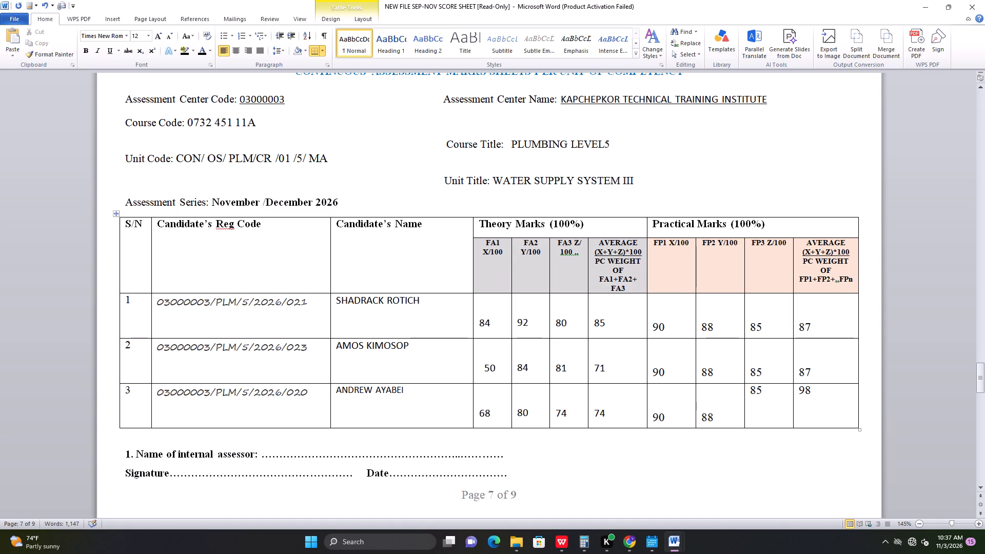
pyautogui.click(750, 388)
pyautogui.press('Return')
pyautogui.press('Return')
pyautogui.click(799, 387)
pyautogui.press('Return')
pyautogui.press('Return')
# Move candidate 1's FP1, FP2, FP3 and practical average marks on page 8 down two lines, towards the level of the theory dashes.
pyautogui.scroll(-8, 790, 387)
pyautogui.scroll(-7, 723, 383)
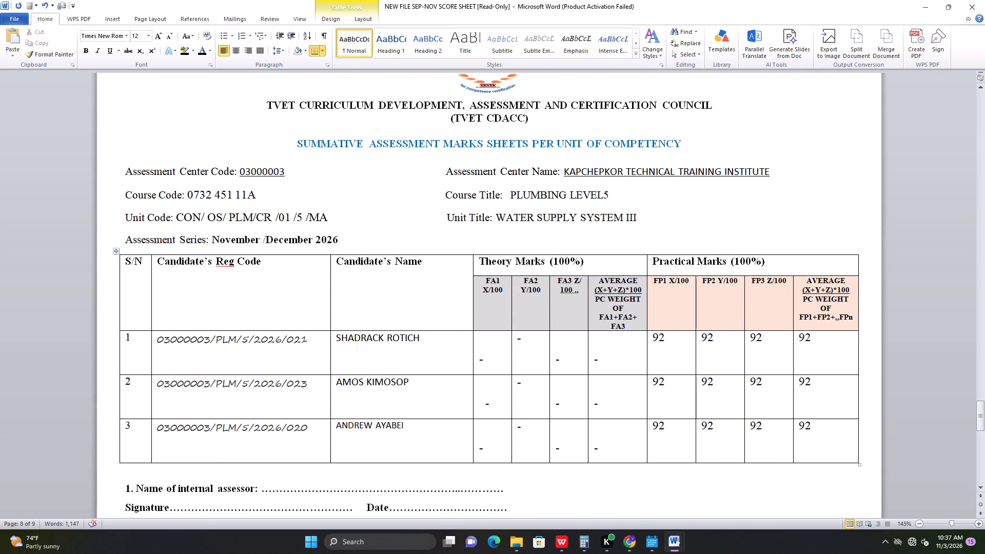
pyautogui.click(657, 337)
pyautogui.click(654, 337)
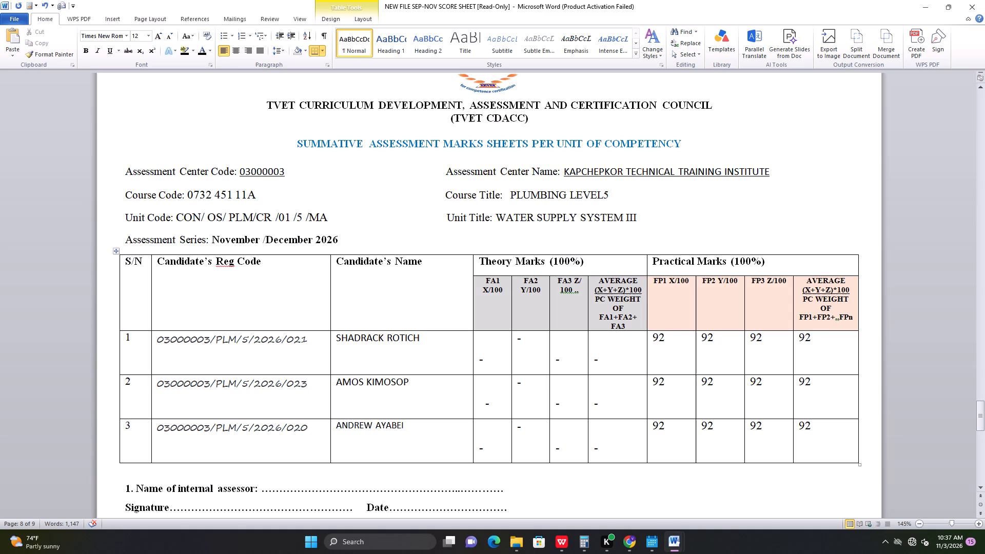
pyautogui.press('Return')
pyautogui.press('Return')
pyautogui.click(702, 338)
pyautogui.press('Return')
pyautogui.press('Return')
pyautogui.click(751, 335)
pyautogui.press('Return')
pyautogui.press('Return')
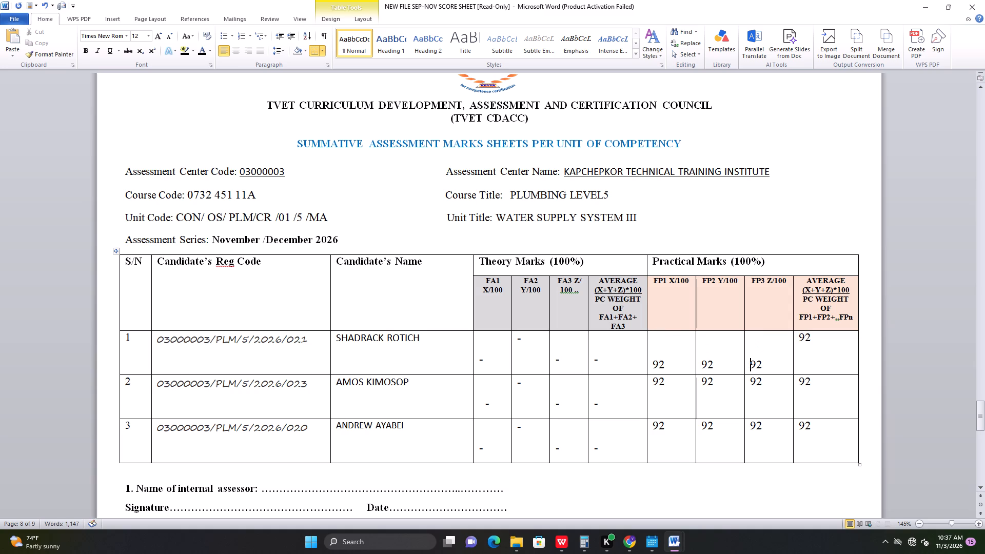
pyautogui.click(799, 334)
pyautogui.press('Return')
pyautogui.press('Return')
# Move candidate 2's practical average, FP3, FP2 and FP1 marks on page 8 down two lines, towards the level of the theory dashes.
pyautogui.click(799, 380)
pyautogui.press('Return')
pyautogui.press('Return')
pyautogui.click(752, 381)
pyautogui.press('Return')
pyautogui.press('Return')
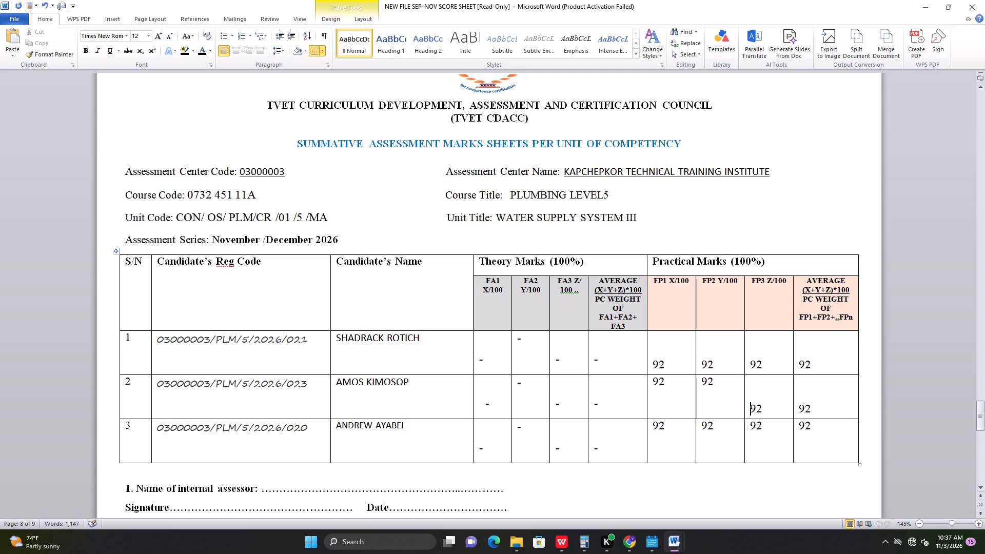
pyautogui.click(702, 381)
pyautogui.press('Return')
pyautogui.press('Return')
pyautogui.click(654, 380)
pyautogui.press('Return')
pyautogui.press('Return')
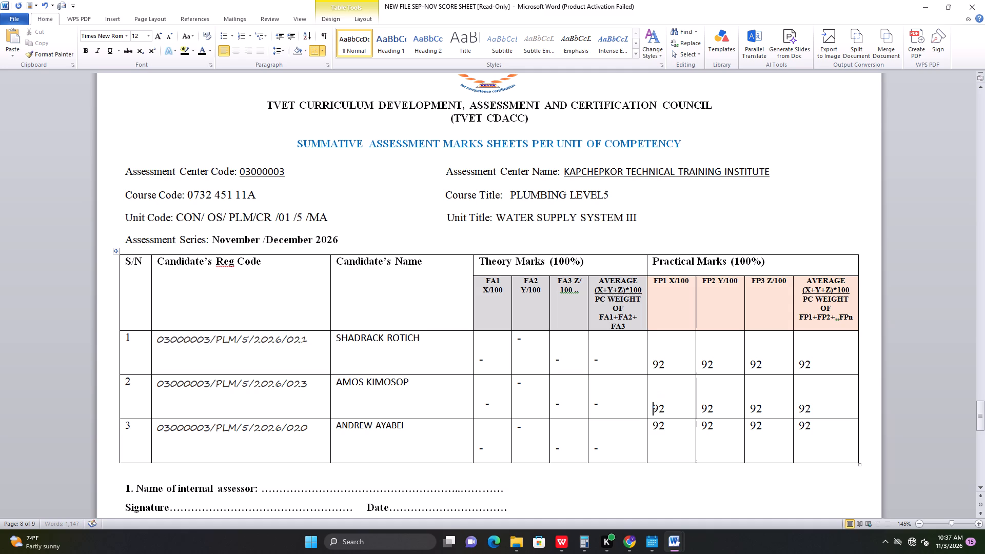
# Move candidate 3's FP1, FP2, FP3 and practical average marks on page 8 down two lines, towards the level of the theory dashes.
pyautogui.click(654, 426)
pyautogui.press('Return')
pyautogui.press('Return')
pyautogui.click(702, 423)
pyautogui.press('Return')
pyautogui.press('Return')
pyautogui.click(752, 422)
pyautogui.press('Return')
pyautogui.press('Return')
pyautogui.click(801, 425)
pyautogui.press('Return')
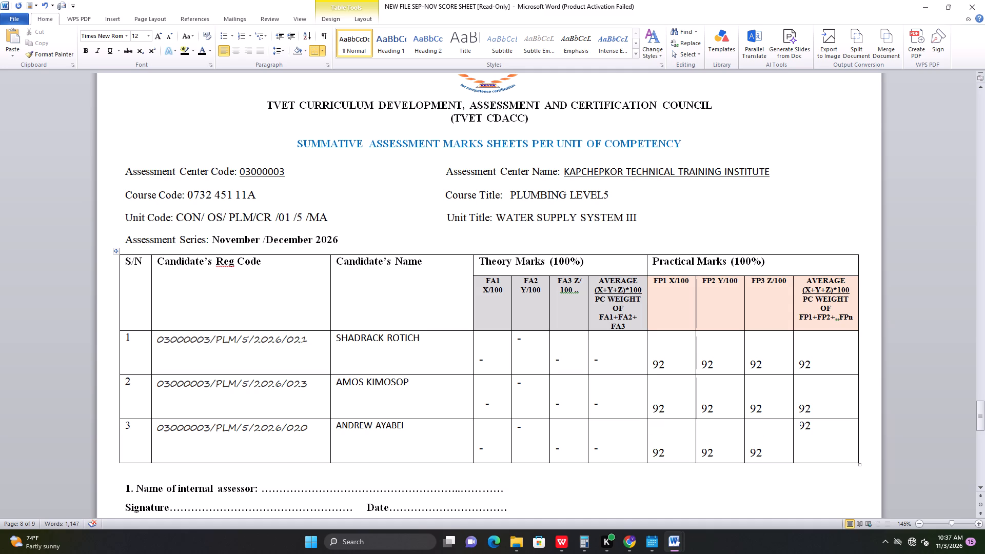
pyautogui.press('Return')
# Move the page 9 candidate's FP1, FP2, FP3 and practical average marks down two lines, towards the level of the theory dashes.
pyautogui.scroll(-16, 793, 425)
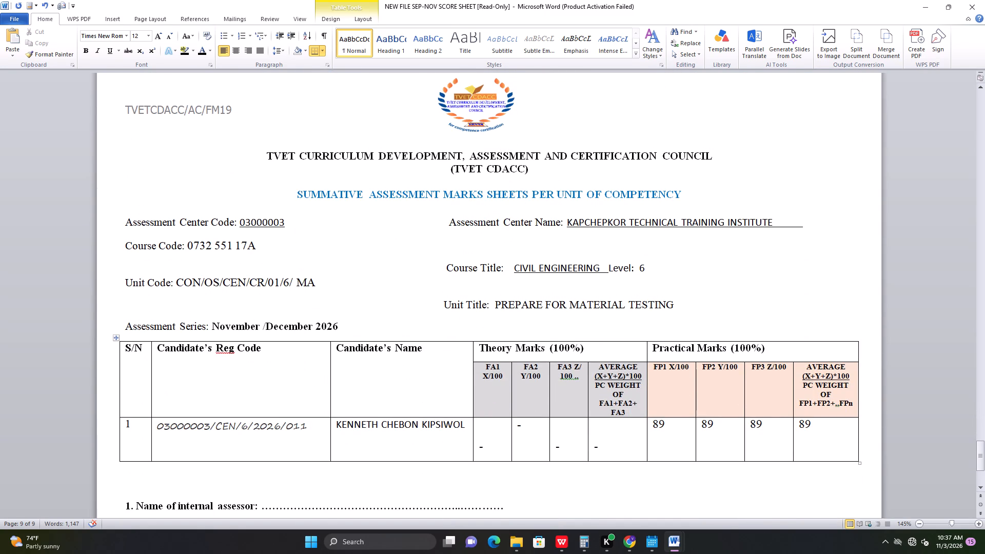
pyautogui.click(656, 424)
pyautogui.click(653, 424)
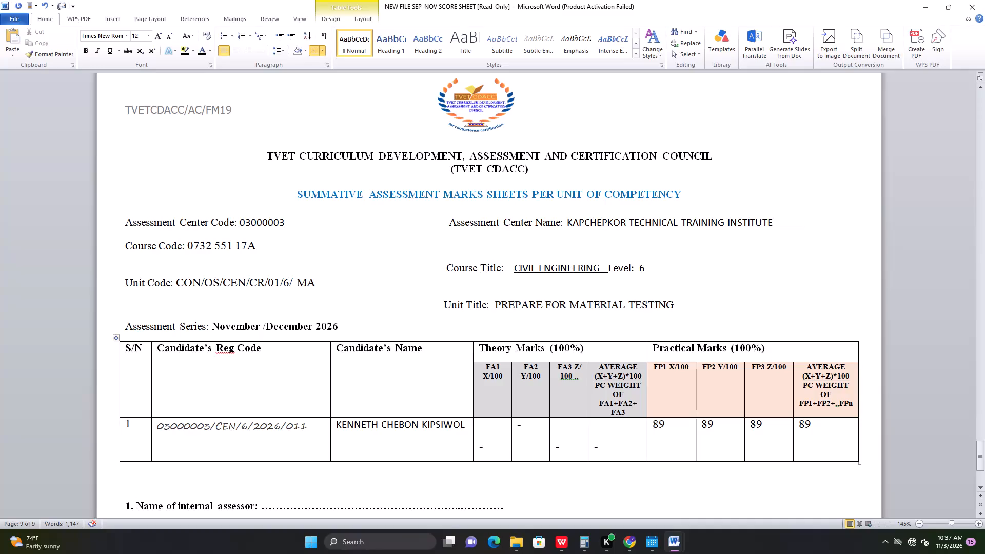
pyautogui.press('Return')
pyautogui.press('Return')
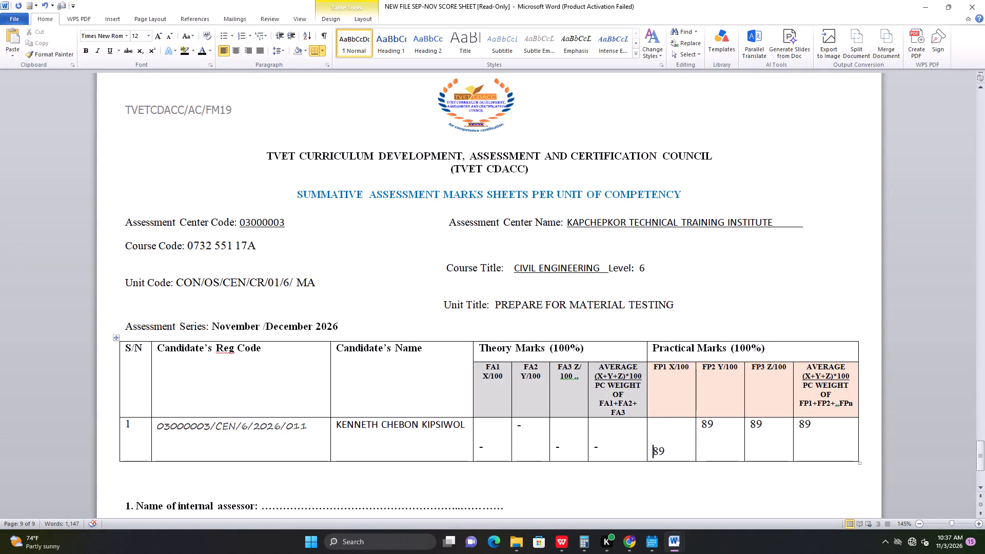
pyautogui.click(703, 421)
pyautogui.press('Return')
pyautogui.press('Return')
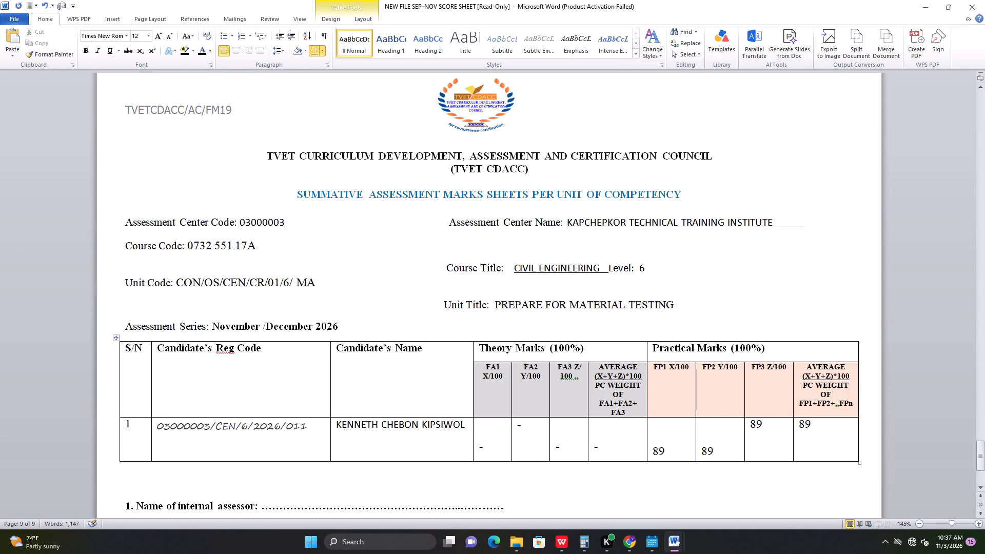
pyautogui.click(753, 423)
pyautogui.press('Return')
pyautogui.press('Return')
pyautogui.click(800, 422)
pyautogui.press('Return')
pyautogui.press('Return')
# Review the alignment of marks in the score sheets from page 9 back to page 5.
pyautogui.scroll(-9, 775, 428)
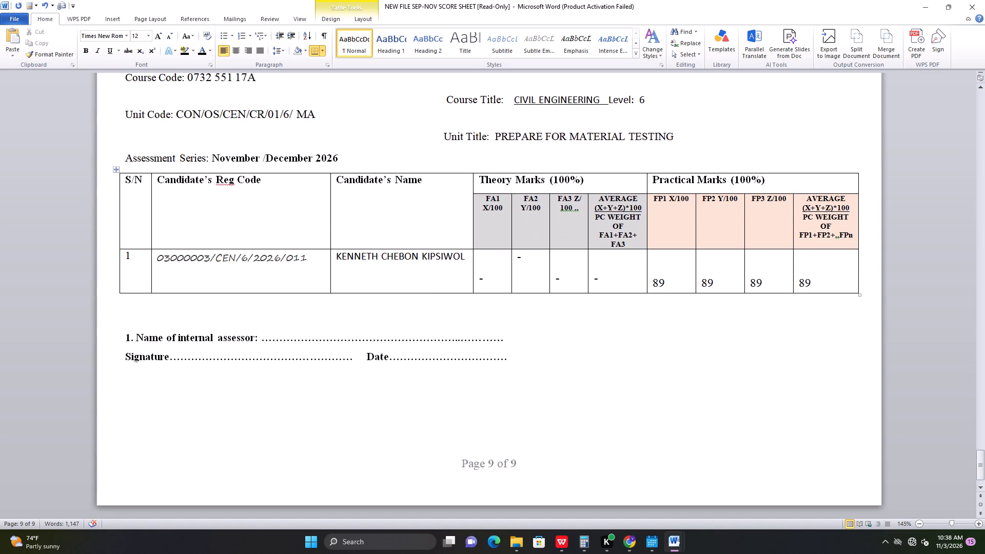
pyautogui.scroll(-4, 763, 431)
pyautogui.scroll(6, 761, 432)
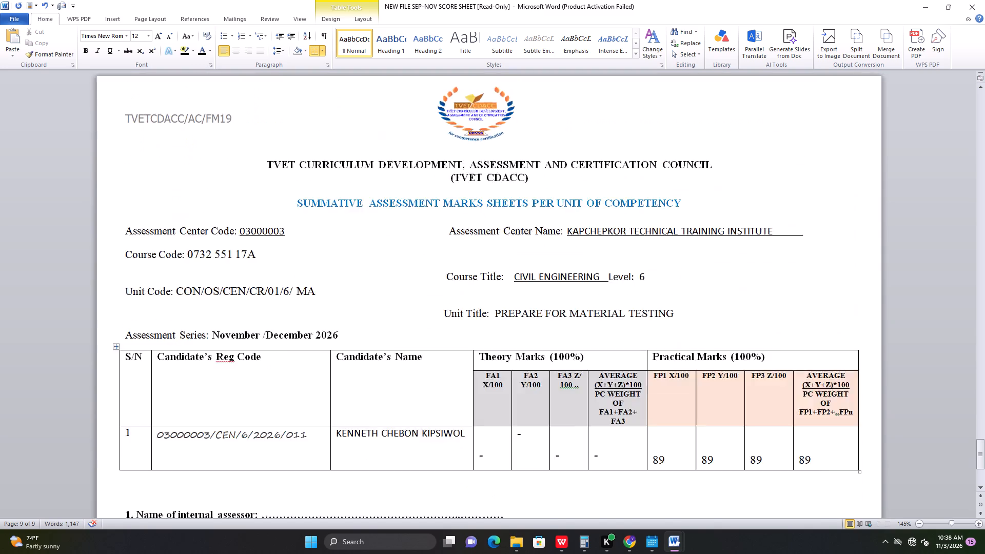
pyautogui.scroll(10, 761, 432)
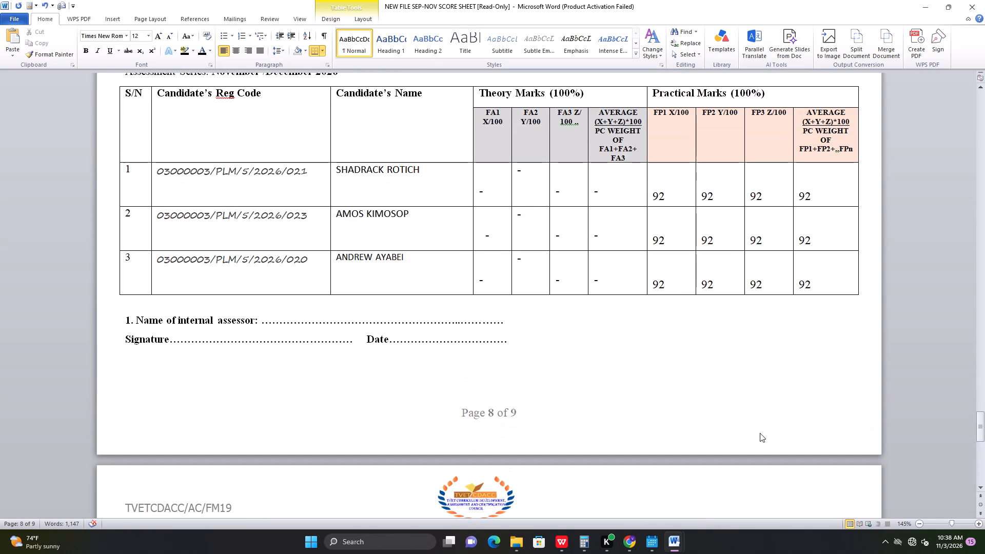
pyautogui.scroll(2, 760, 433)
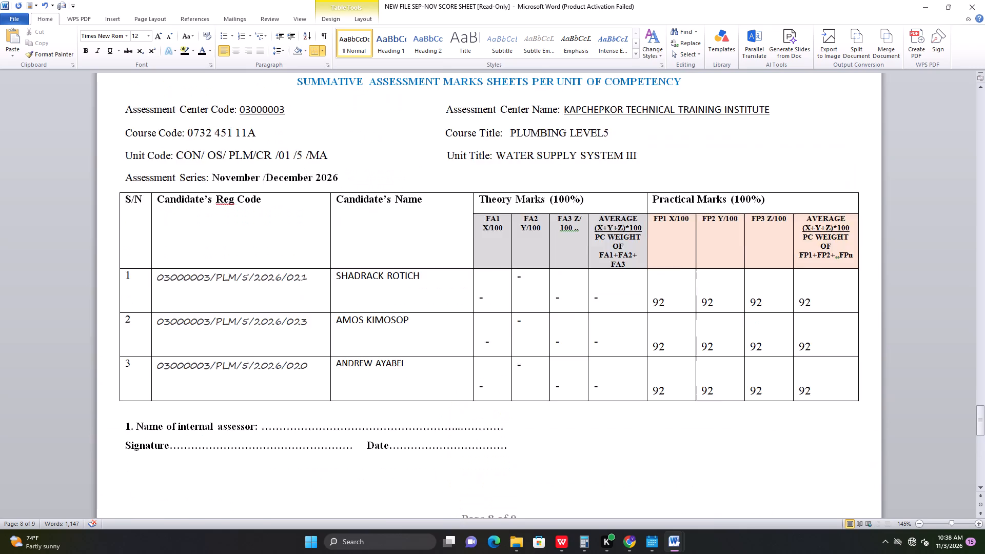
pyautogui.scroll(14, 760, 433)
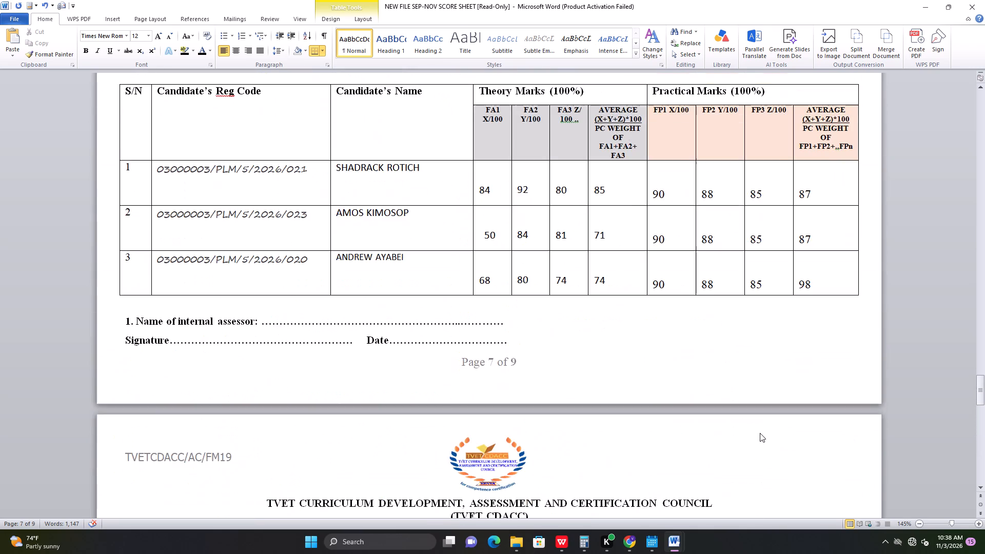
pyautogui.scroll(1, 758, 433)
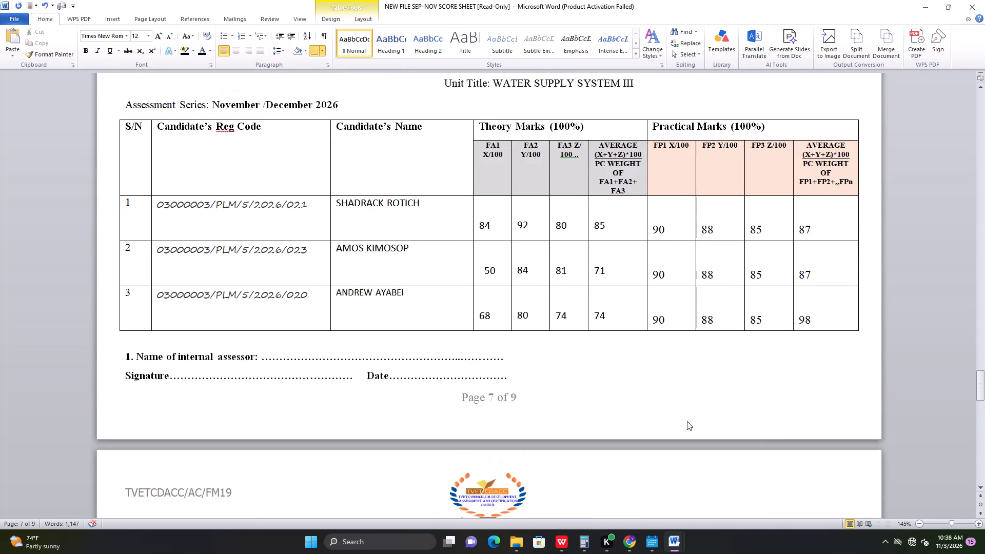
pyautogui.scroll(17, 748, 419)
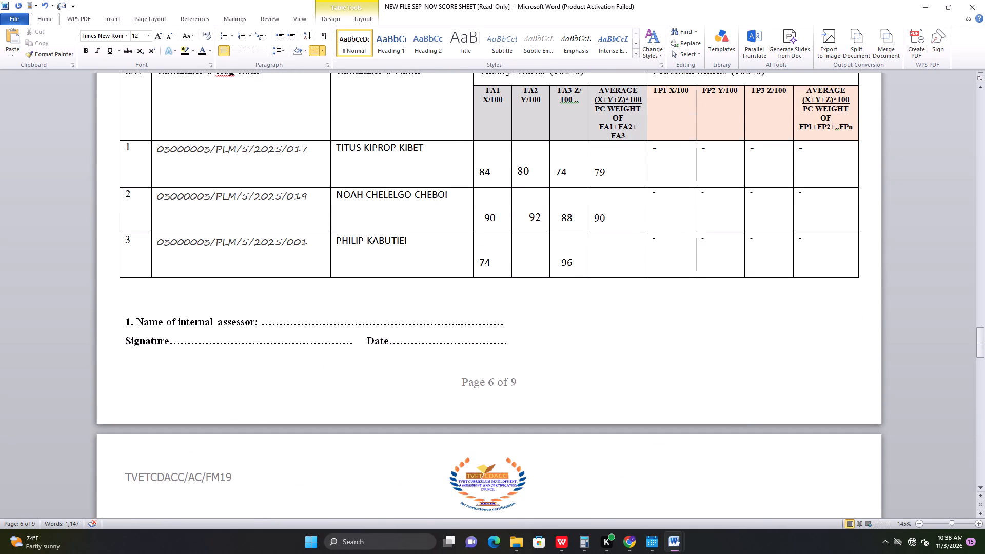
pyautogui.scroll(16, 512, 298)
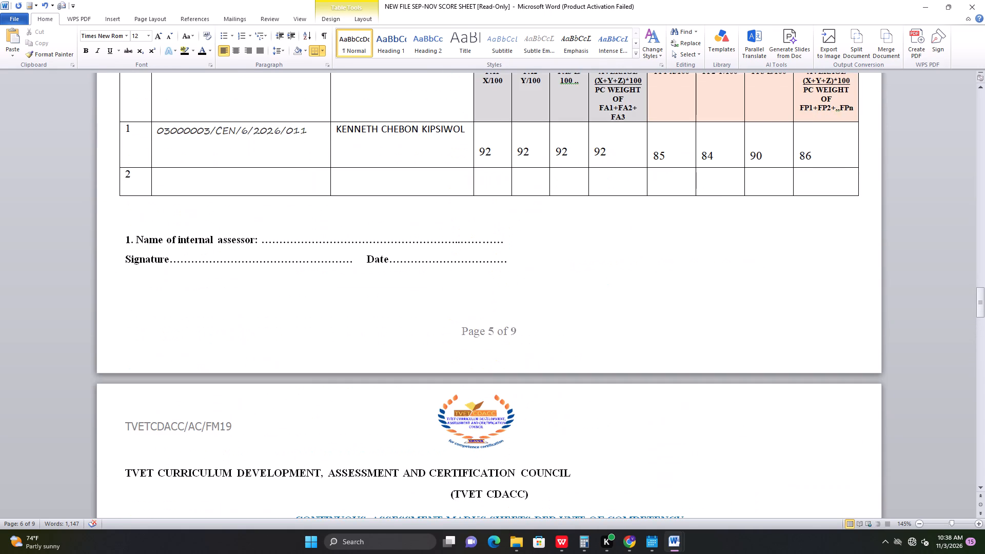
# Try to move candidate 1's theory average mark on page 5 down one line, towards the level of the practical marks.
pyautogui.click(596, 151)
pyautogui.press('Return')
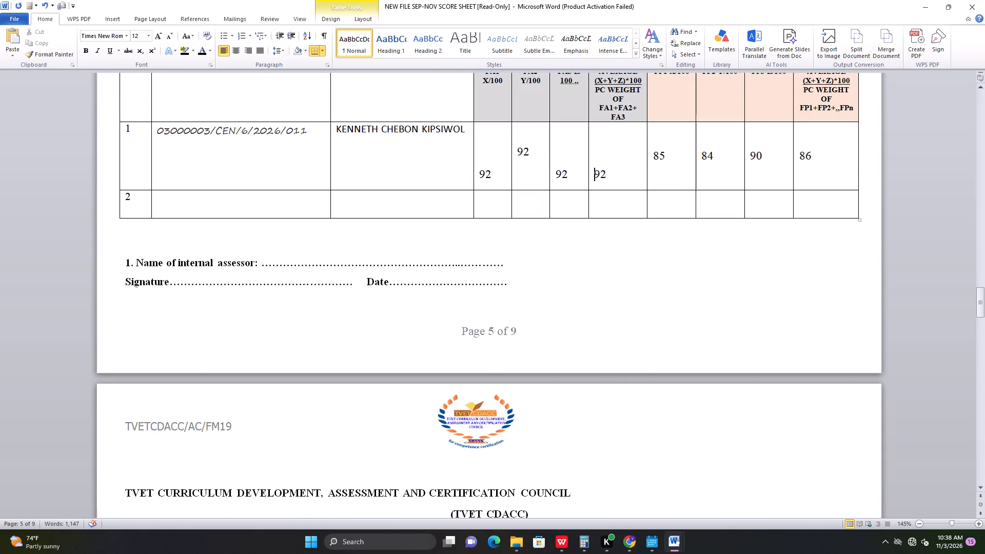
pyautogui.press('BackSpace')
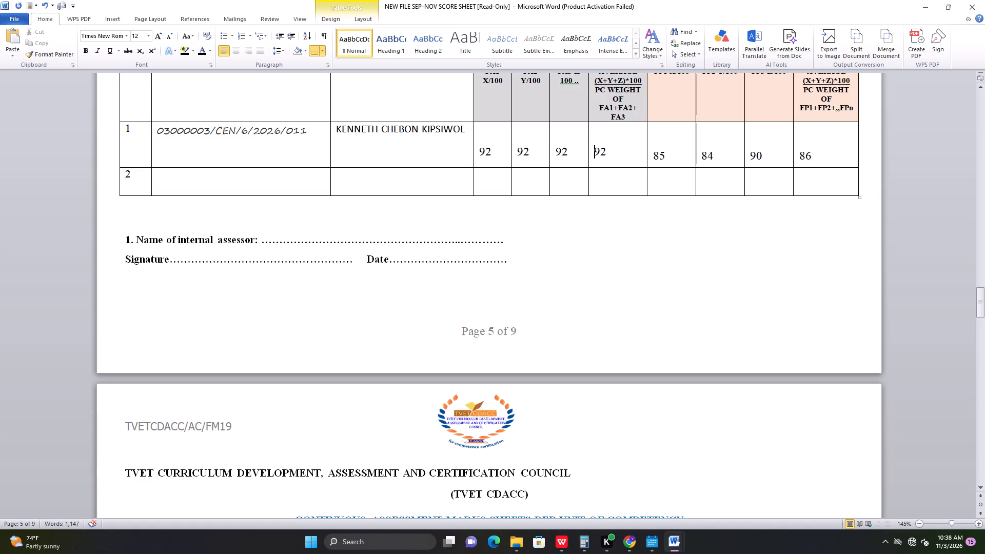
# Copy the entire Construction Material Science I sheet on page 4, from logo to signature line, and delete it from there.
pyautogui.scroll(8, 584, 180)
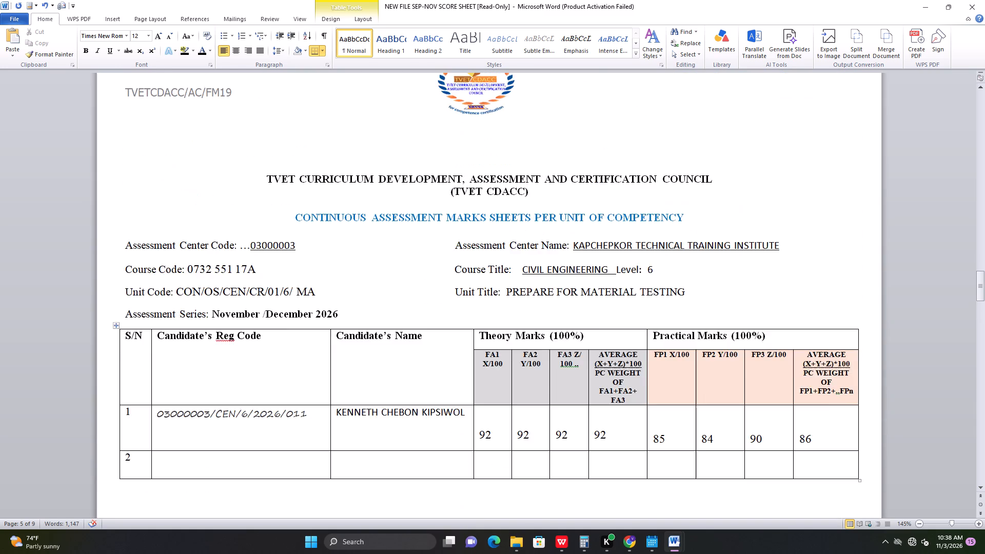
pyautogui.scroll(12, 584, 183)
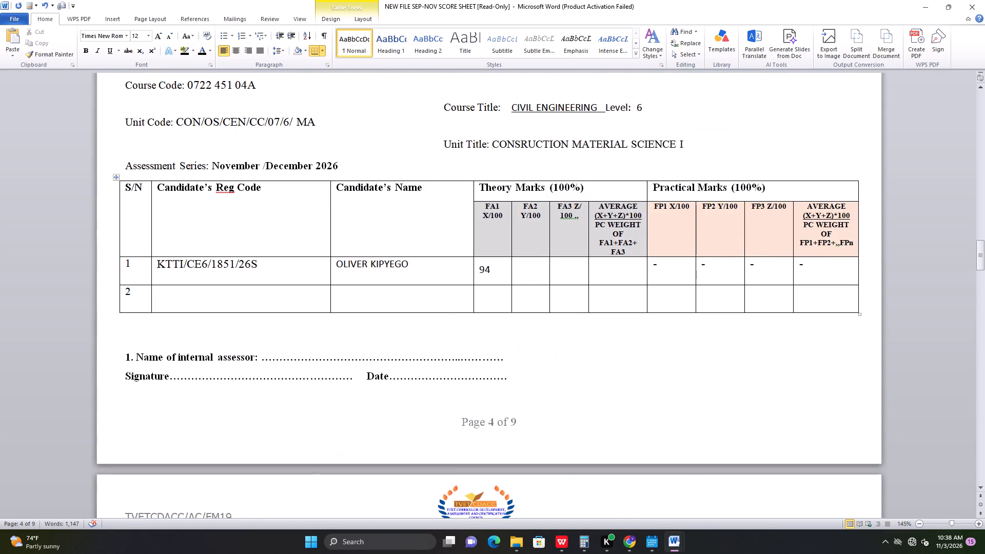
pyautogui.scroll(3, 546, 177)
pyautogui.scroll(3, 341, 147)
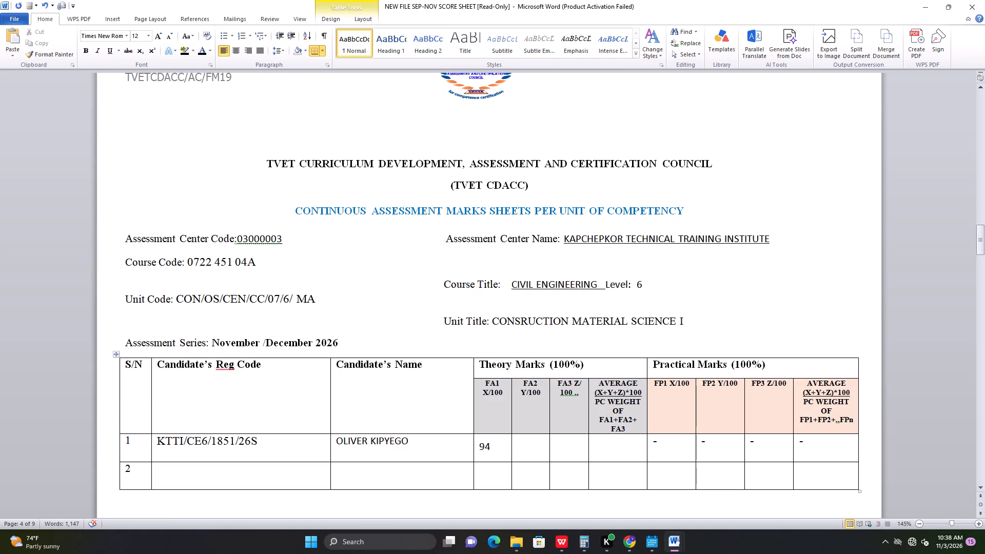
pyautogui.scroll(2, 286, 156)
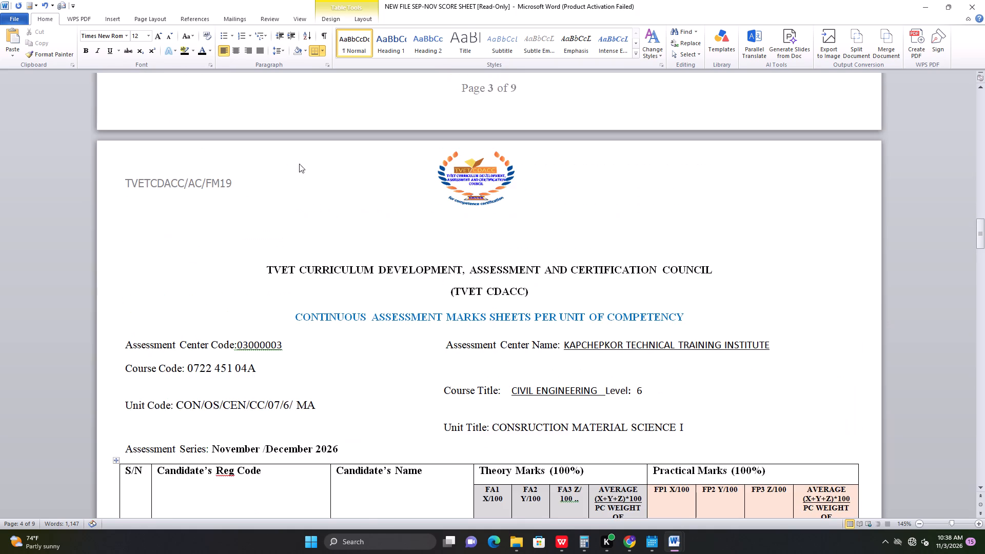
pyautogui.scroll(-4, 344, 176)
pyautogui.scroll(-4, 404, 192)
pyautogui.moveTo(514, 381); pyautogui.dragTo(382, 338)
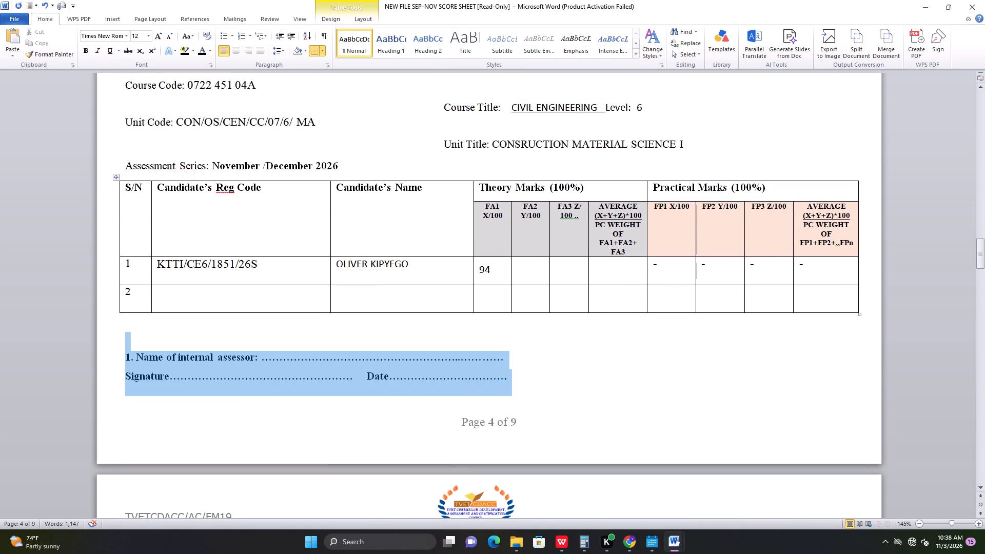
pyautogui.moveTo(382, 338); pyautogui.dragTo(352, 133)
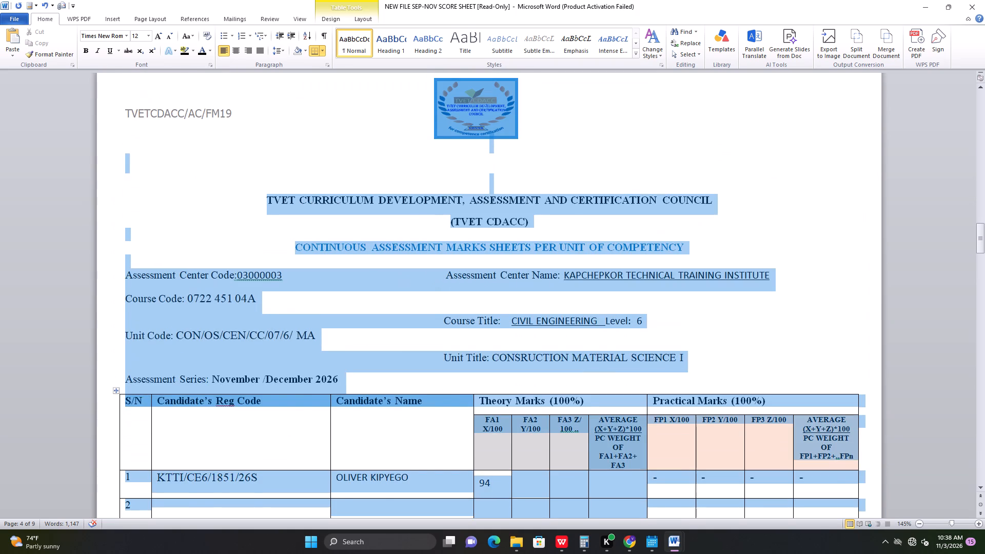
pyautogui.moveTo(352, 133); pyautogui.dragTo(353, 127)
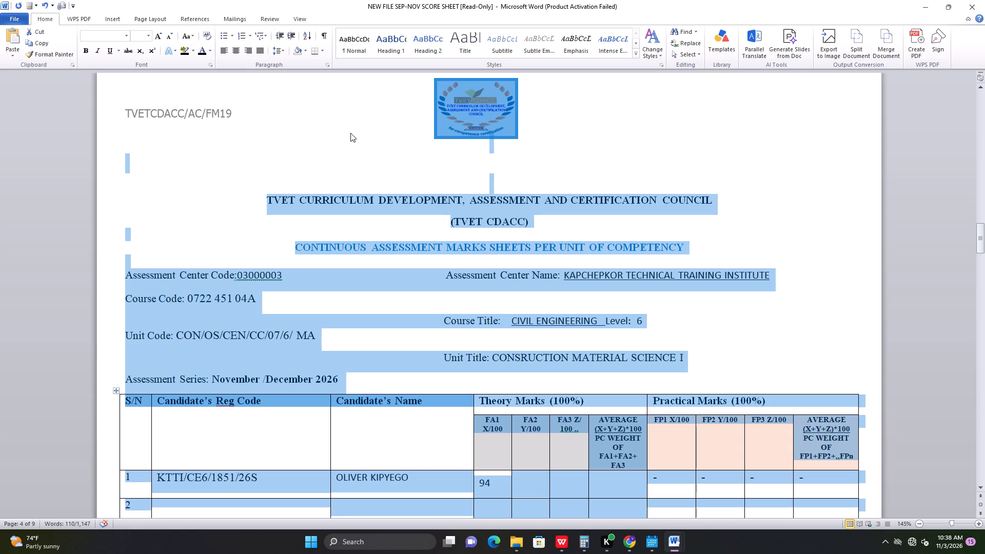
pyautogui.hotkey('ctrl', 'c')
pyautogui.press('BackSpace')
# Look through the remaining score sheets from page 3 onwards for a place to reinsert the removed sheet.
pyautogui.scroll(9, 359, 143)
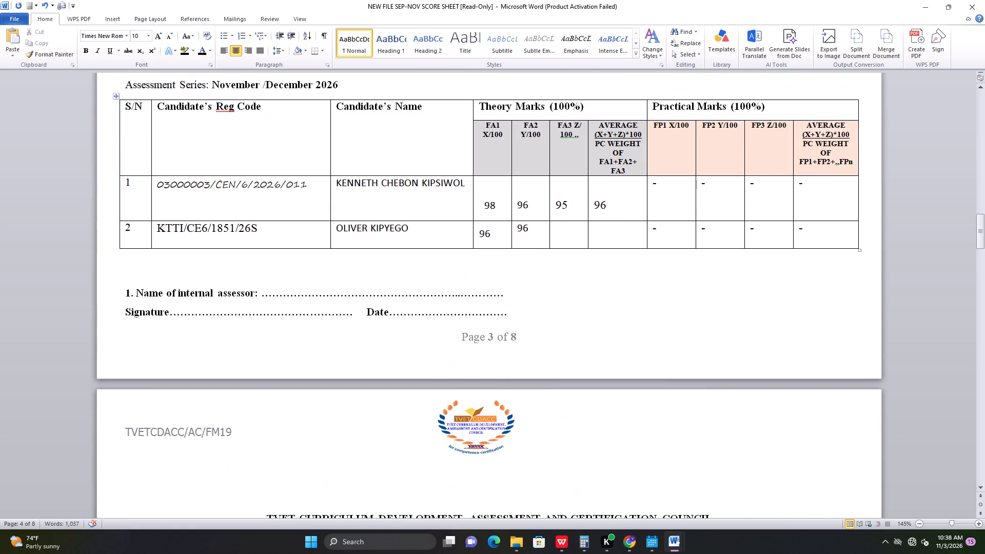
pyautogui.scroll(-17, 366, 162)
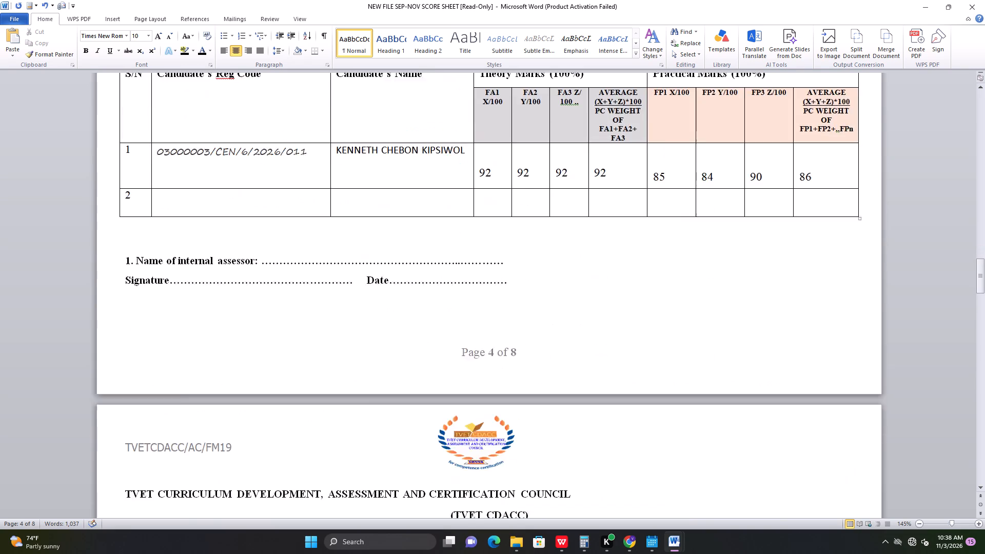
pyautogui.scroll(-19, 407, 165)
pyautogui.scroll(-7, 410, 171)
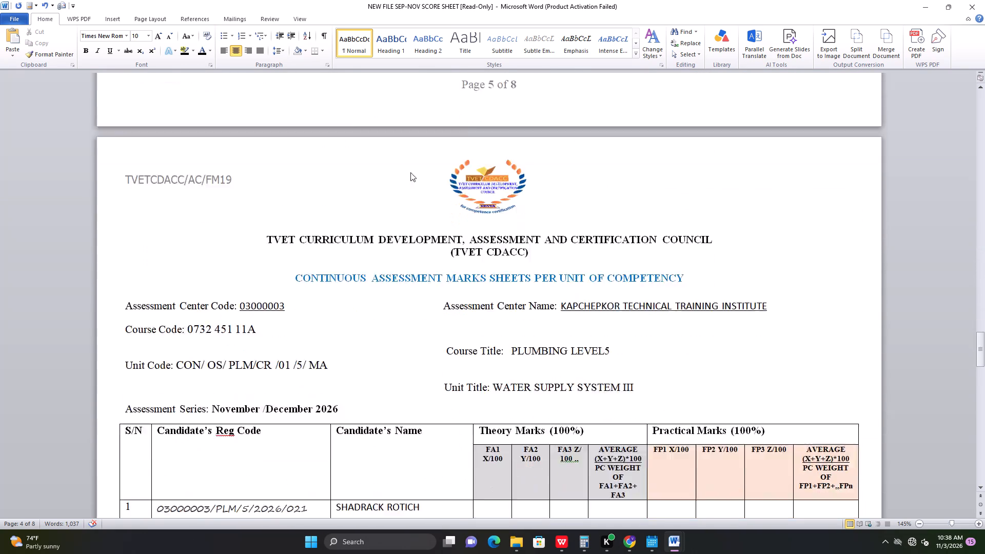
pyautogui.scroll(-16, 410, 172)
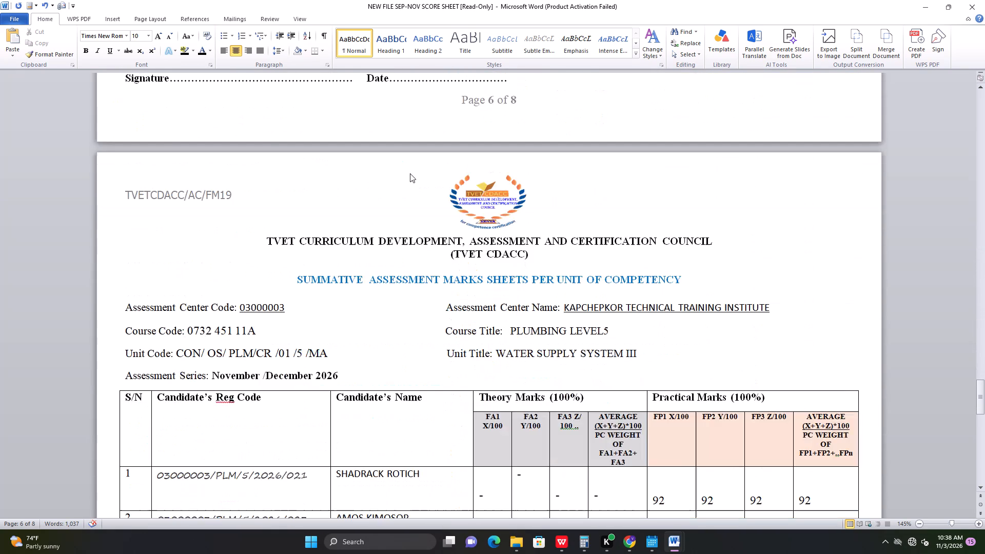
pyautogui.scroll(-3, 410, 173)
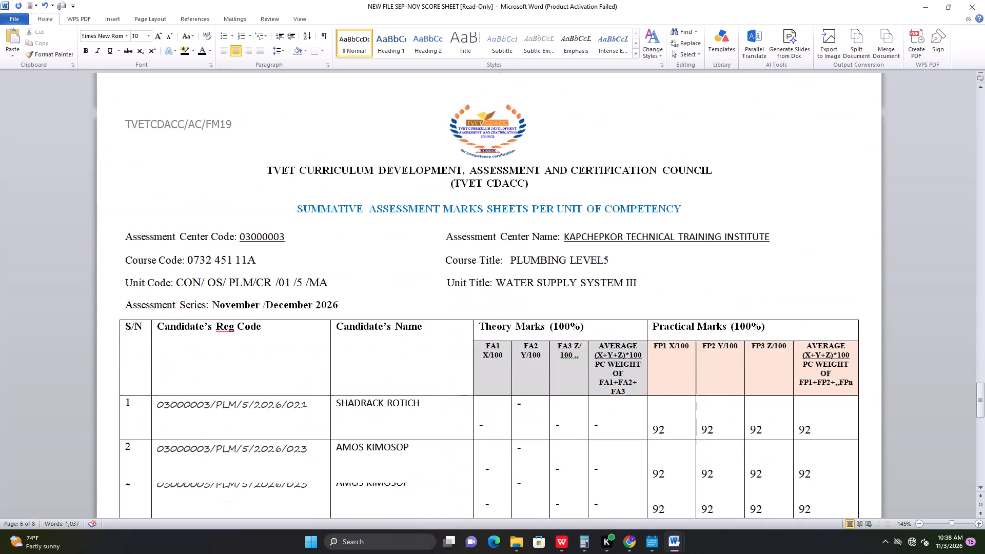
pyautogui.scroll(-3, 410, 173)
pyautogui.scroll(15, 410, 173)
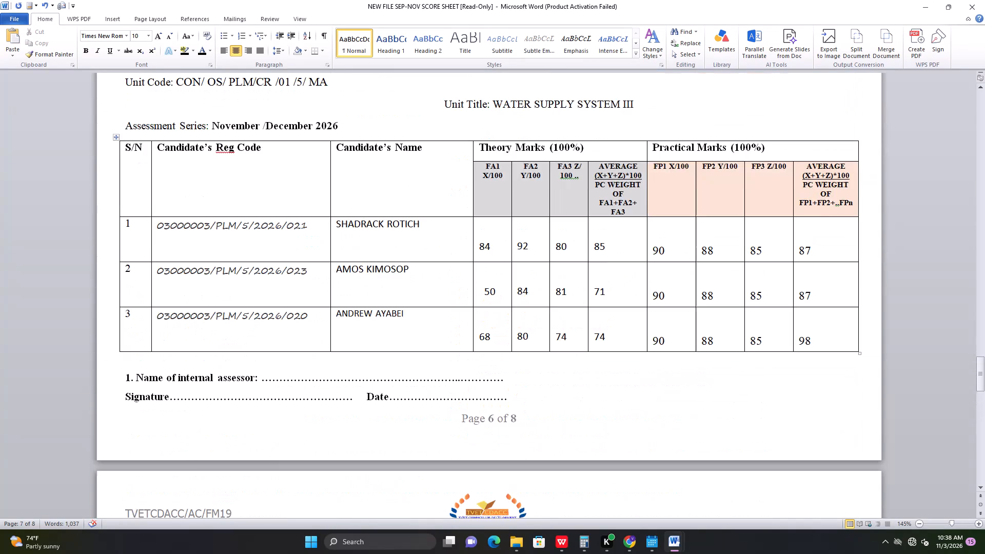
pyautogui.scroll(3, 410, 173)
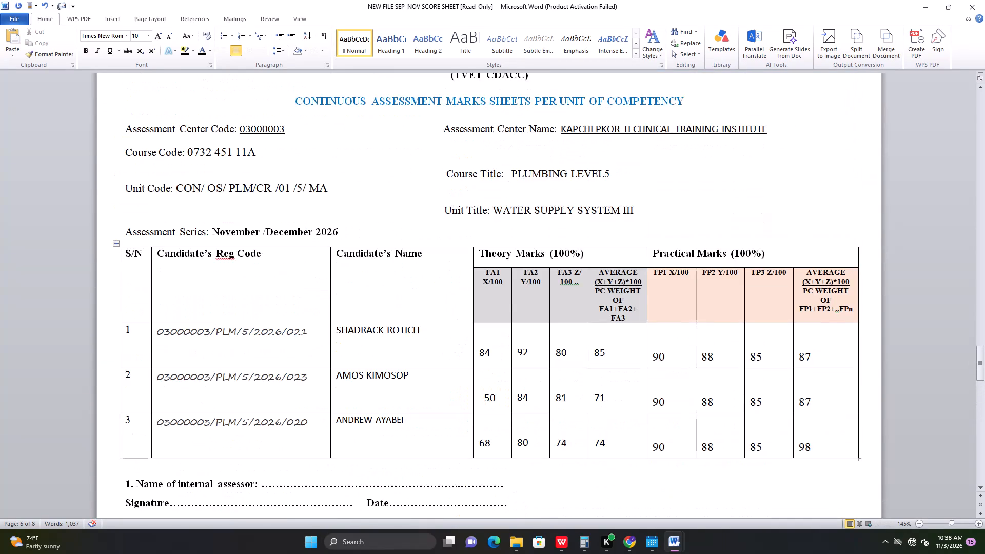
pyautogui.scroll(3, 410, 173)
pyautogui.scroll(-7, 410, 173)
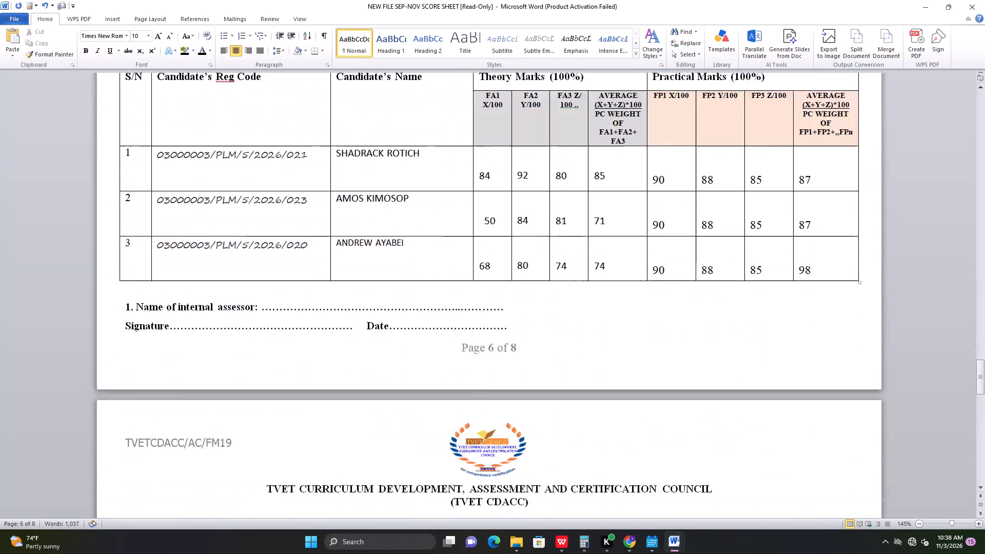
# Paste the copied Construction Material Science I sheet after the signature and date line at the end of page 8.
pyautogui.scroll(-2, 410, 173)
pyautogui.click(241, 392)
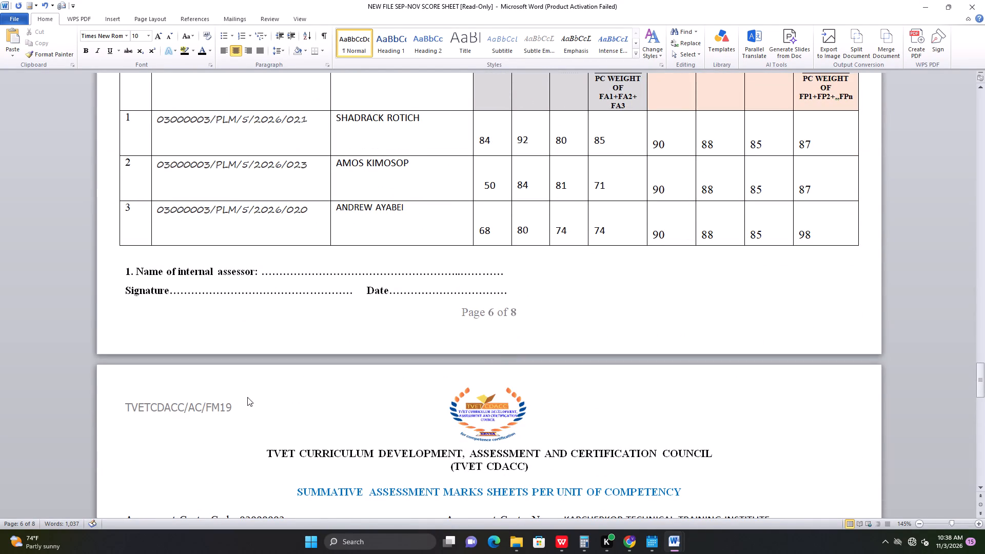
pyautogui.click(234, 404)
pyautogui.click(239, 403)
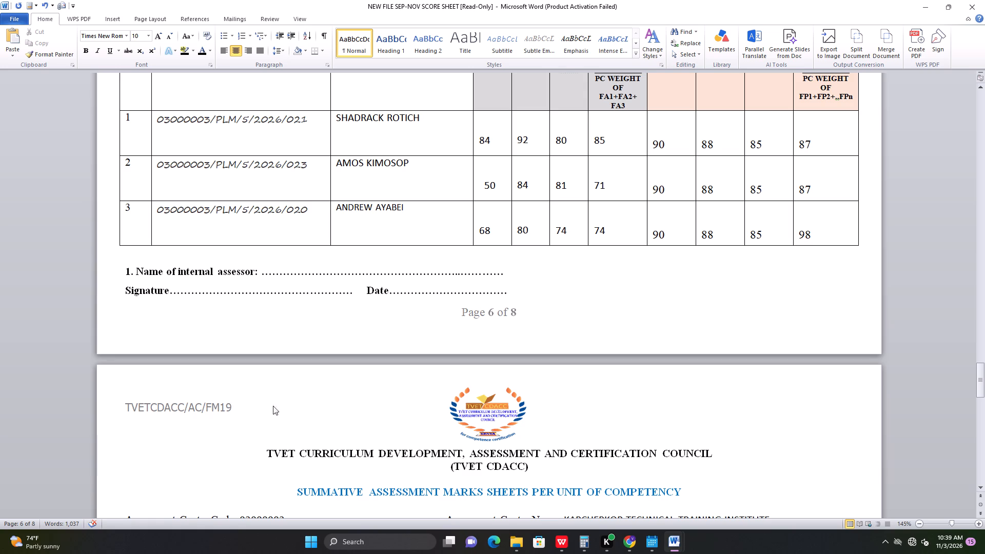
pyautogui.click(563, 406)
pyautogui.scroll(-20, 379, 377)
pyautogui.scroll(-3, 379, 377)
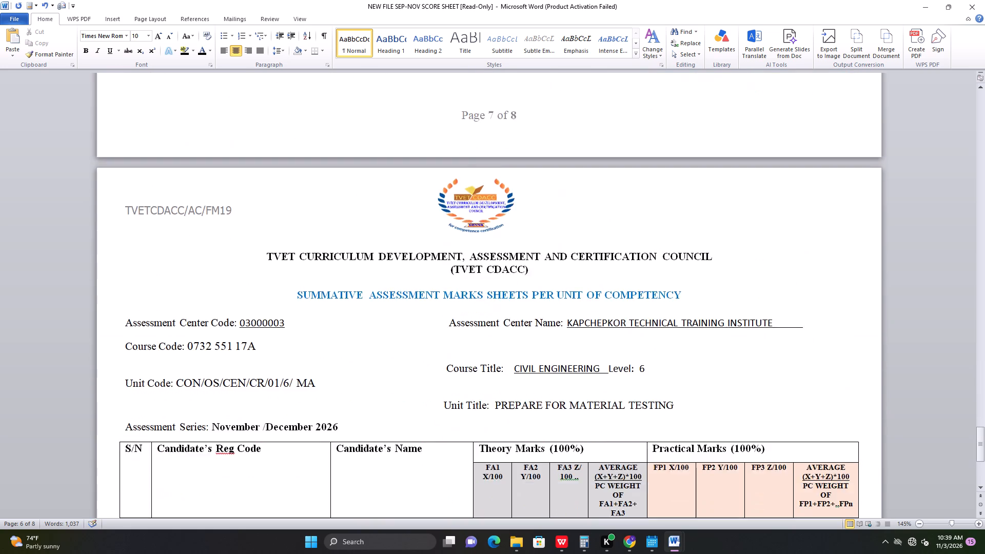
pyautogui.scroll(-11, 400, 394)
pyautogui.click(338, 409)
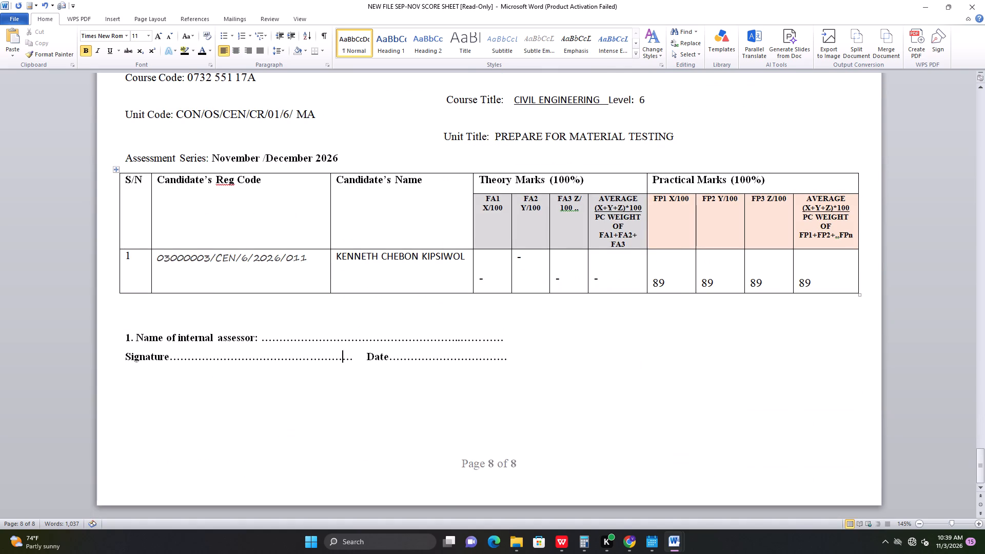
pyautogui.click(527, 370)
pyautogui.hotkey('ctrl', 'v')
# Insert three blank lines above the pasted sheet's council heading to push it from page 8 onto page 9.
pyautogui.scroll(2, 517, 360)
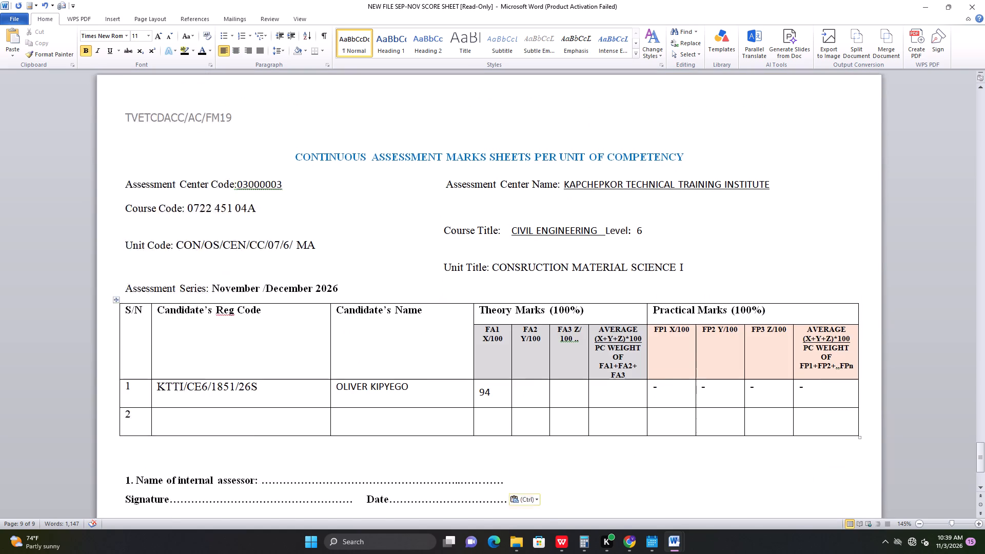
pyautogui.scroll(7, 517, 360)
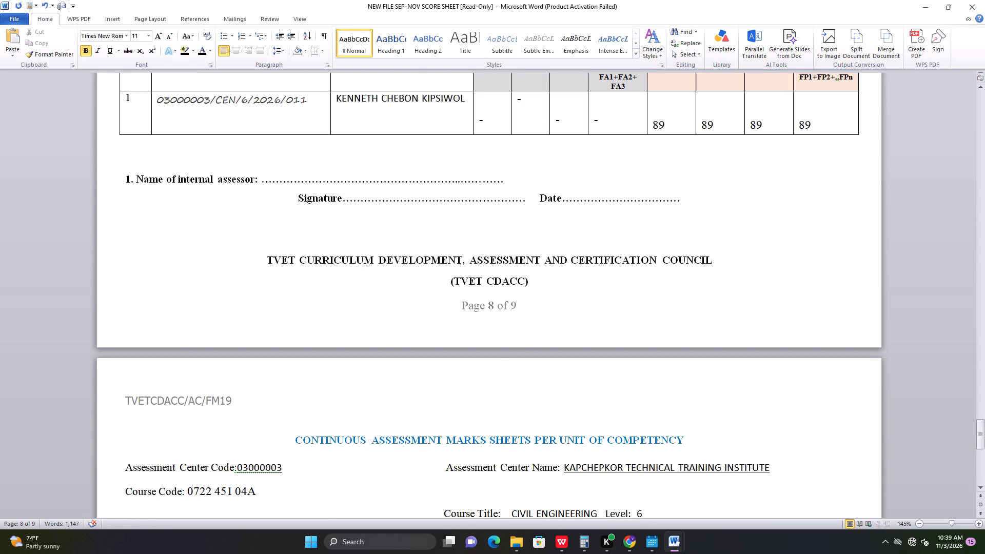
pyautogui.click(475, 239)
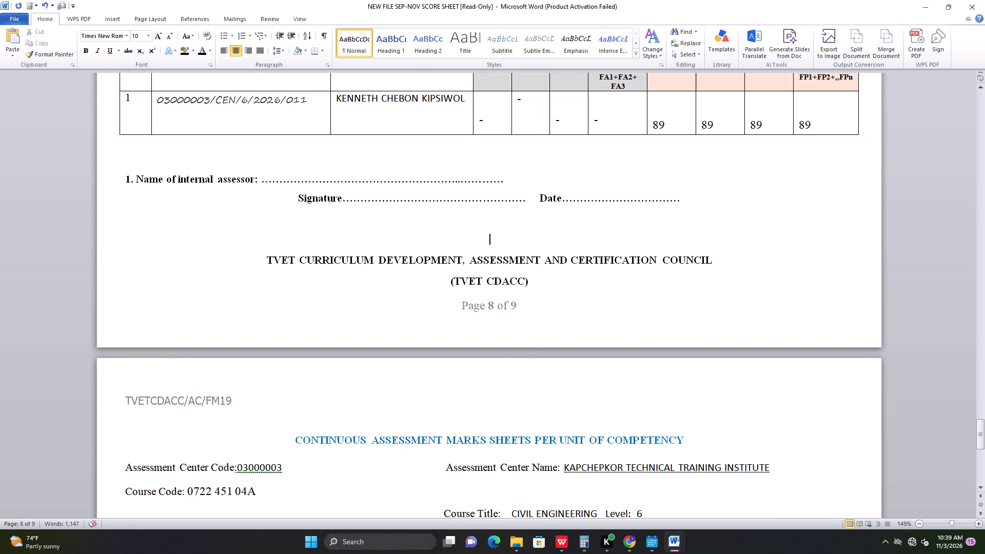
pyautogui.press('Return')
pyautogui.press('Return')
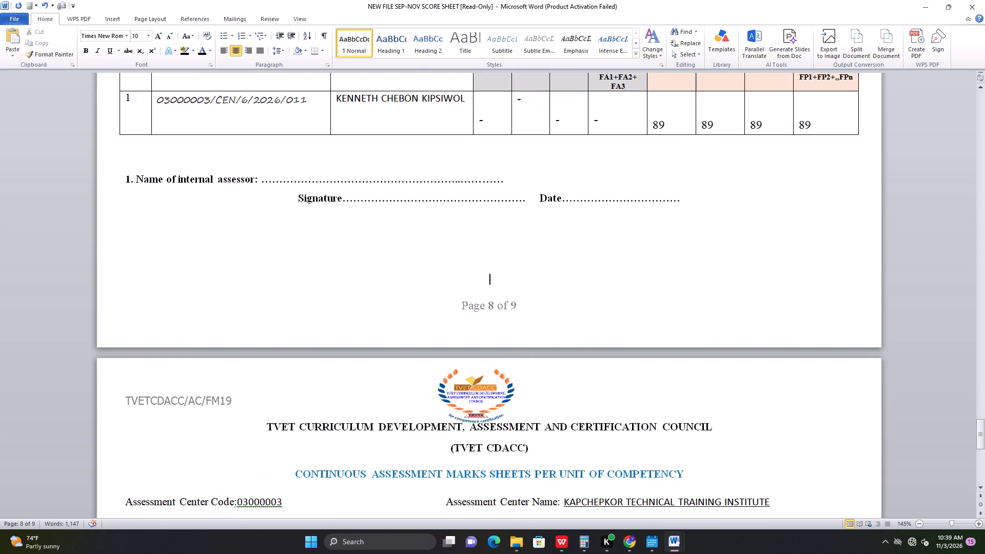
pyautogui.press('Return')
pyautogui.scroll(-13, 487, 238)
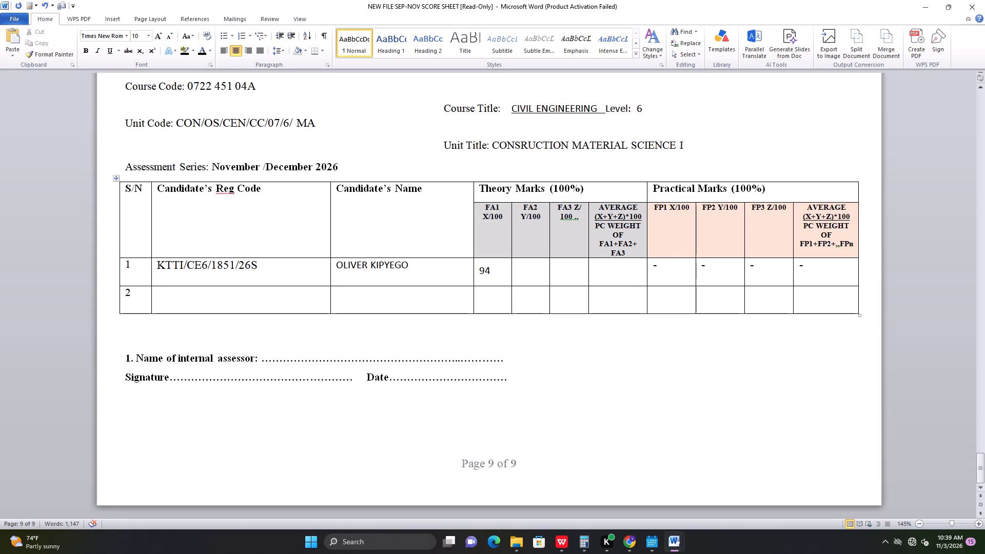
# Move candidate 2's FA2 mark on page 3 down one line, level with the FA1 mark.
pyautogui.scroll(20, 504, 287)
pyautogui.scroll(3, 504, 287)
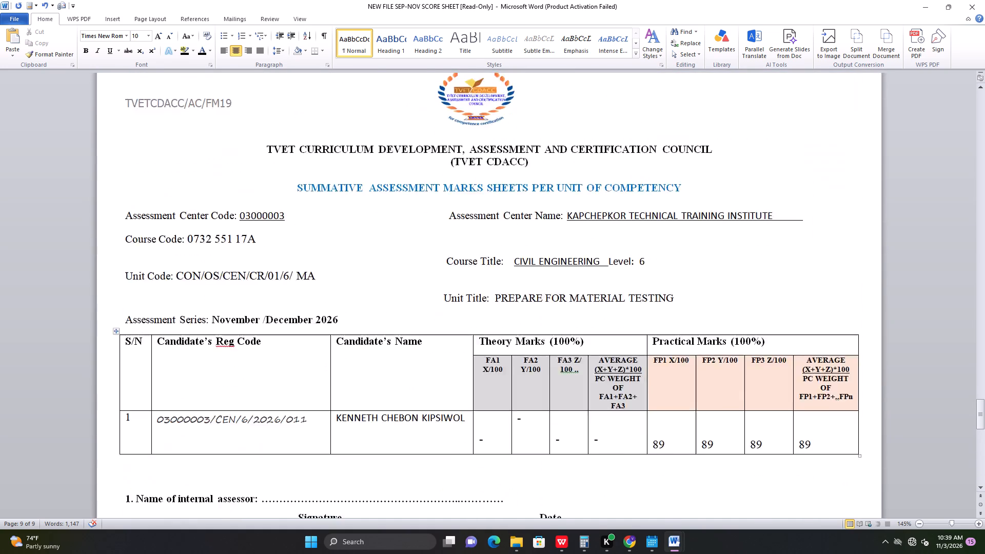
pyautogui.scroll(12, 506, 288)
pyautogui.scroll(10, 507, 290)
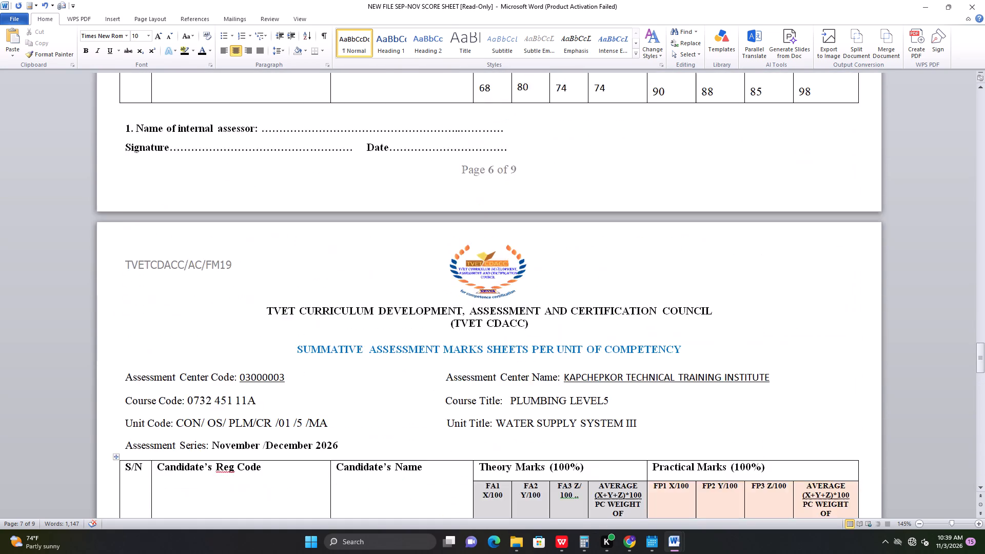
pyautogui.scroll(4, 507, 290)
pyautogui.scroll(19, 508, 288)
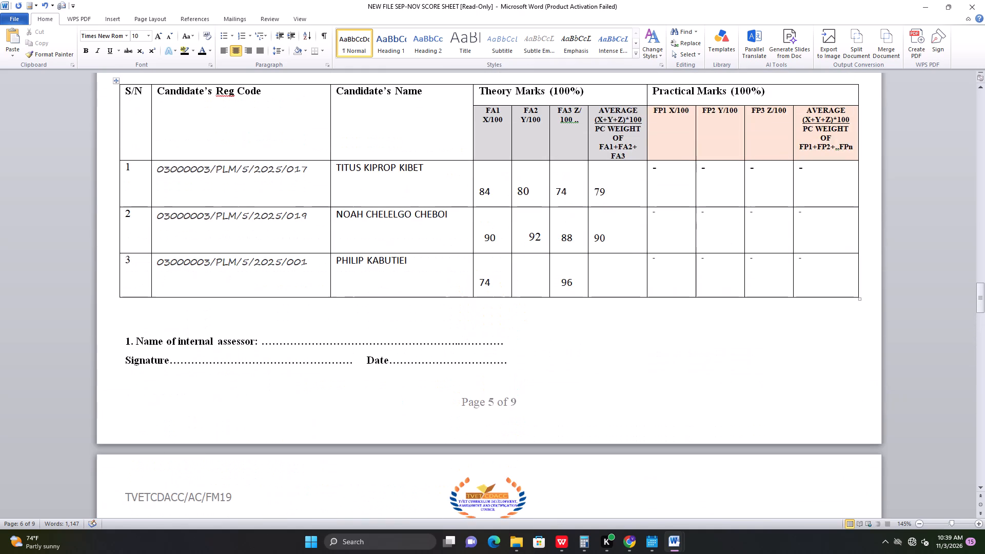
pyautogui.scroll(17, 508, 289)
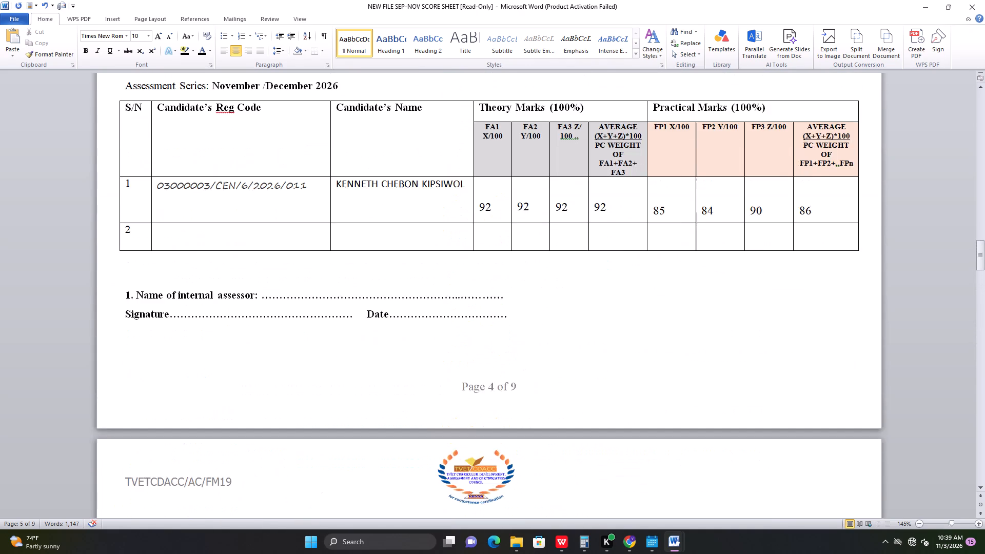
pyautogui.scroll(14, 508, 290)
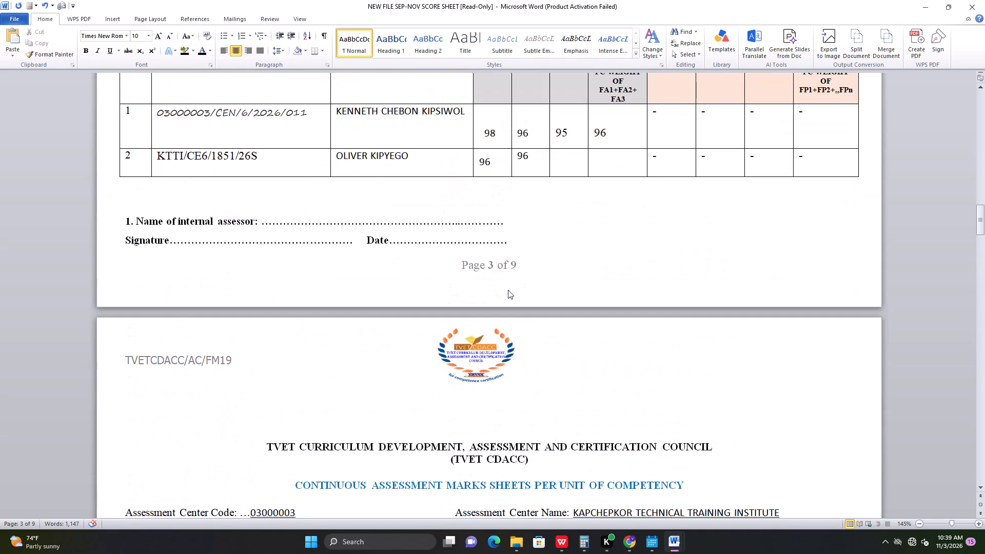
pyautogui.click(518, 156)
pyautogui.press('Return')
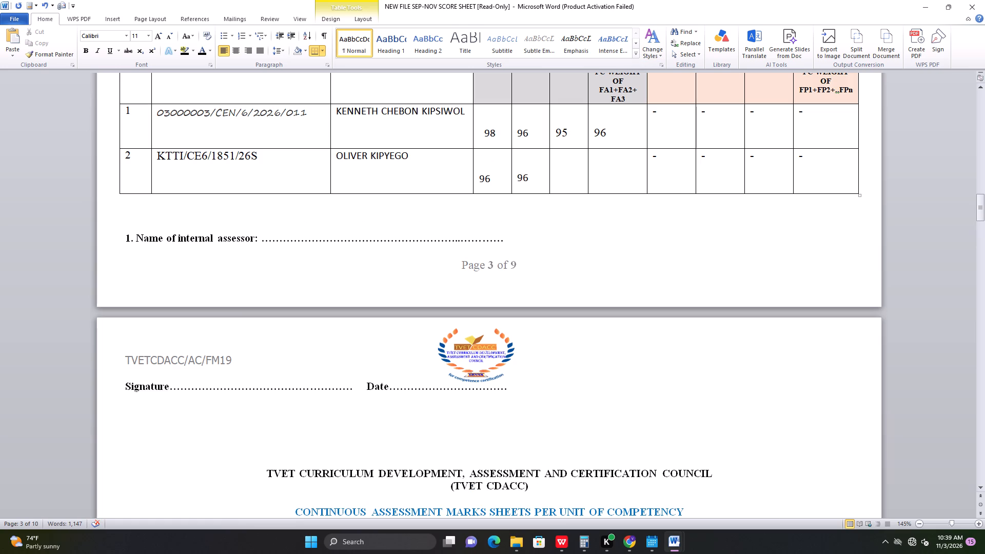
# Copy candidate 2's complete row from the page 3 table and paste it as row 2 of the Construction Material Science I table on page 9.
pyautogui.moveTo(818, 162); pyautogui.dragTo(550, 169)
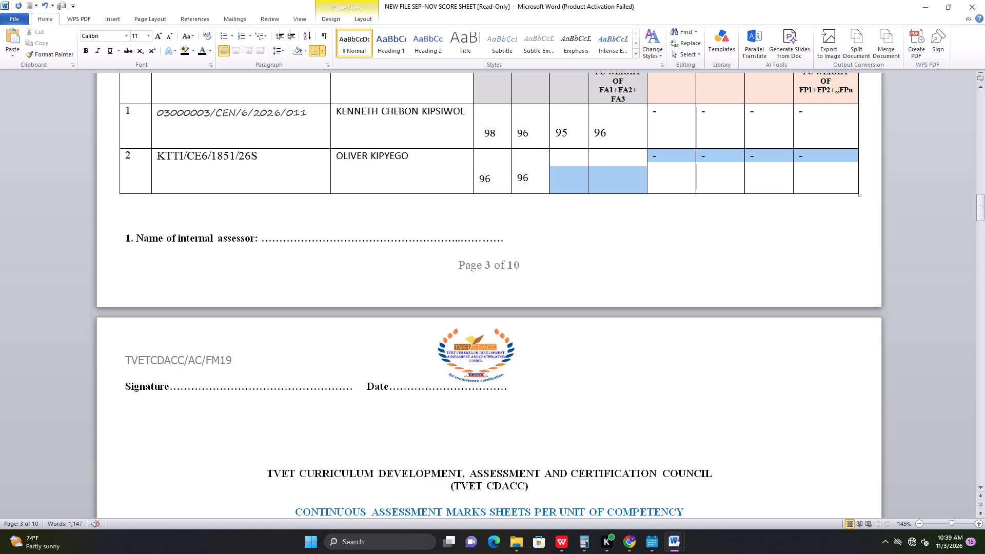
pyautogui.moveTo(550, 169); pyautogui.dragTo(221, 164)
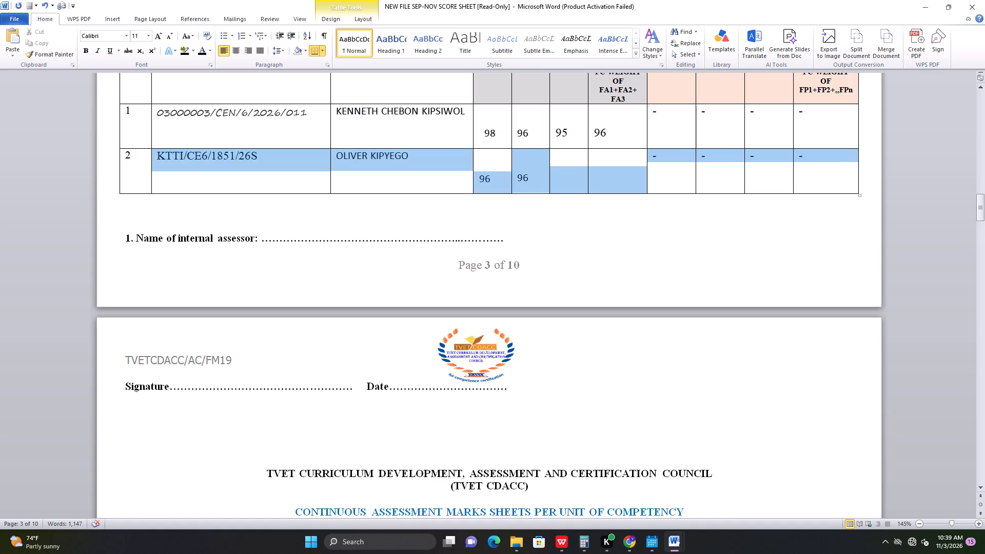
pyautogui.moveTo(221, 164); pyautogui.dragTo(145, 160)
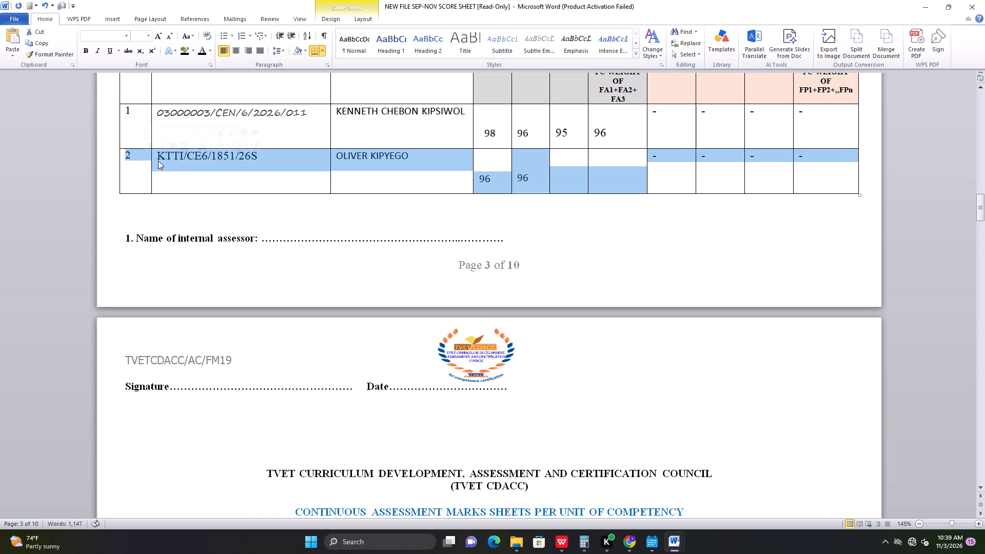
pyautogui.hotkey('ctrl', 'c')
pyautogui.scroll(-20, 420, 320)
pyautogui.scroll(-18, 420, 320)
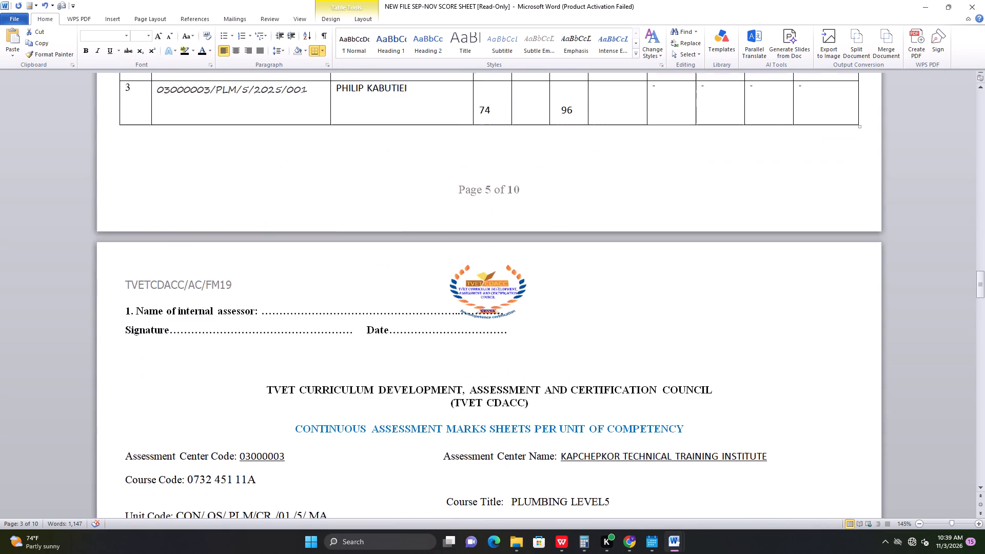
pyautogui.scroll(-20, 440, 345)
pyautogui.scroll(-7, 440, 345)
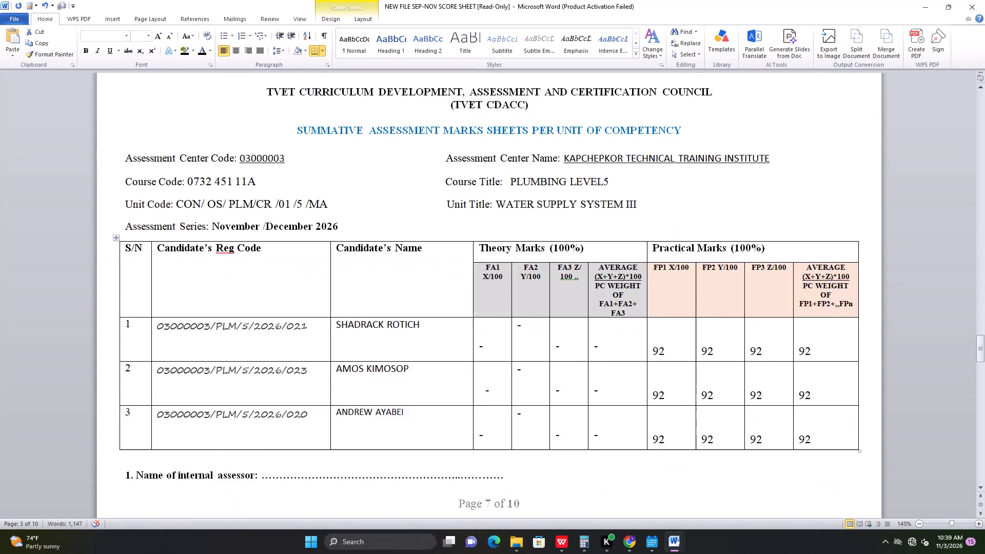
pyautogui.scroll(-17, 436, 339)
pyautogui.scroll(-12, 434, 340)
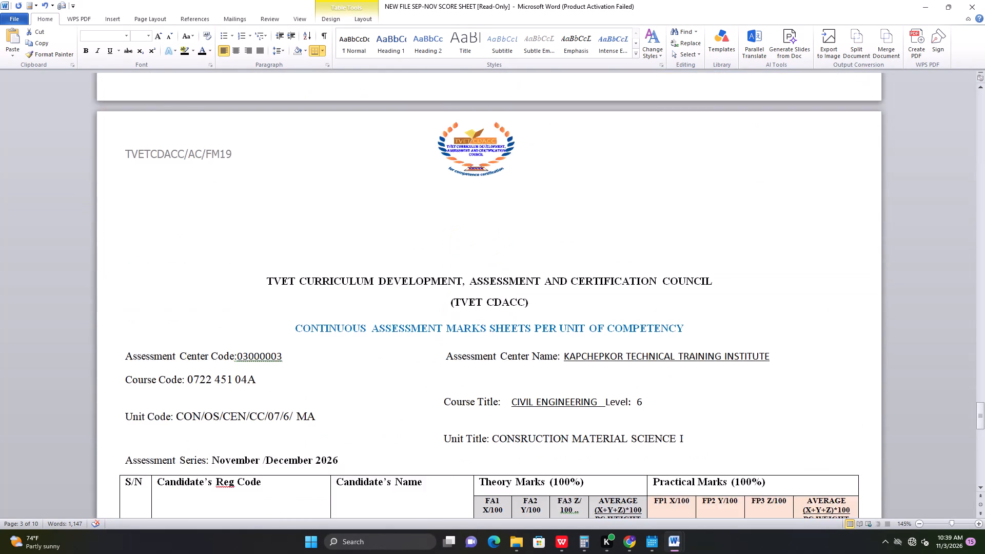
pyautogui.scroll(-10, 432, 341)
pyautogui.click(165, 204)
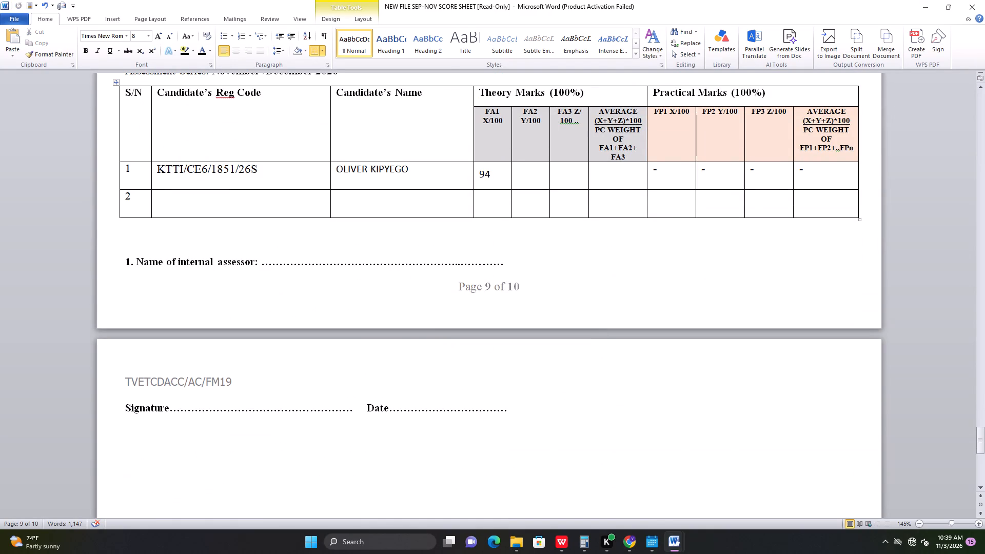
pyautogui.hotkey('ctrl', 'v')
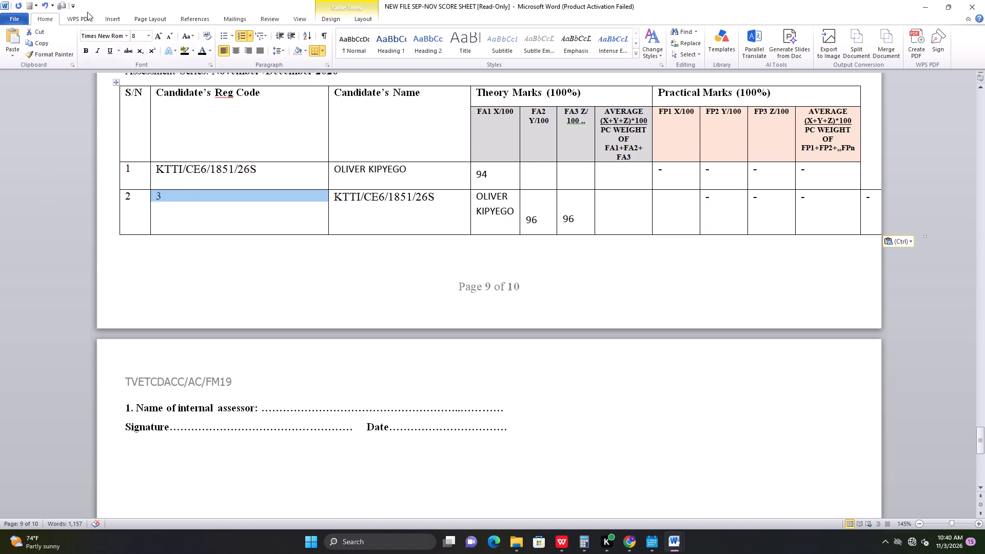
pyautogui.click(45, 4)
pyautogui.click(146, 200)
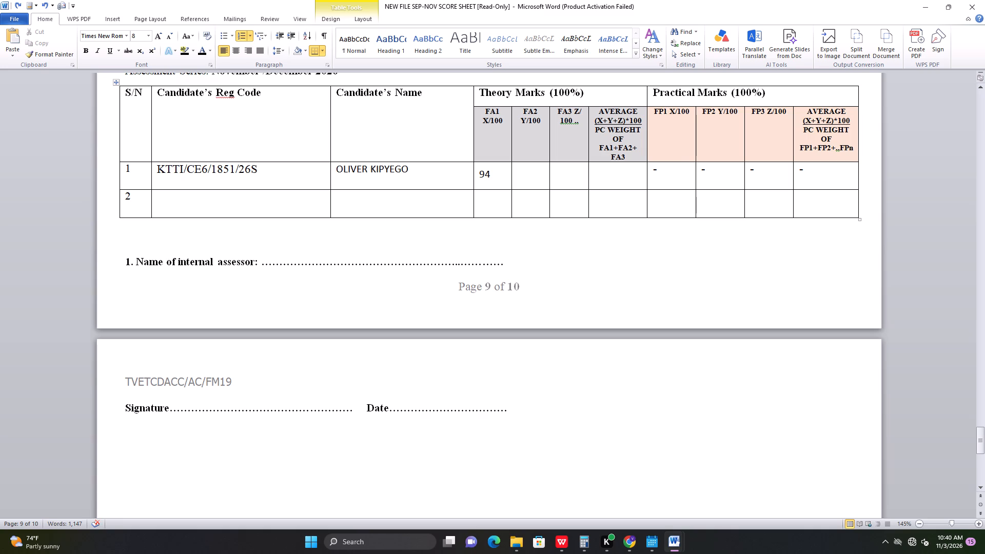
pyautogui.hotkey('ctrl', 'v')
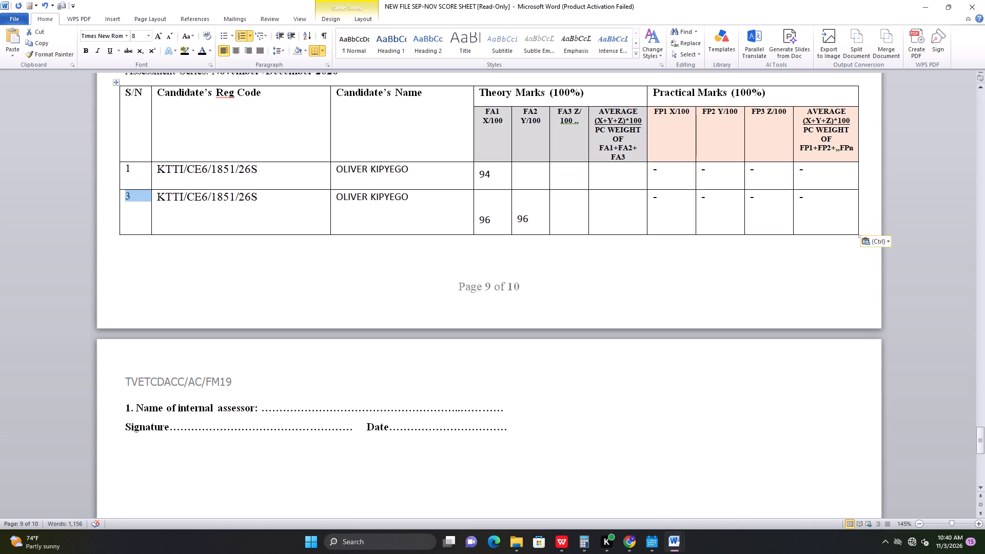
# Move candidate 1's name in the Prepare for Material Testing table on page 4 down one line, level with the theory marks.
pyautogui.scroll(7, 151, 221)
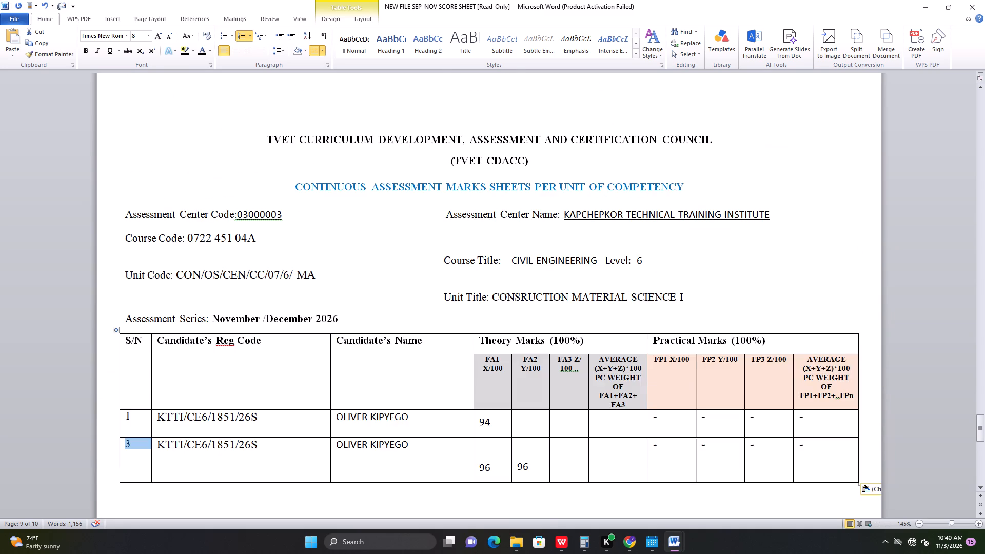
pyautogui.scroll(4, 167, 231)
pyautogui.scroll(18, 171, 229)
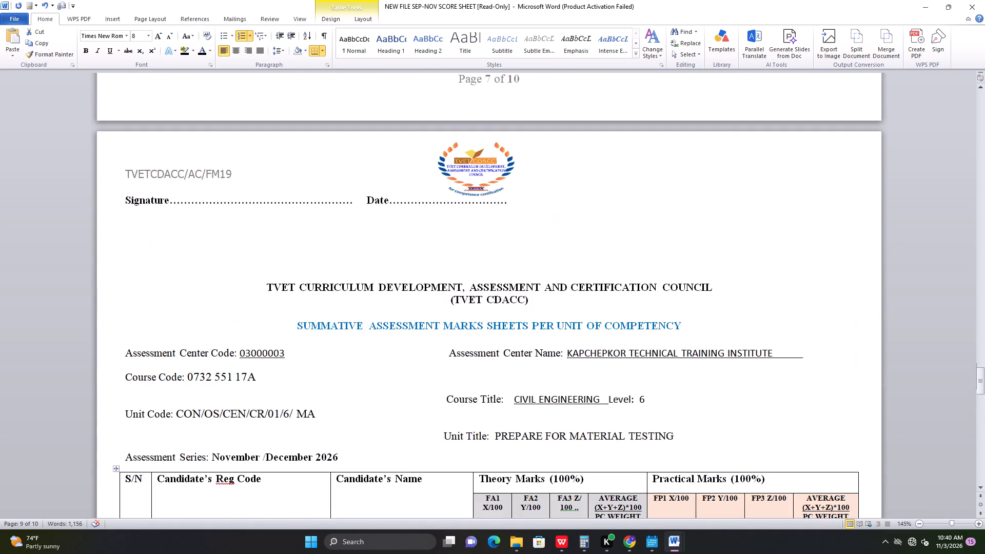
pyautogui.scroll(8, 183, 232)
pyautogui.scroll(16, 182, 232)
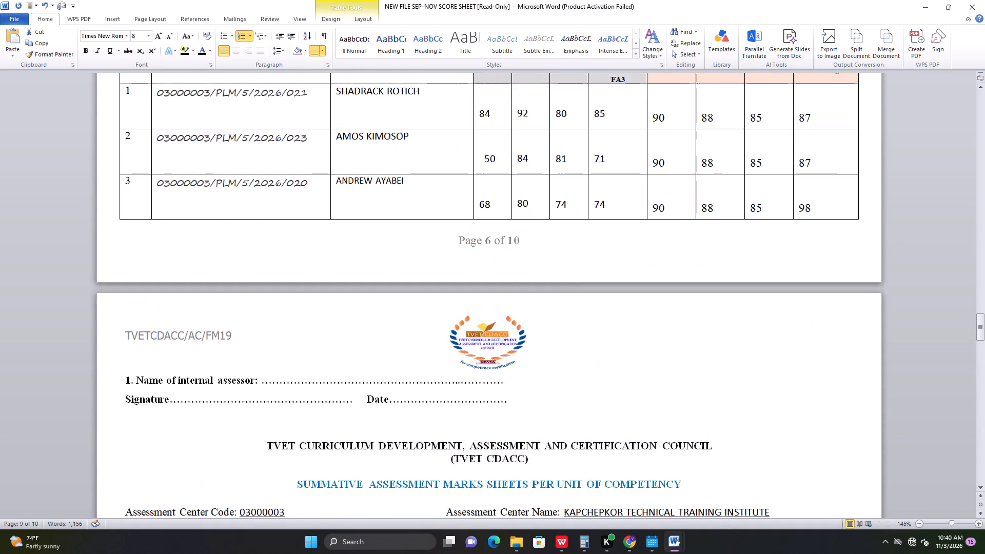
pyautogui.scroll(19, 182, 228)
pyautogui.scroll(4, 182, 229)
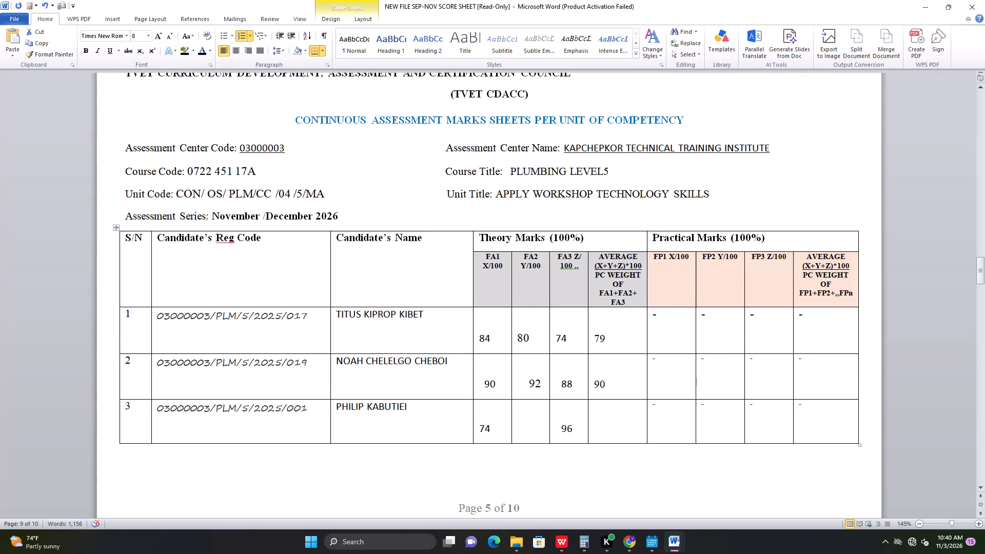
pyautogui.scroll(18, 182, 229)
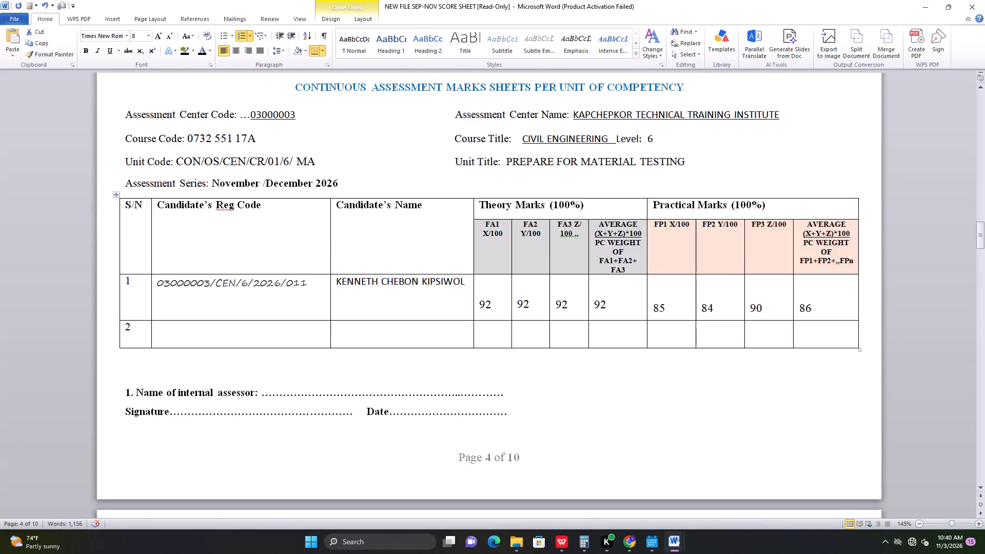
pyautogui.scroll(3, 182, 225)
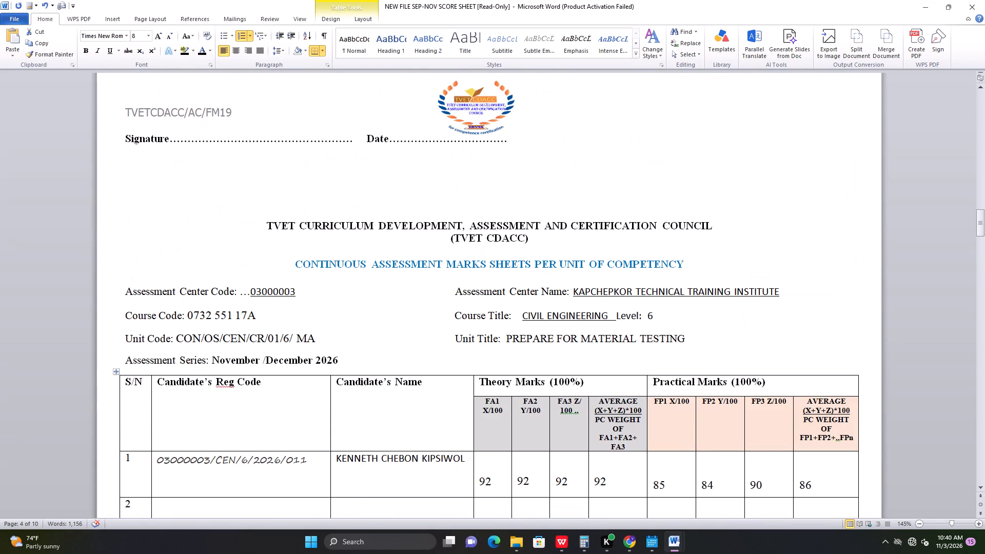
pyautogui.click(339, 459)
pyautogui.click(337, 459)
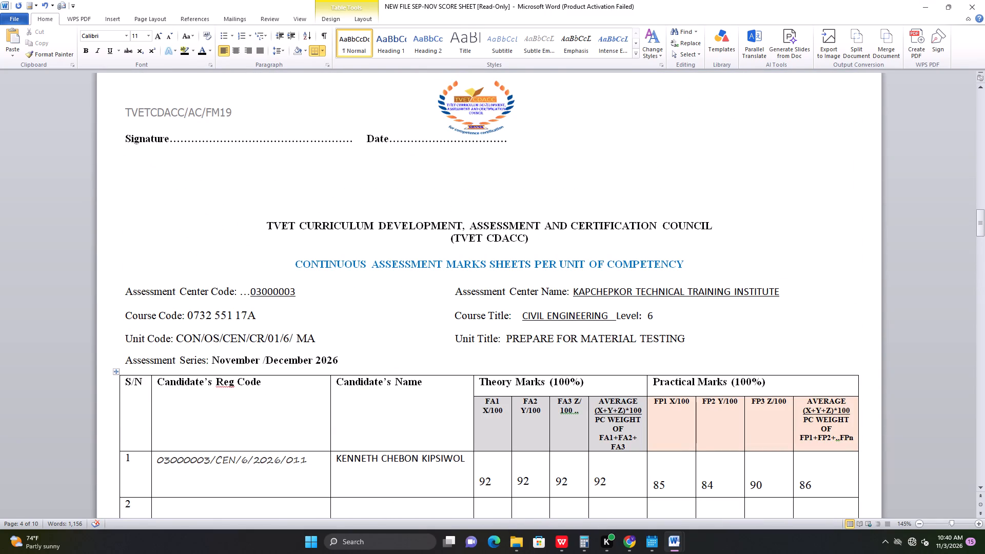
pyautogui.press('Return')
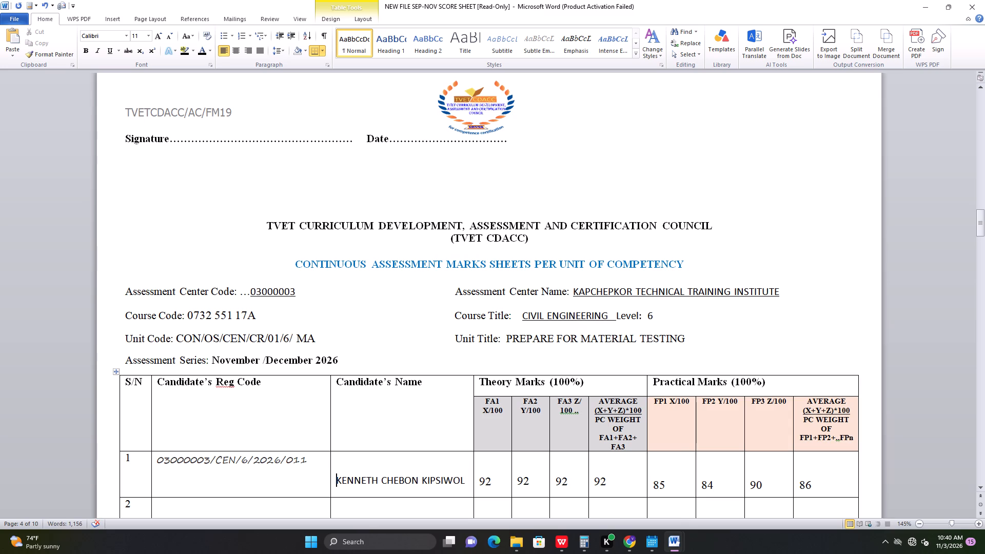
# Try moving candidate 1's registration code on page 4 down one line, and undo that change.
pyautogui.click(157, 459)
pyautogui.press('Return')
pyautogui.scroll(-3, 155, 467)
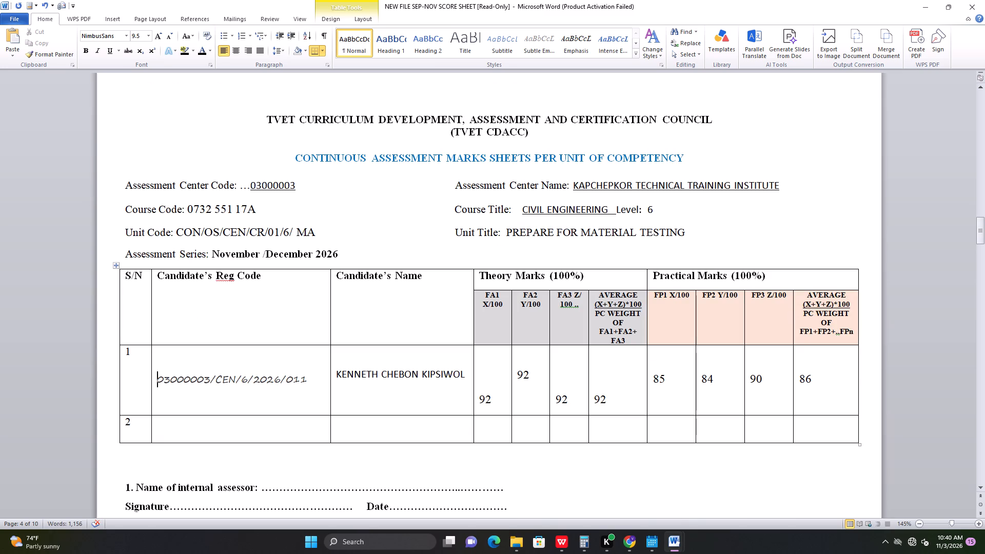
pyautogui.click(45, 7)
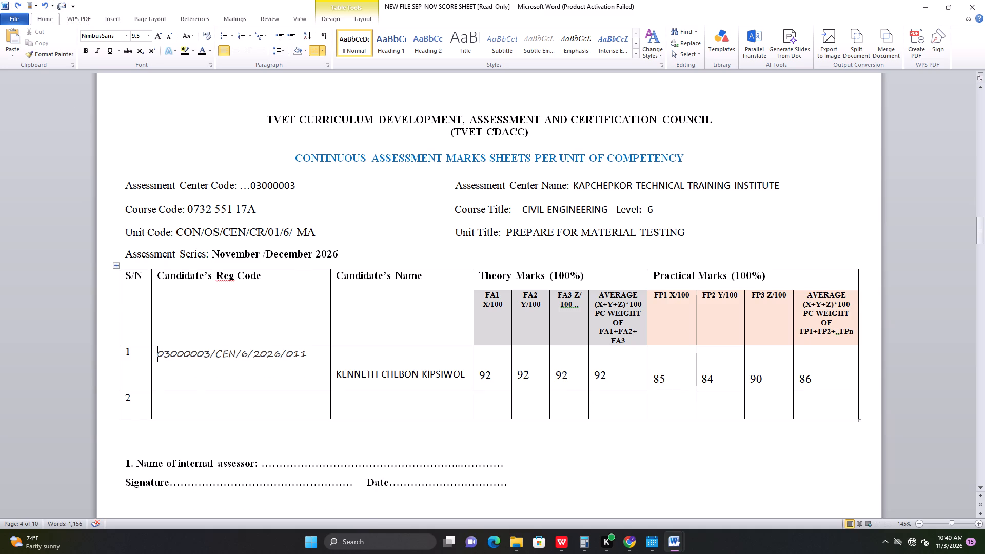
# Delete candidate 2's entire row from the Construction Material Science II table on page 3.
pyautogui.scroll(7, 329, 294)
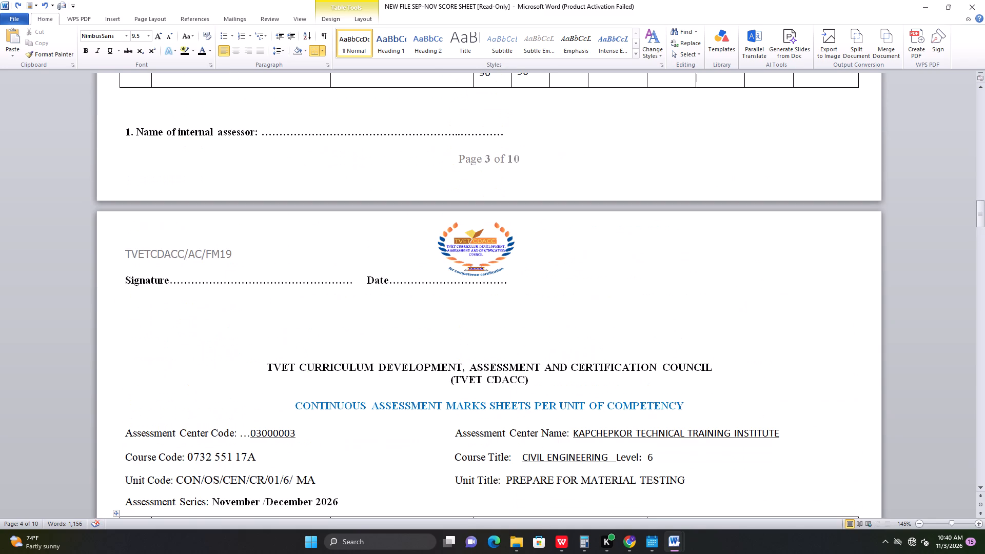
pyautogui.scroll(6, 316, 294)
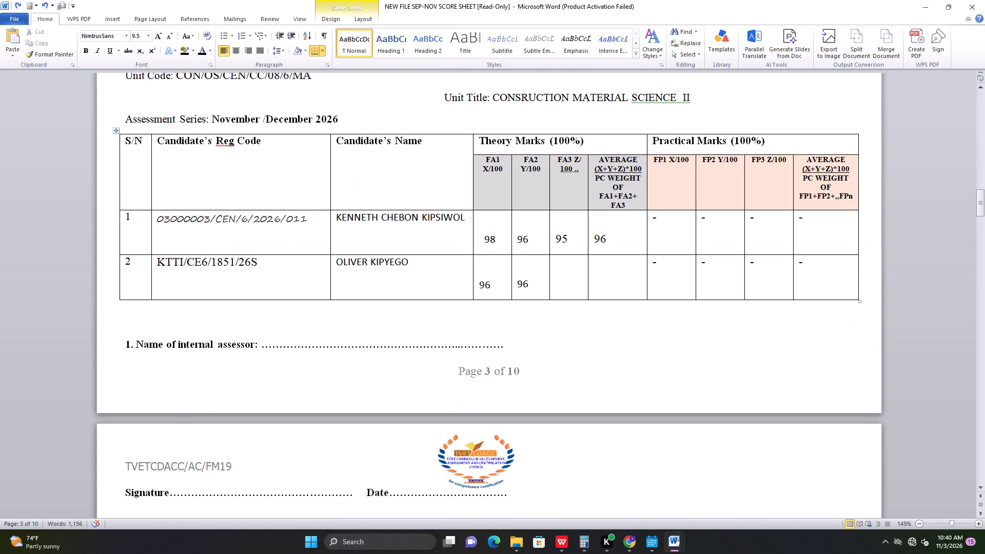
pyautogui.click(294, 284)
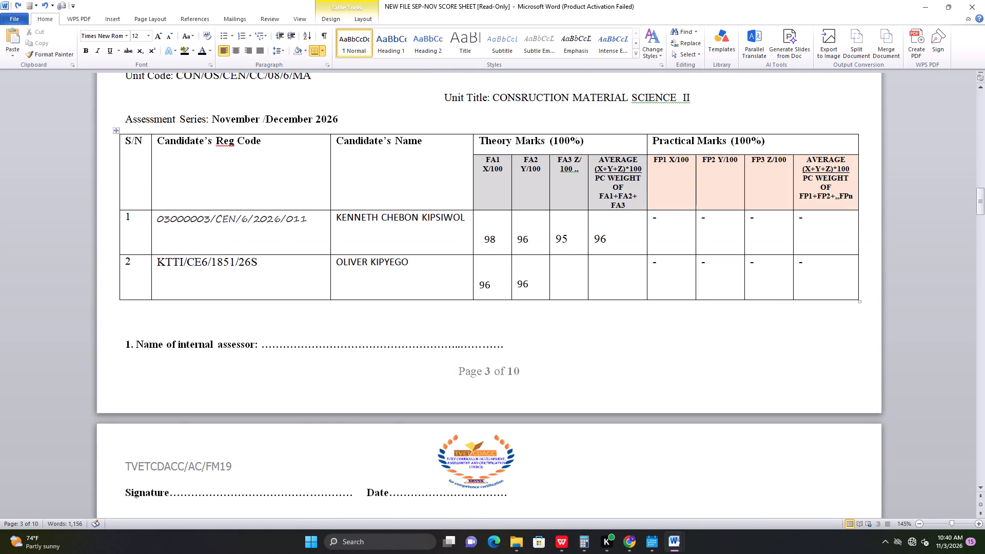
pyautogui.rightClick(302, 281)
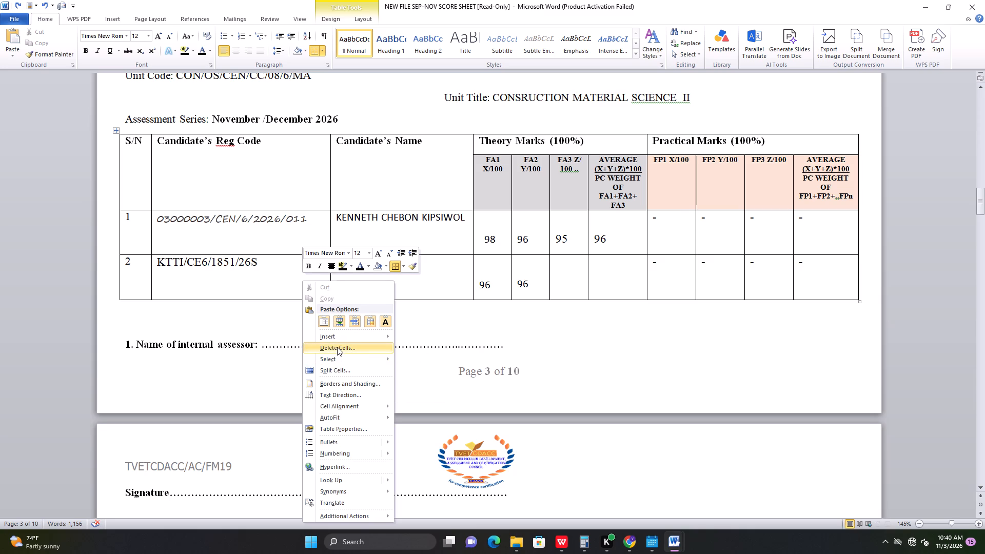
pyautogui.click(237, 279)
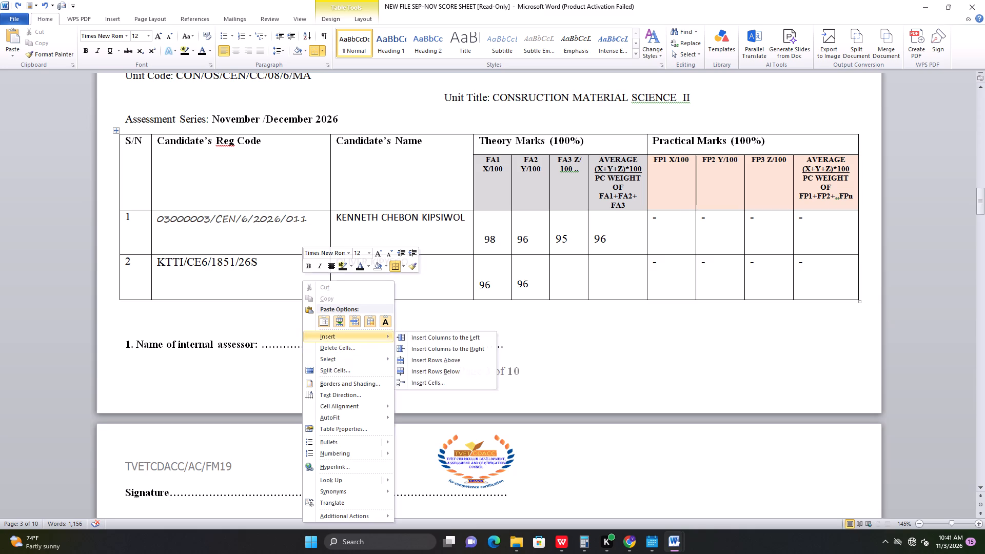
pyautogui.moveTo(289, 273); pyautogui.dragTo(171, 265)
pyautogui.rightClick(170, 265)
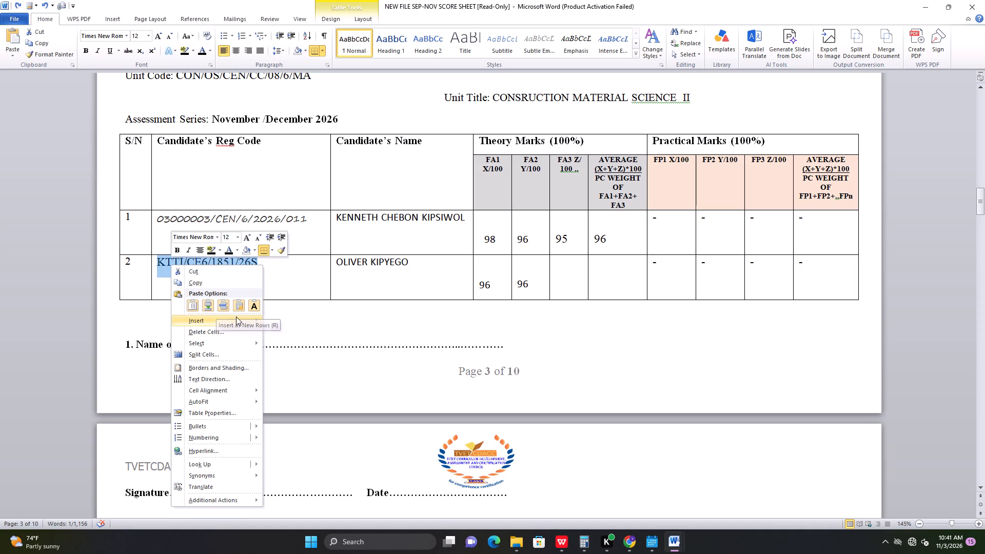
pyautogui.click(204, 332)
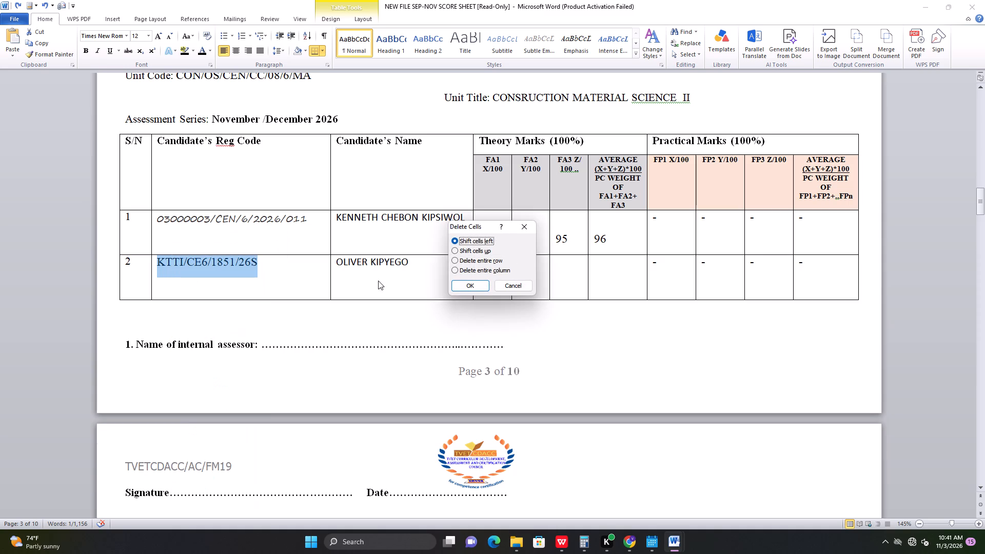
pyautogui.click(454, 261)
pyautogui.click(475, 285)
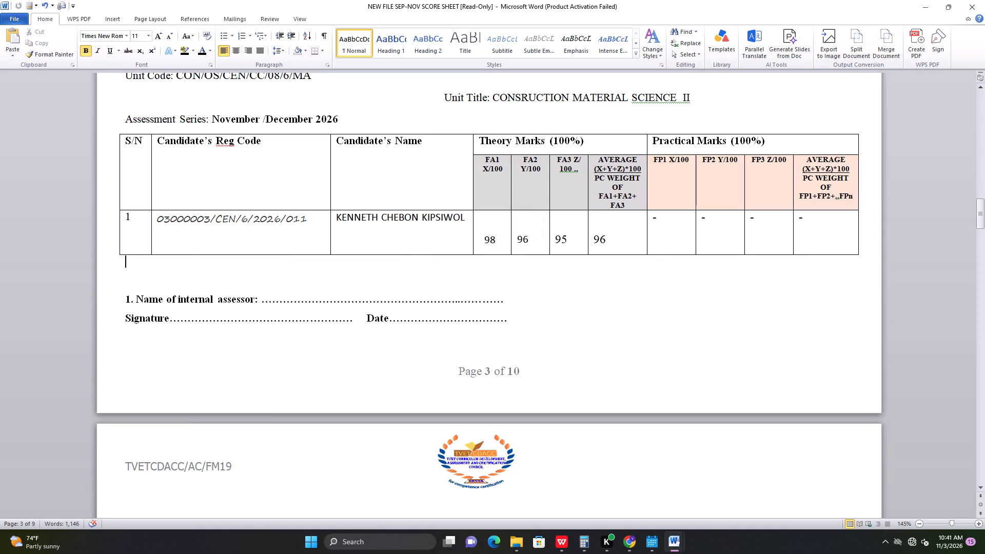
# Enter the note "(MATERIAL II)" in row 2's theory average cell of the Construction Material Science I table on page 9.
pyautogui.scroll(-7, 328, 301)
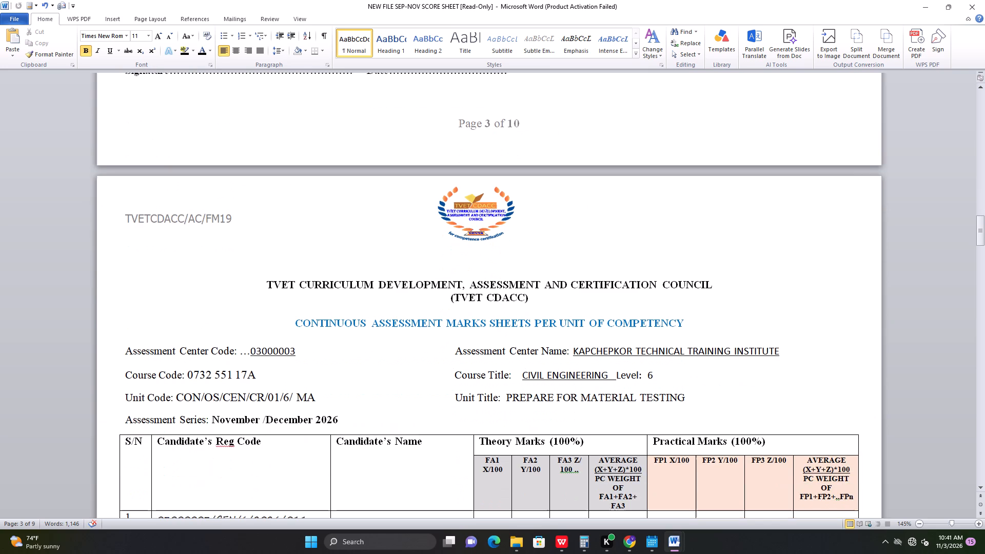
pyautogui.scroll(-20, 328, 303)
pyautogui.scroll(-6, 328, 303)
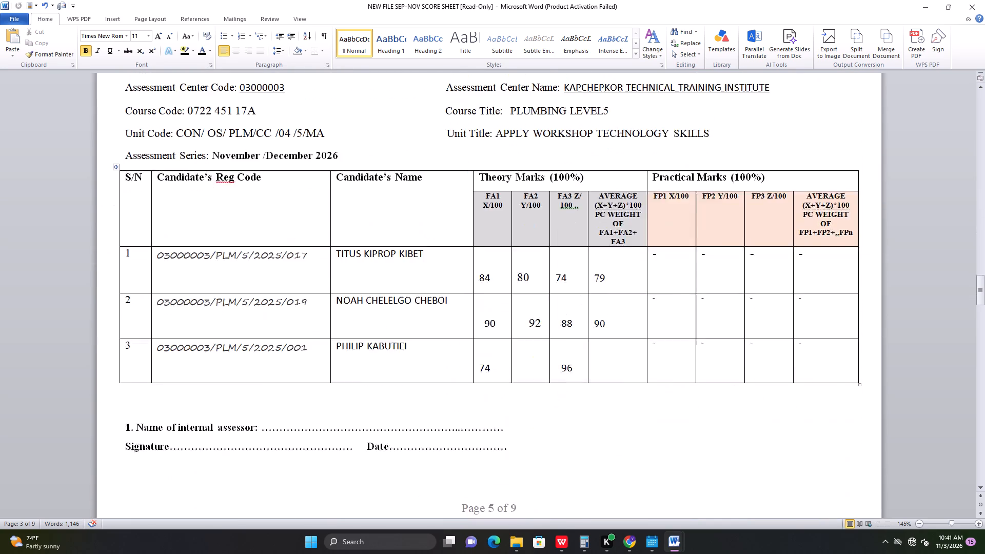
pyautogui.scroll(-20, 419, 360)
pyautogui.scroll(-9, 419, 360)
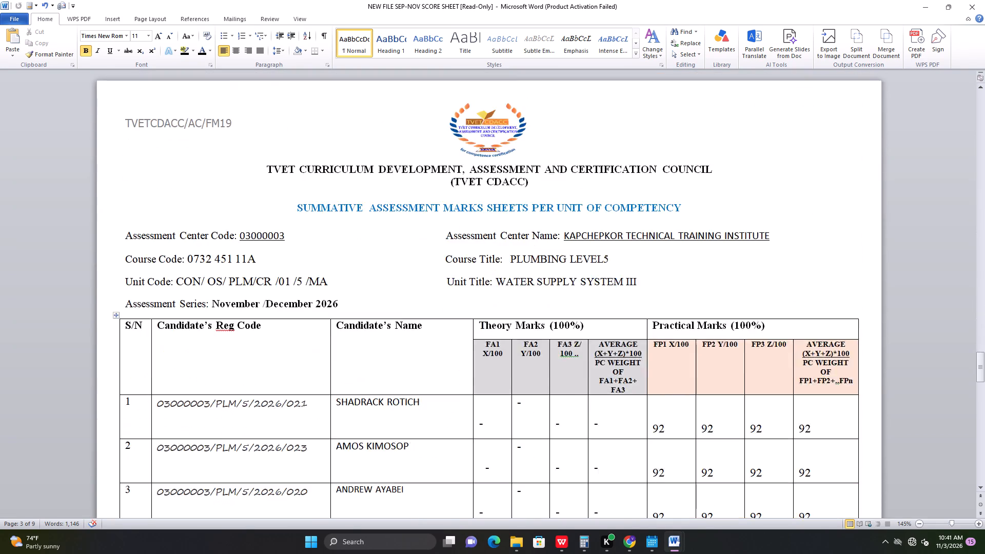
pyautogui.scroll(-20, 449, 378)
pyautogui.scroll(-8, 449, 378)
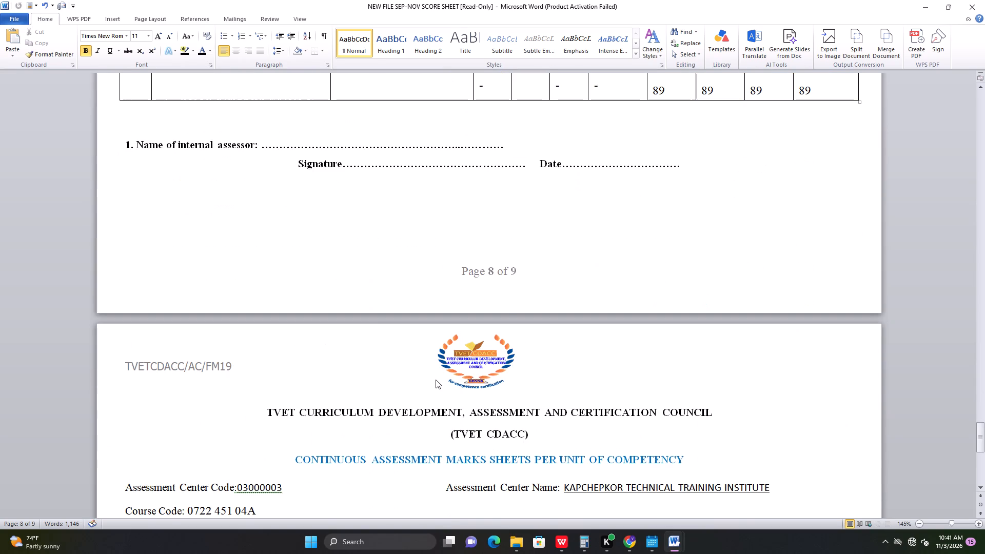
pyautogui.scroll(-16, 434, 380)
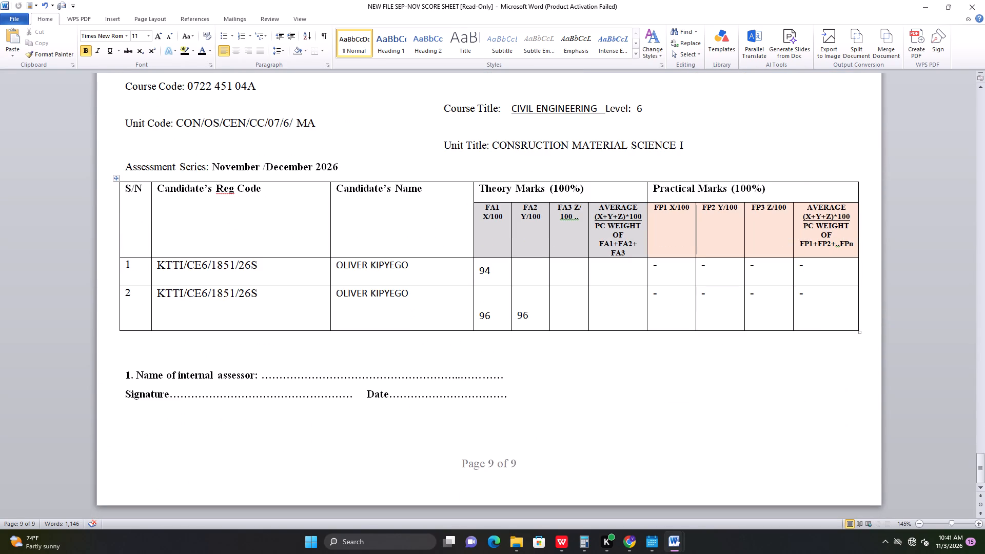
pyautogui.click(604, 307)
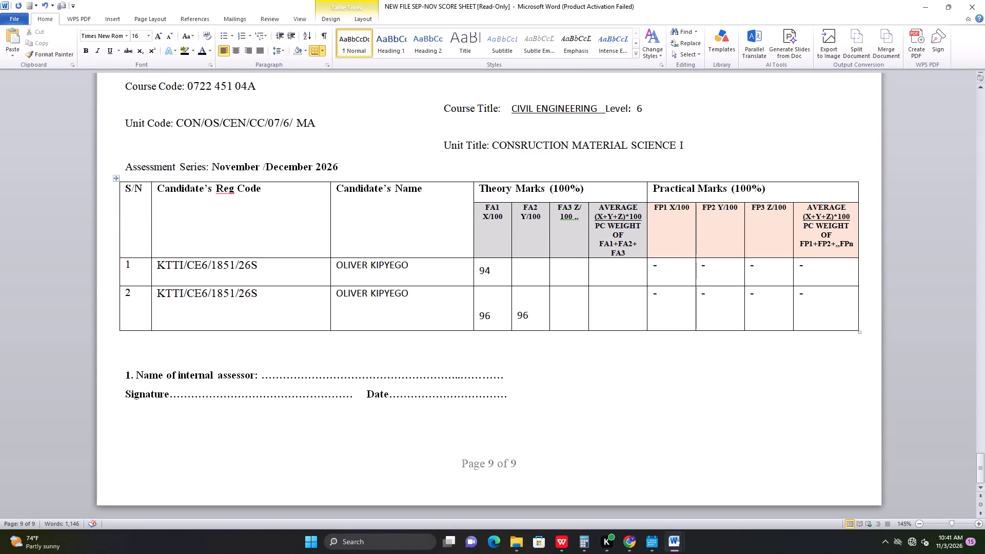
pyautogui.hotkey('shift', '(')
pyautogui.write('MATER')
pyautogui.write('IAL')
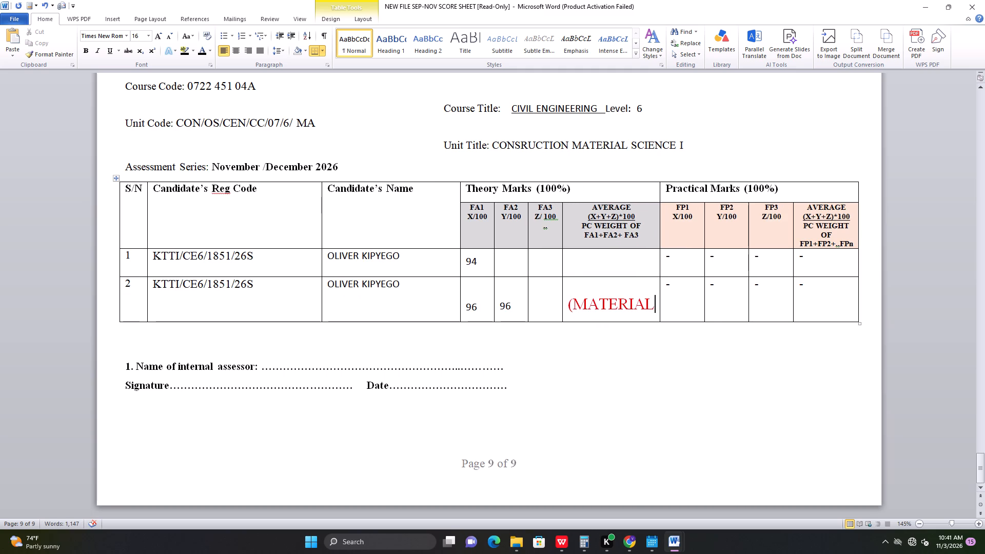
pyautogui.press('space')
pyautogui.write('II')
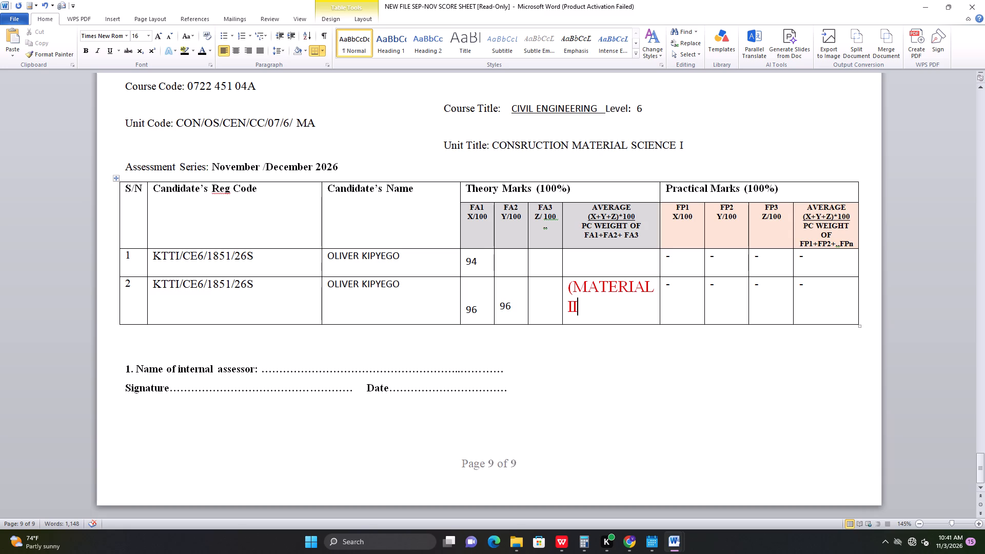
pyautogui.hotkey('shift', ')')
# Insert the word "SCICNCE" before "II" in the note in row 2's theory average cell on page 9.
pyautogui.click(568, 307)
pyautogui.write('SCIC')
pyautogui.press('n')
pyautogui.write('SR')
pyautogui.press('BackSpace')
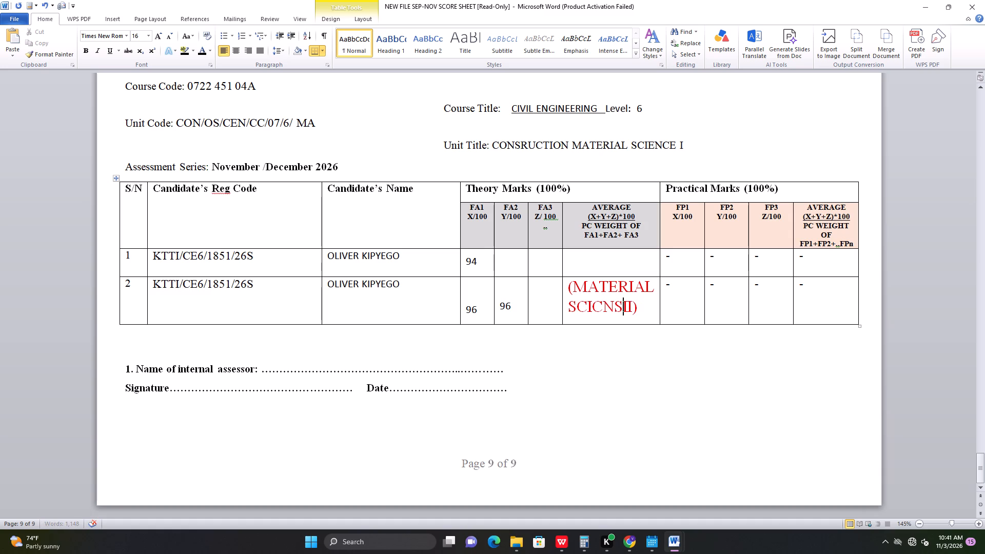
pyautogui.press('e')
pyautogui.press('BackSpace')
pyautogui.press('BackSpace')
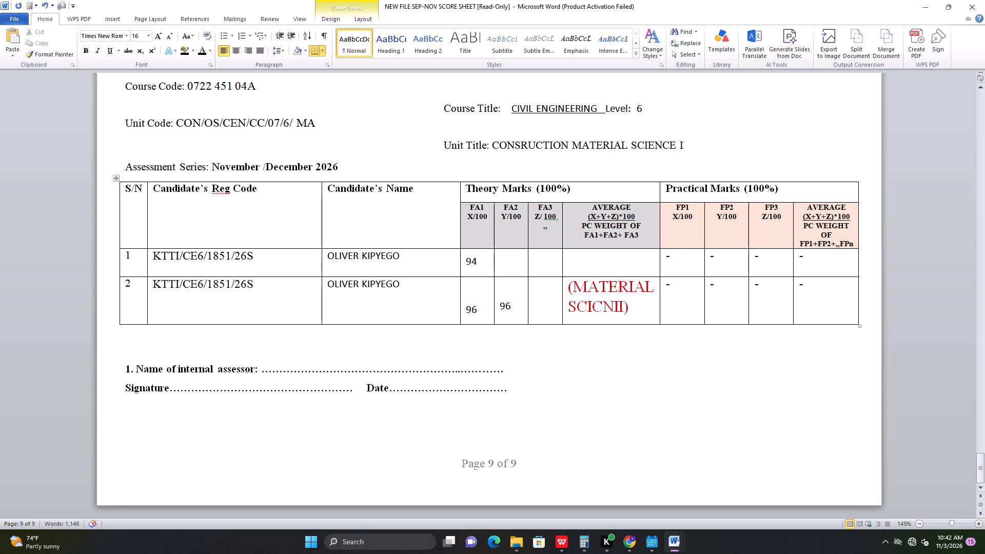
pyautogui.write('CE')
pyautogui.press('space')
# Format the whole note in row 2's theory average cell at font size 12 with black font colour.
pyautogui.moveTo(654, 307); pyautogui.dragTo(569, 293)
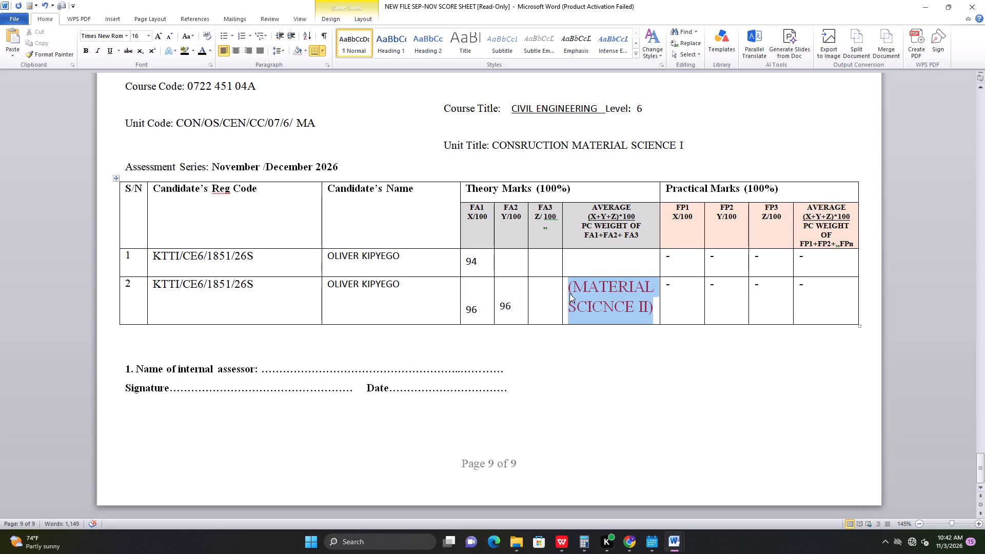
pyautogui.click(149, 34)
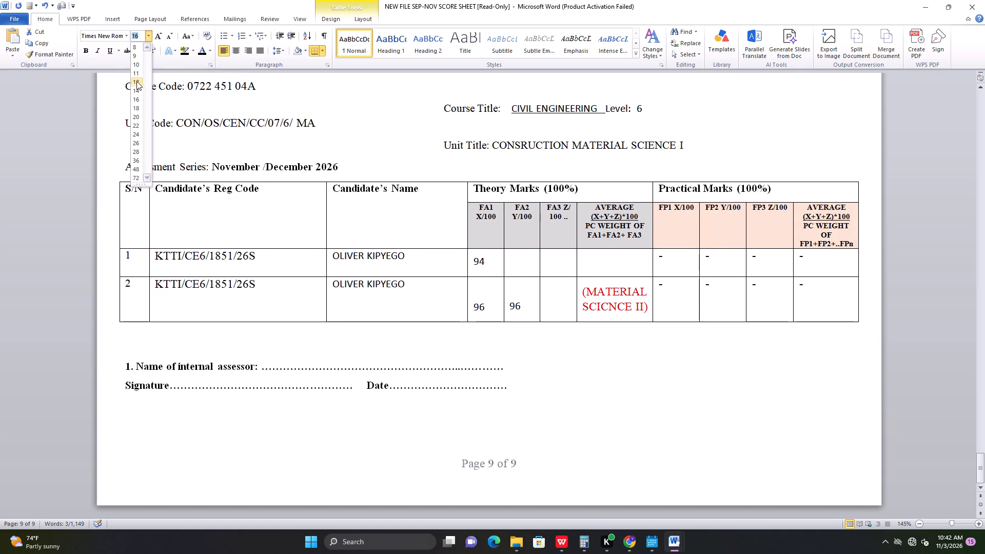
pyautogui.click(136, 81)
pyautogui.click(203, 51)
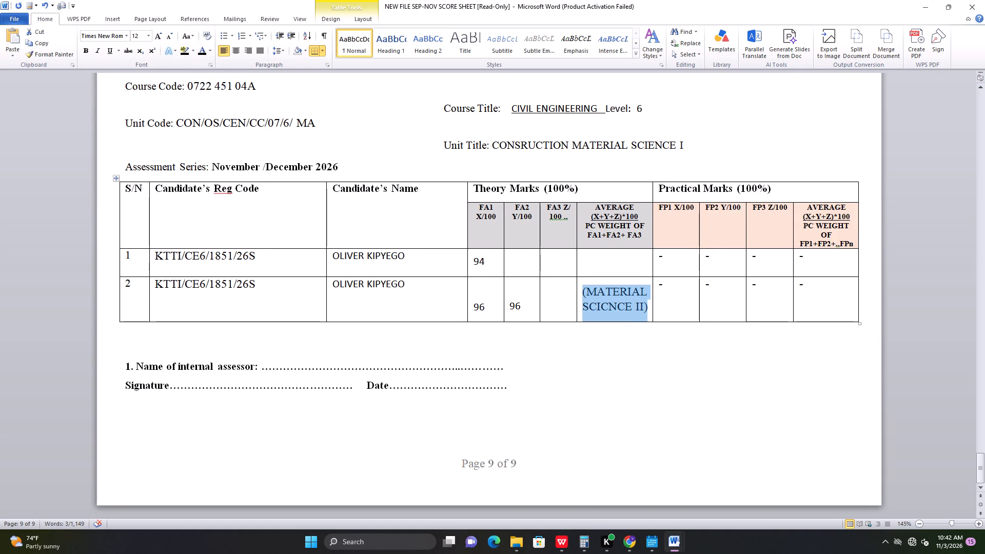
# Move candidate 1's FA2 dash in the page 8 Prepare for Material Testing table down one line, level with the other theory dashes.
pyautogui.scroll(11, 609, 320)
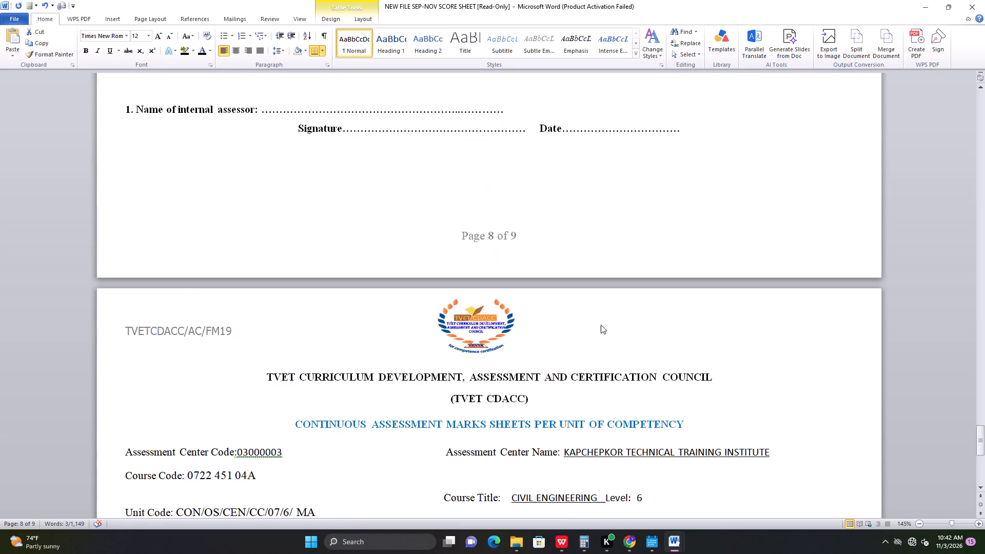
pyautogui.scroll(6, 601, 325)
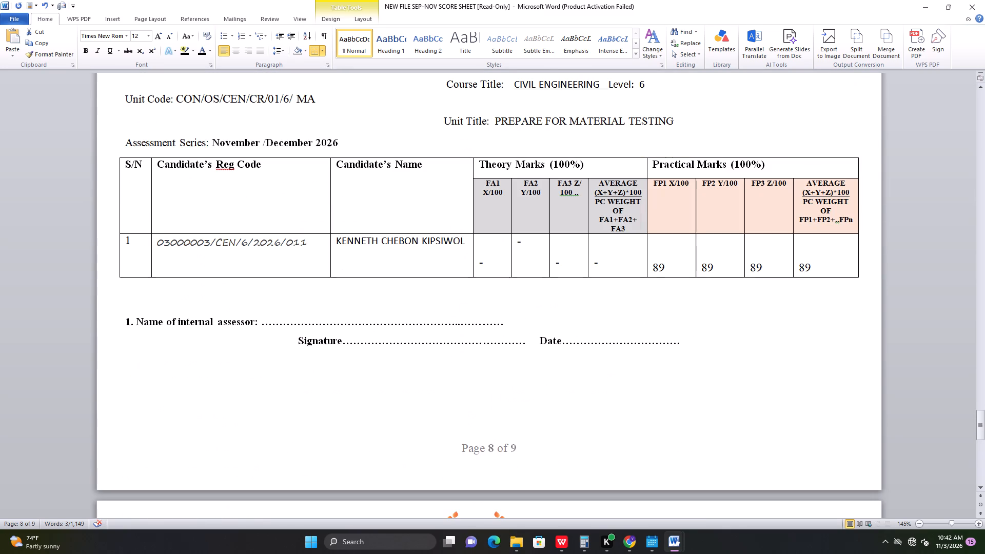
pyautogui.click(517, 244)
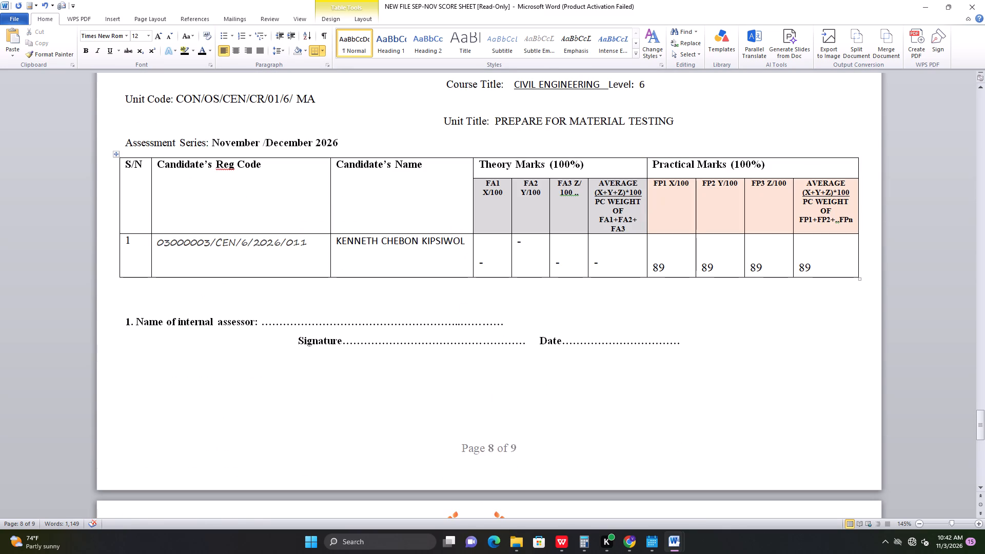
pyautogui.press('Return')
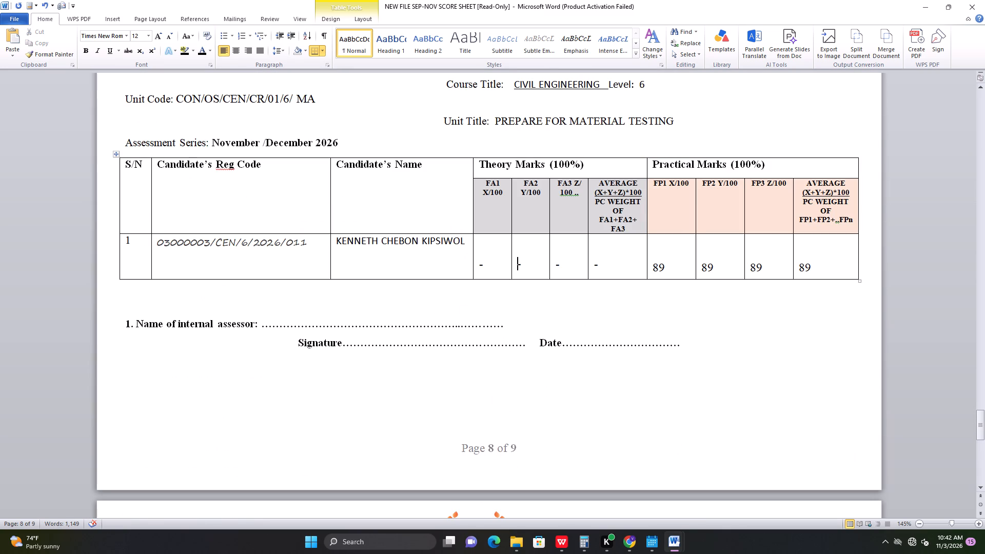
# Move the FA2 dashes of all three candidates in the page 7 Water Supply System III table down one line, level with the neighbouring dashes.
pyautogui.scroll(6, 525, 261)
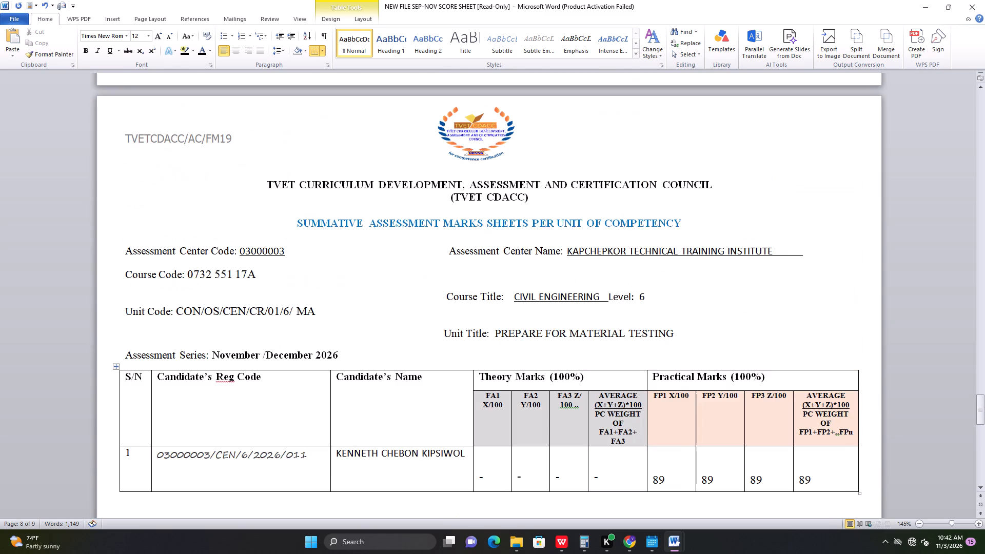
pyautogui.scroll(2, 653, 397)
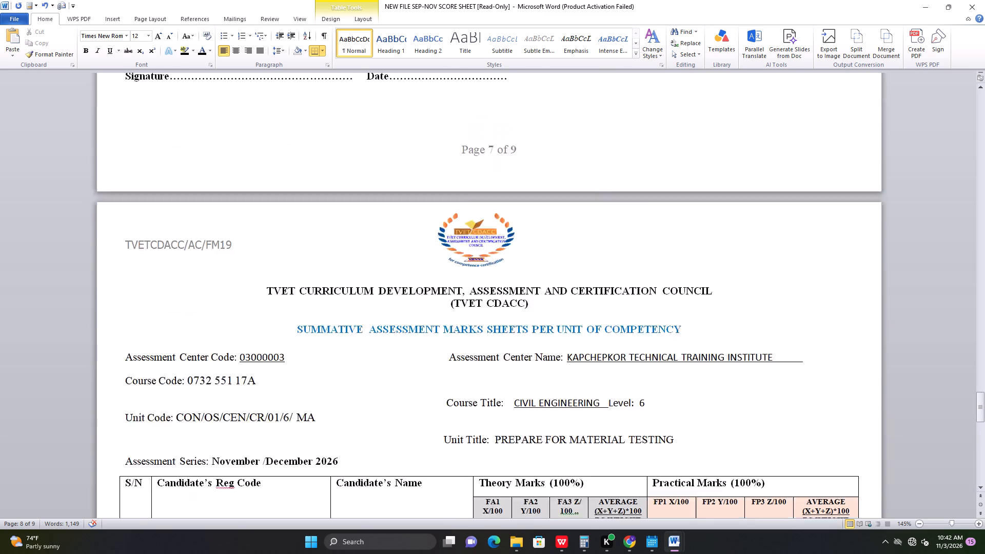
pyautogui.scroll(8, 653, 397)
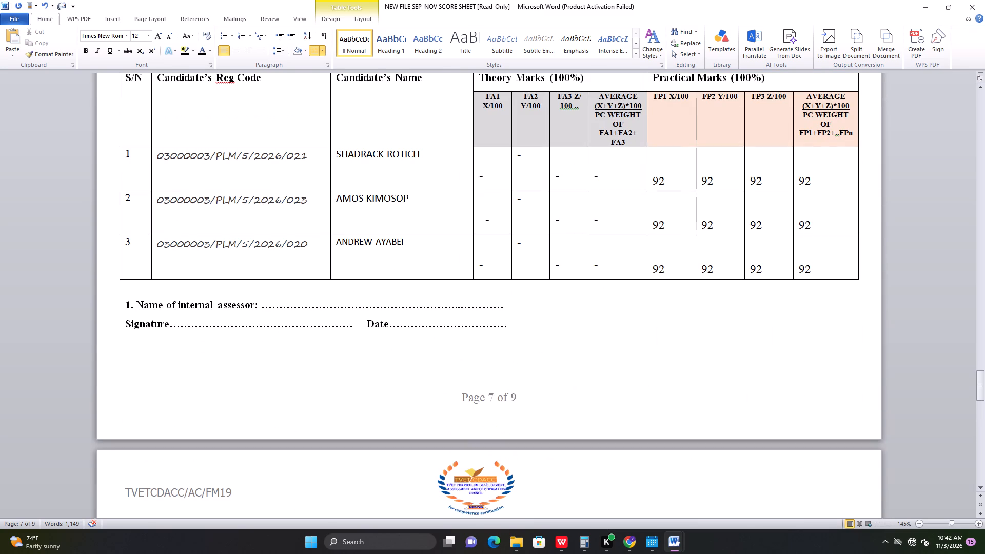
pyautogui.click(518, 245)
pyautogui.press('Return')
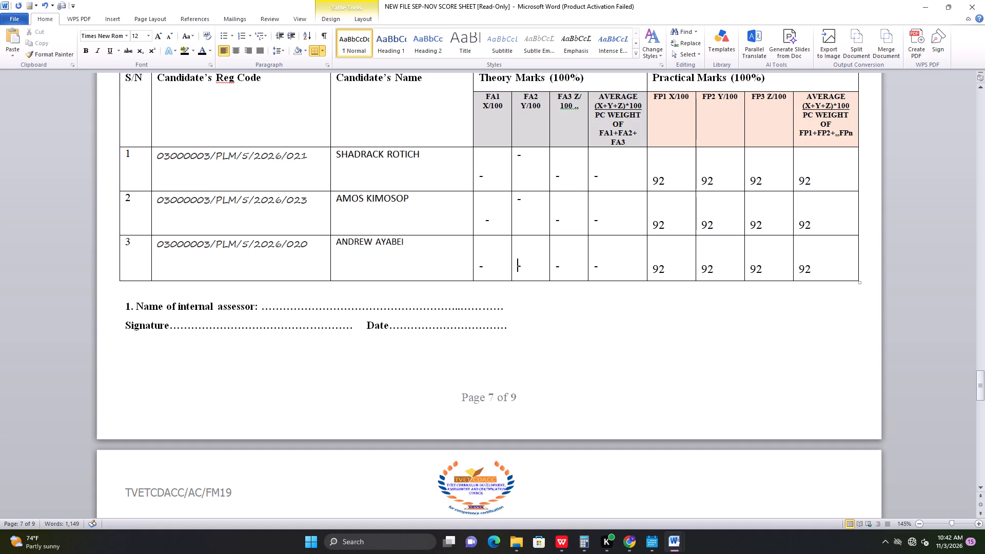
pyautogui.press('Return')
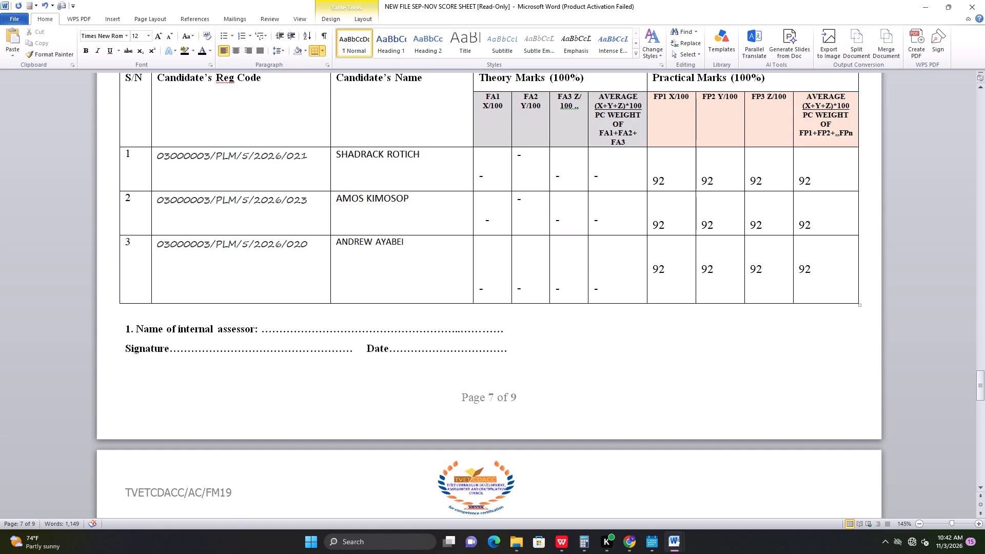
pyautogui.press('BackSpace')
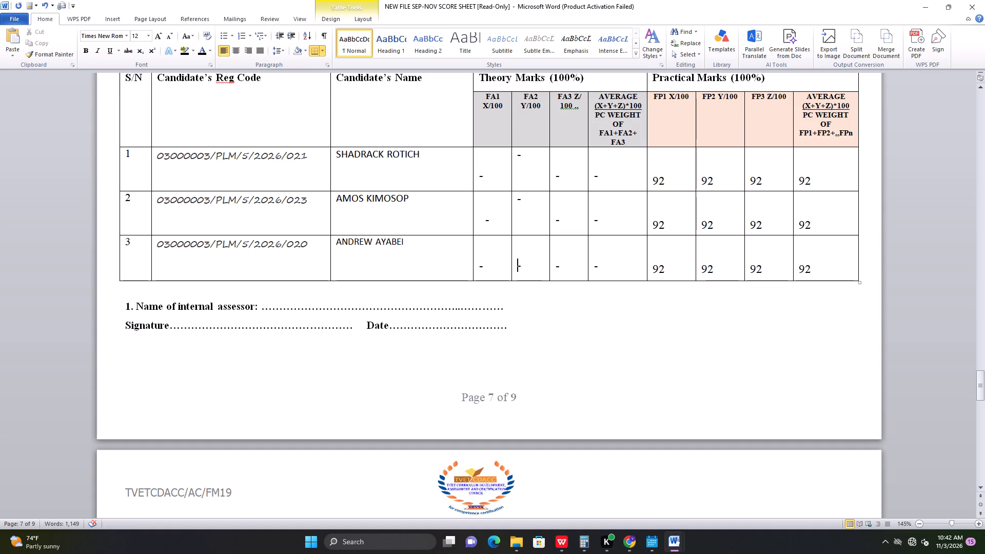
pyautogui.click(517, 199)
pyautogui.press('Return')
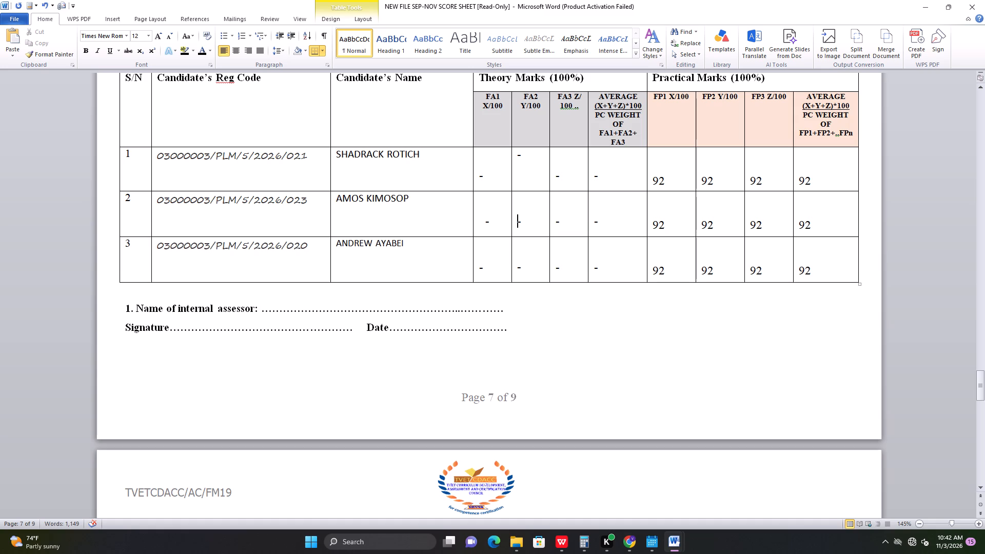
pyautogui.click(518, 153)
pyautogui.press('Return')
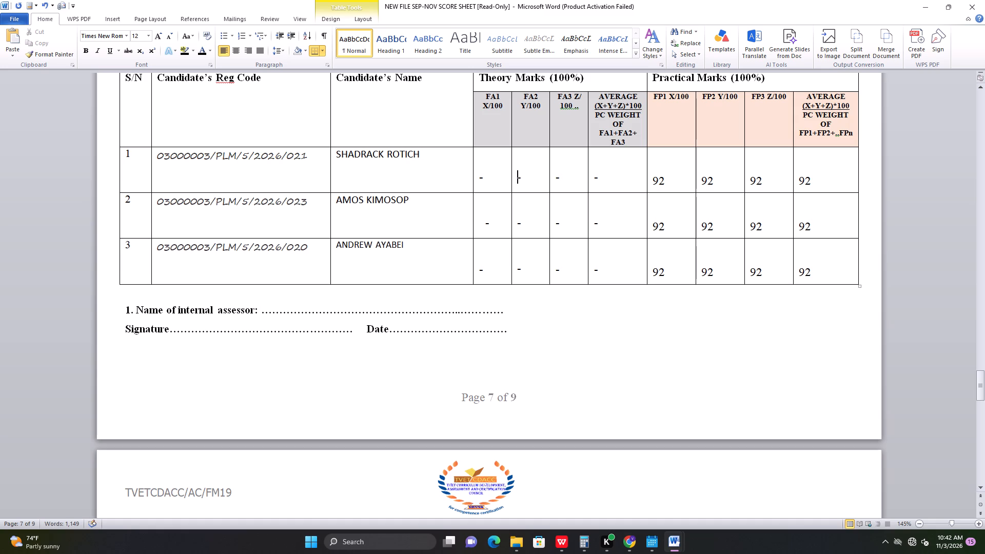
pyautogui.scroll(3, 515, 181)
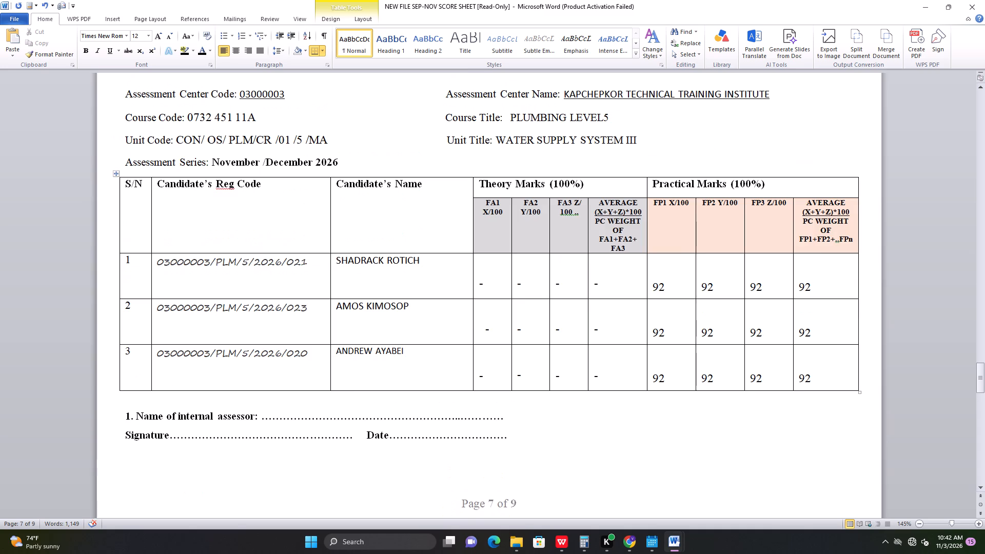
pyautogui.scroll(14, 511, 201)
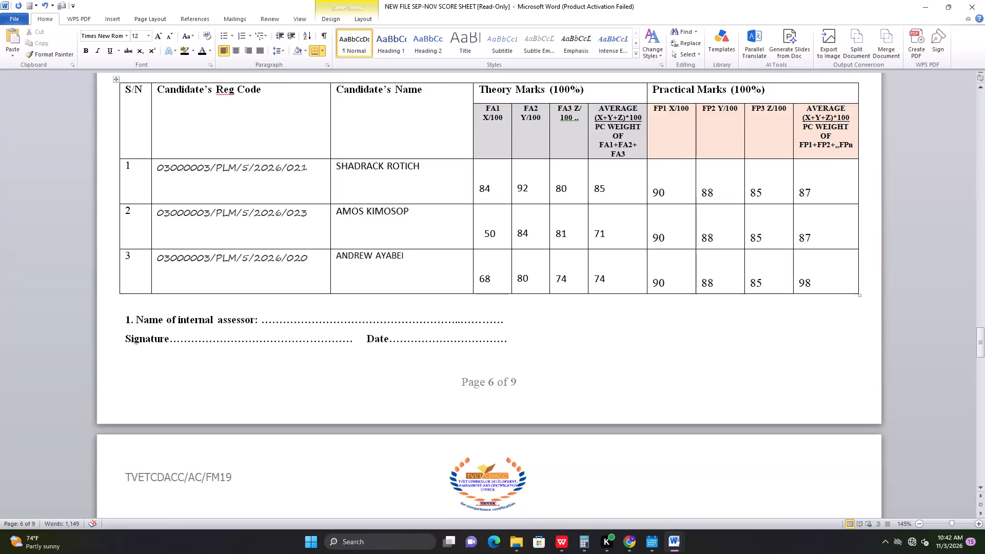
# Remove the extra space after "100" in the FA3 heading of the page 6 Water Supply System III table.
pyautogui.scroll(2, 720, 259)
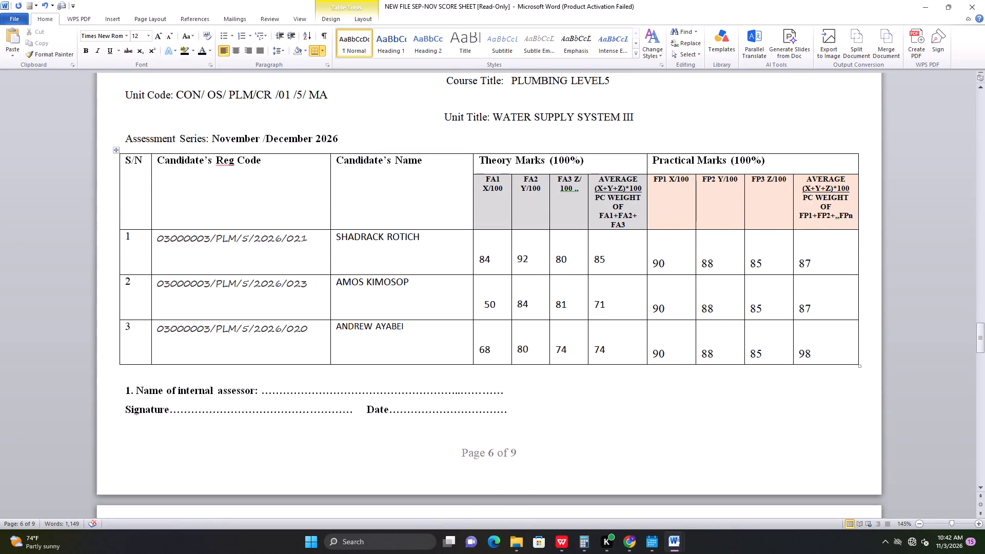
pyautogui.click(574, 190)
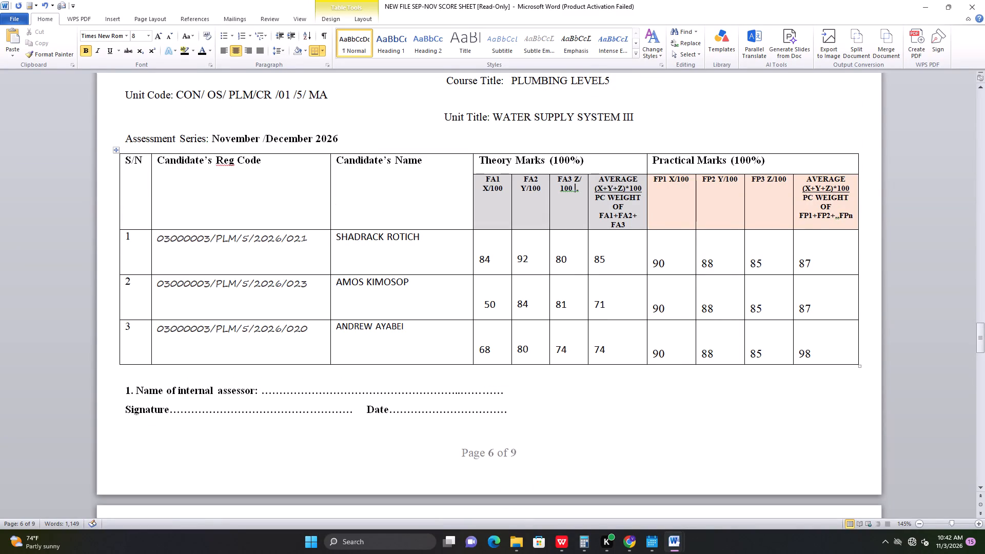
pyautogui.press('BackSpace')
# Apply the suggested spacing correction to "SCIENCE II" in the unit title on page 3.
pyautogui.scroll(2, 565, 202)
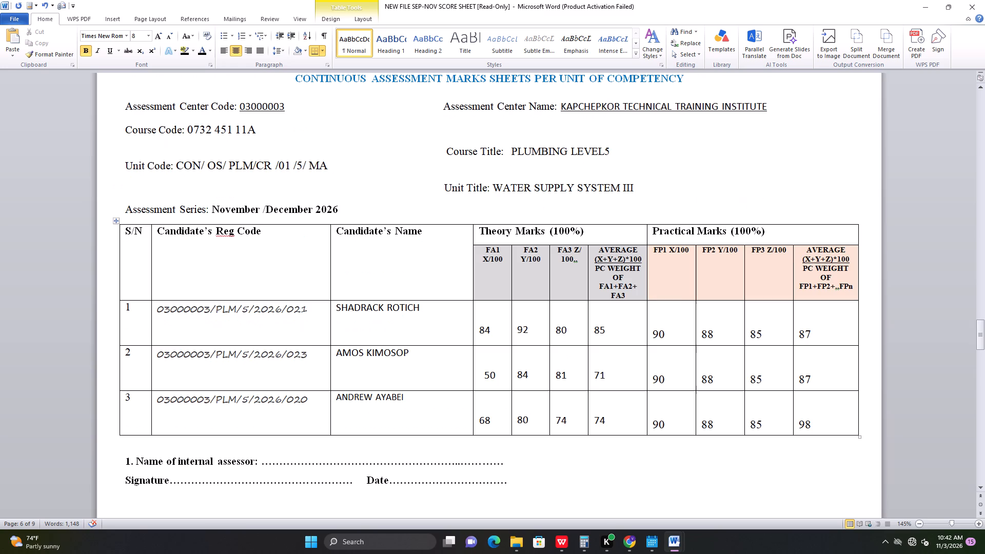
pyautogui.scroll(6, 564, 212)
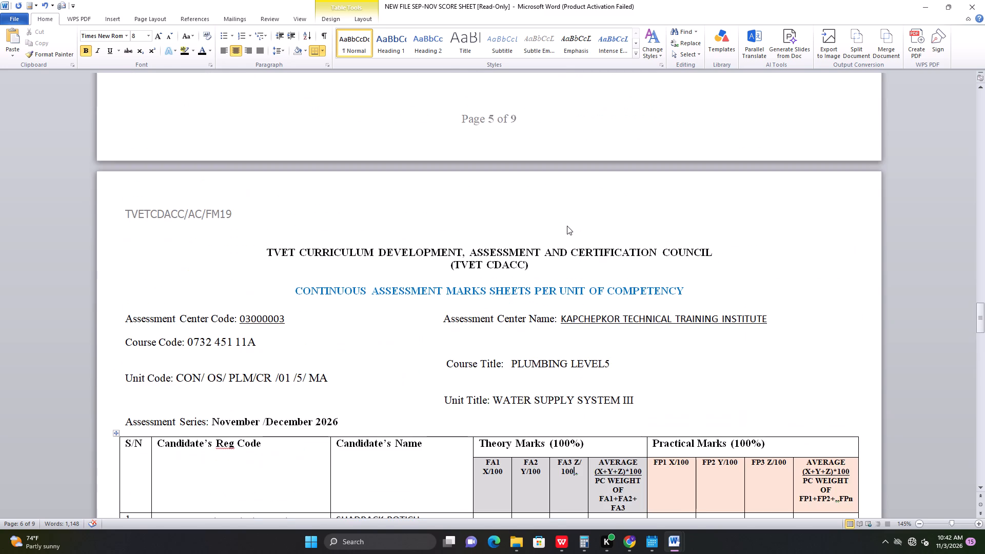
pyautogui.scroll(7, 567, 229)
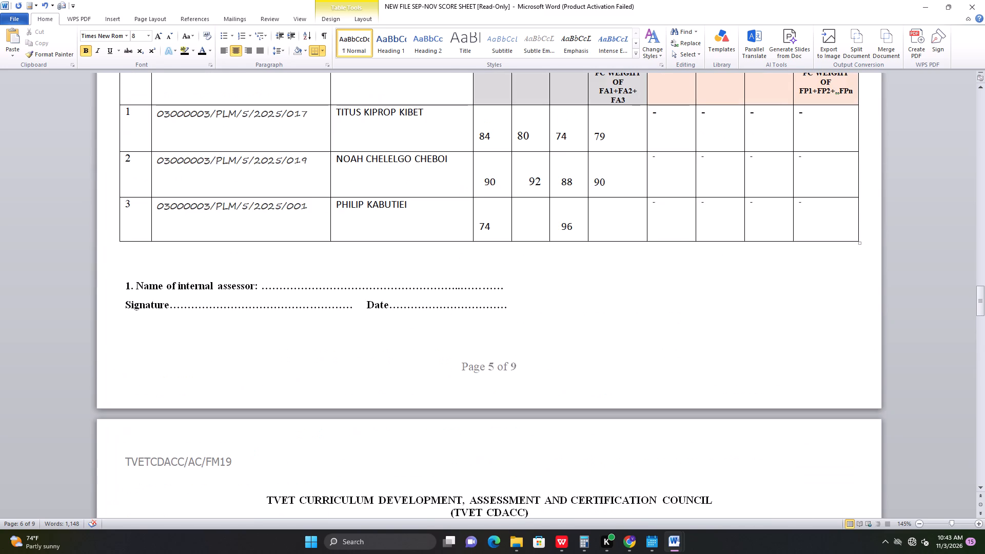
pyautogui.scroll(4, 480, 213)
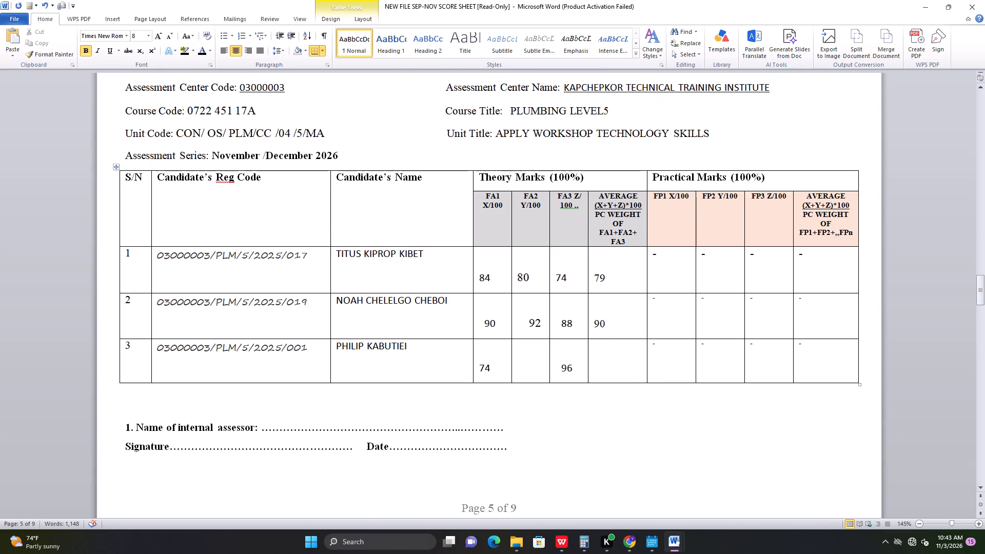
pyautogui.scroll(7, 546, 240)
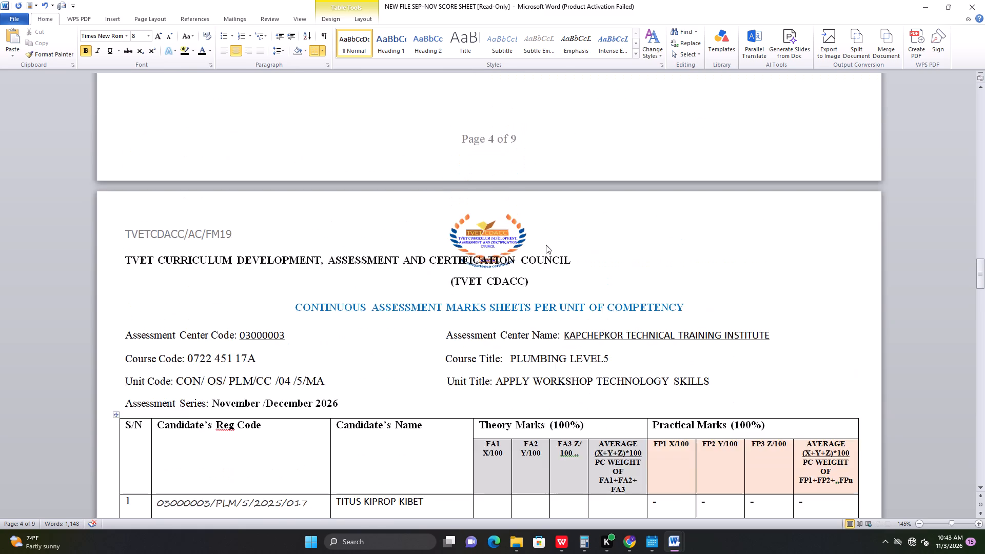
pyautogui.scroll(7, 546, 245)
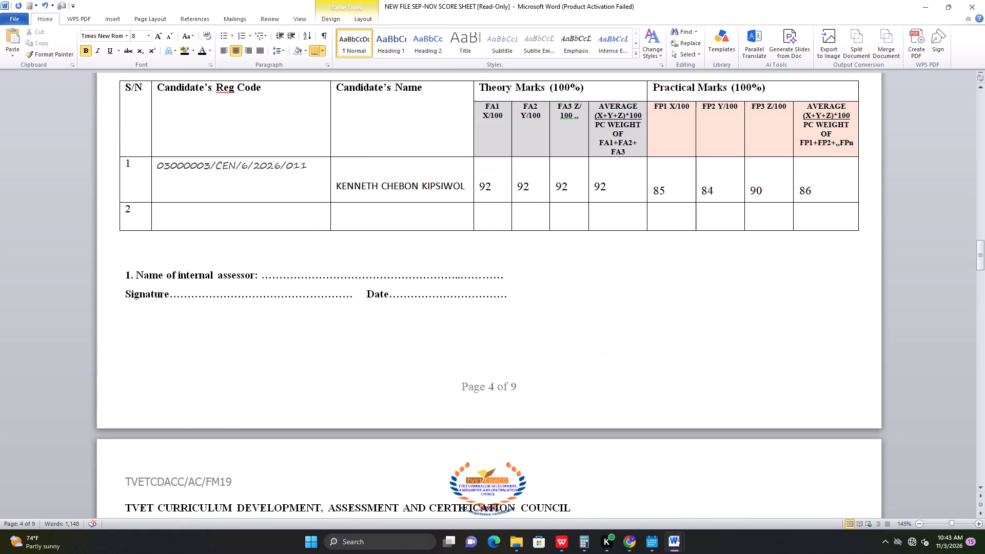
pyautogui.scroll(3, 546, 246)
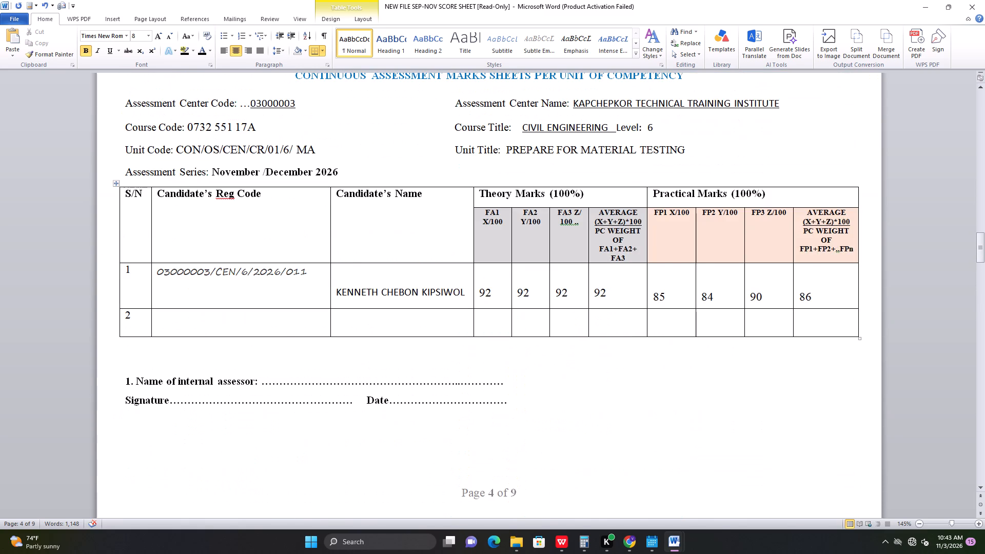
pyautogui.scroll(15, 546, 246)
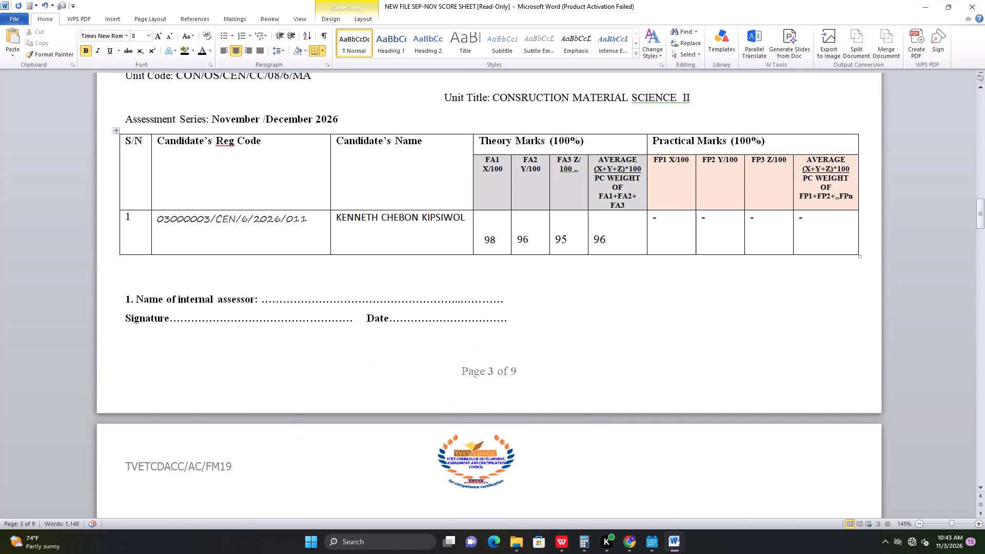
pyautogui.click(659, 135)
pyautogui.rightClick(659, 135)
pyautogui.click(703, 146)
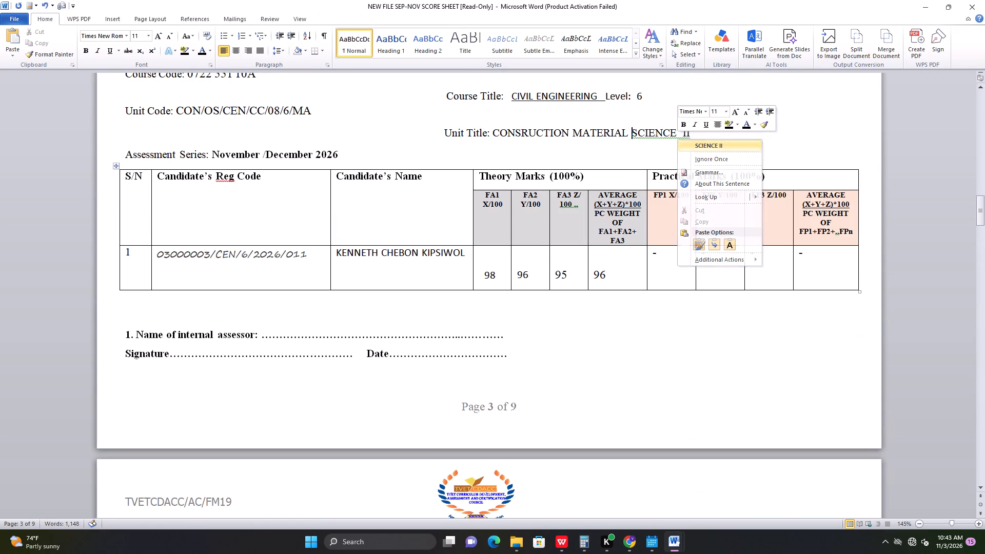
# Move candidate 1's FP1, FP2, FP3 and practical average dashes on page 3 down two lines, near the level of the theory marks.
pyautogui.click(654, 253)
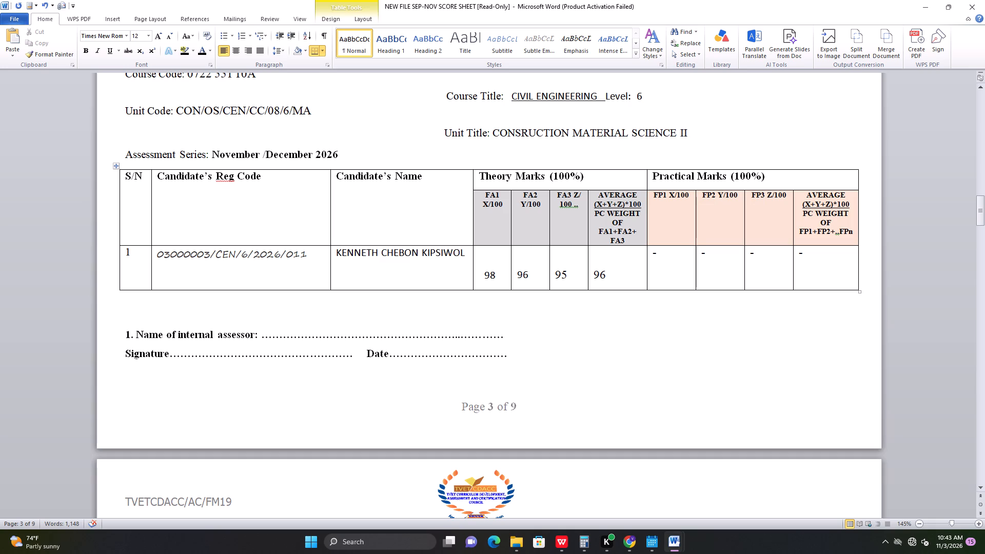
pyautogui.press('Return')
pyautogui.press('Return')
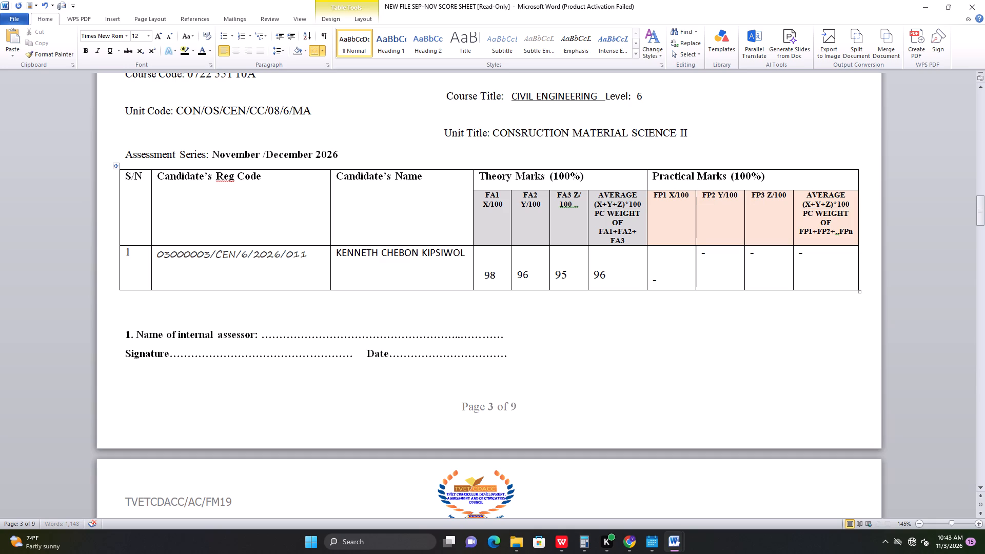
pyautogui.click(703, 251)
pyautogui.press('Return')
pyautogui.press('Return')
pyautogui.click(751, 252)
pyautogui.press('Return')
pyautogui.press('Return')
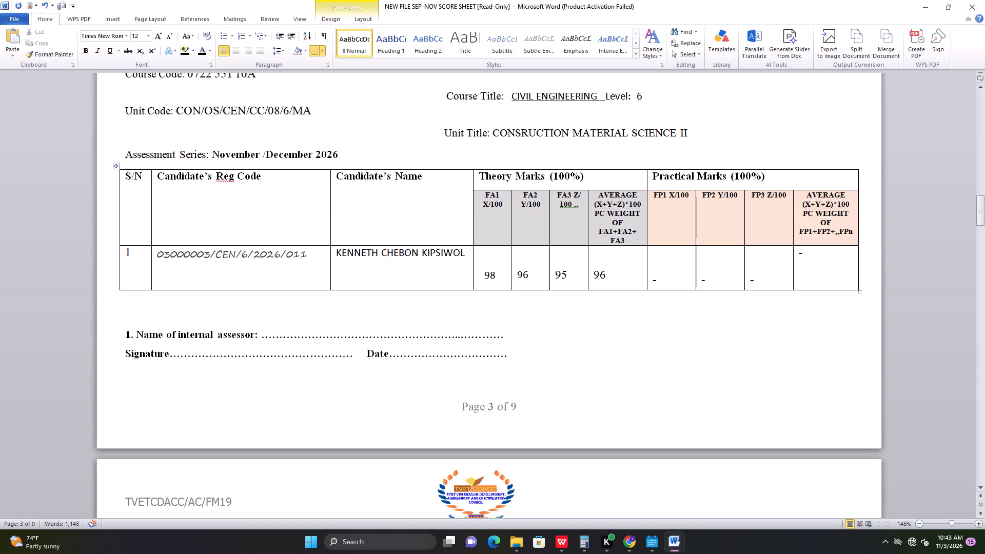
pyautogui.click(800, 252)
pyautogui.press('Return')
pyautogui.press('Return')
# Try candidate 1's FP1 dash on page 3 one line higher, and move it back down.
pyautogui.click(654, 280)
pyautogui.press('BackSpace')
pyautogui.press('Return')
# Delete the empty rows 3 and 4 entirely from the Building Technician marks table on page 1.
pyautogui.scroll(5, 351, 257)
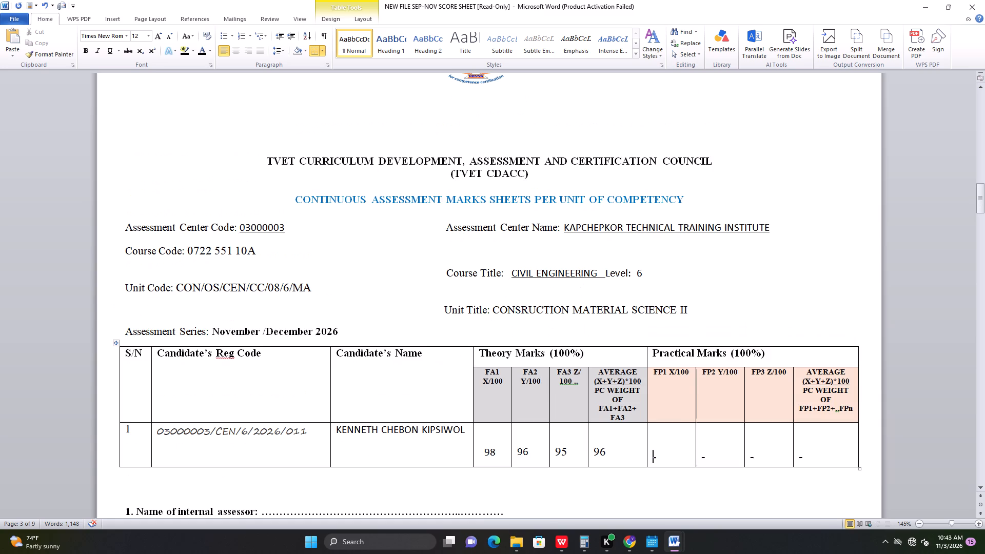
pyautogui.scroll(11, 359, 266)
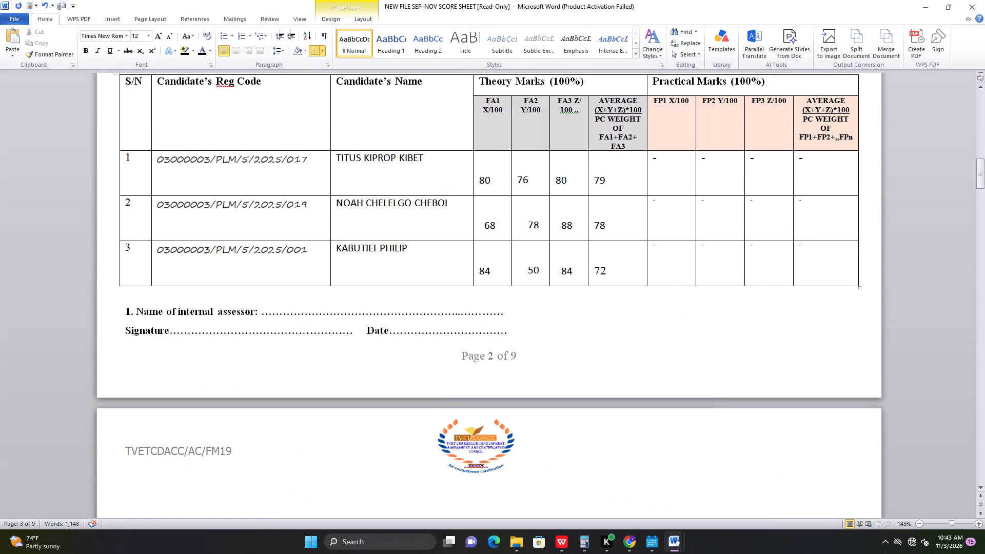
pyautogui.scroll(7, 363, 271)
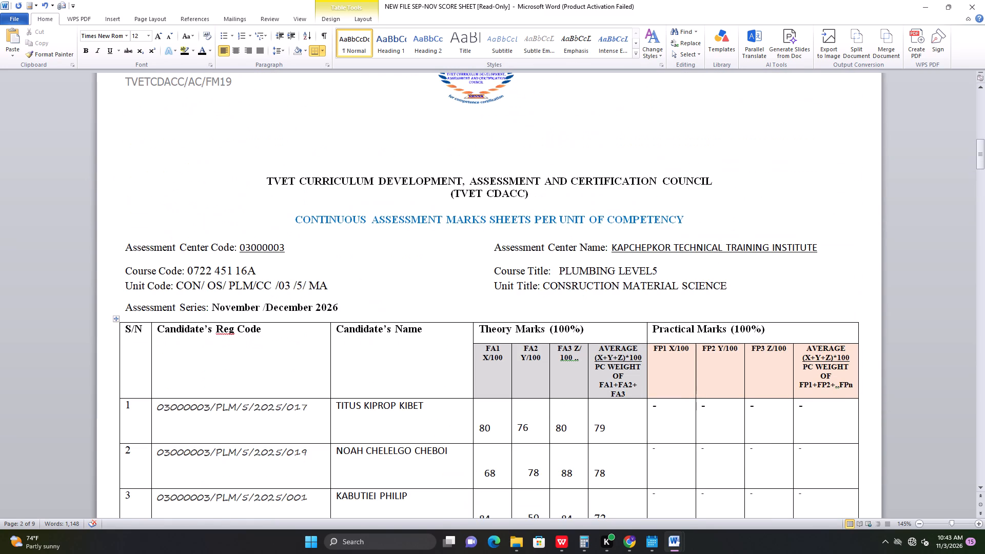
pyautogui.scroll(-2, 368, 274)
pyautogui.scroll(3, 470, 310)
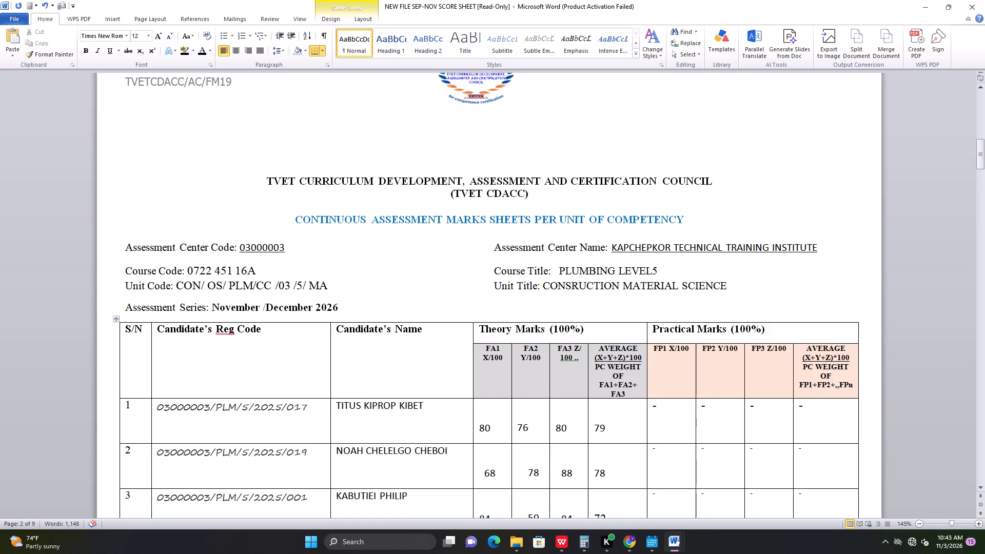
pyautogui.scroll(10, 471, 310)
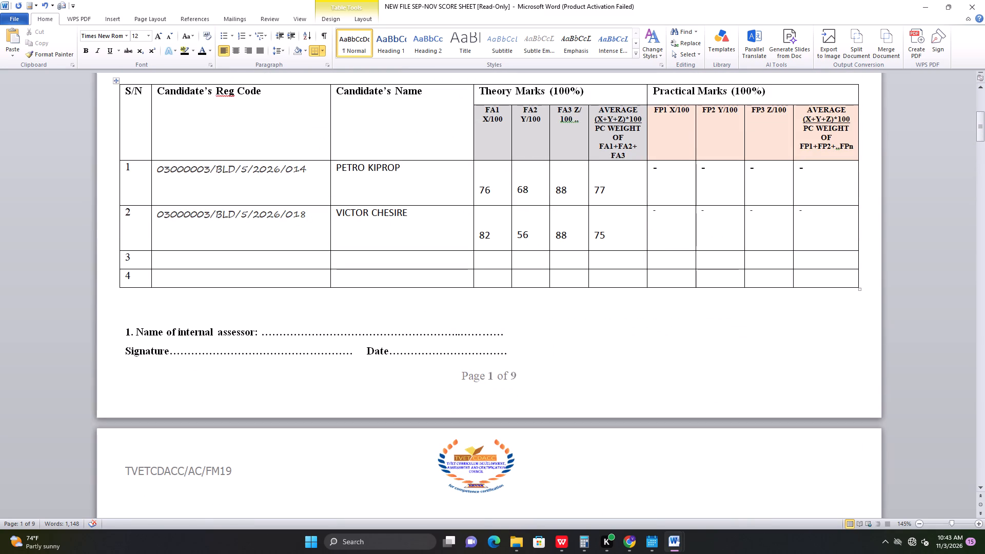
pyautogui.moveTo(295, 255); pyautogui.dragTo(347, 282)
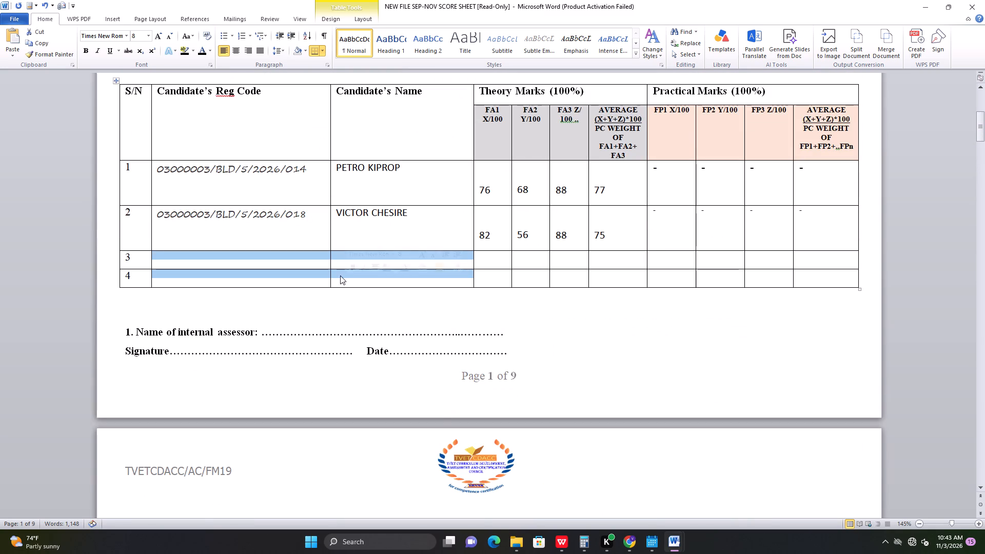
pyautogui.rightClick(344, 275)
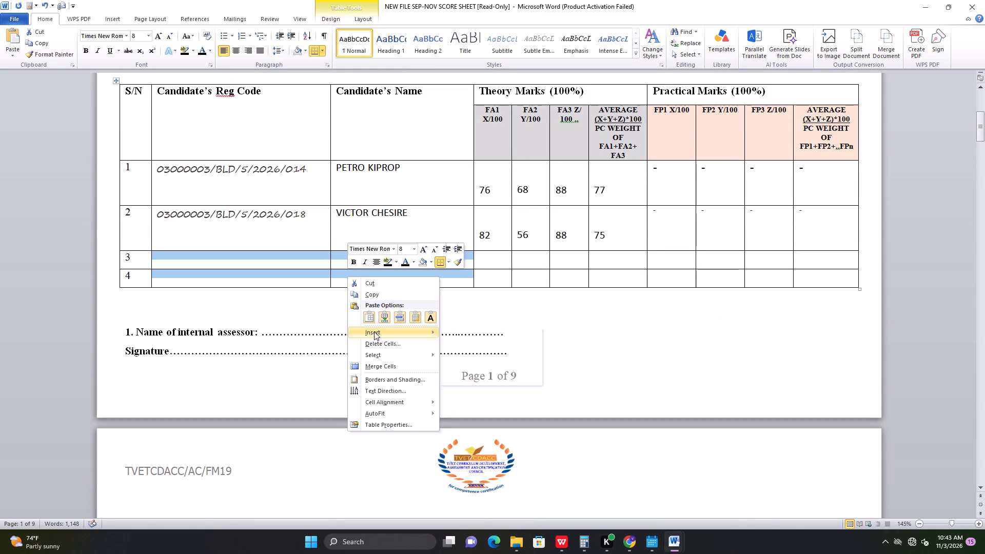
pyautogui.click(375, 343)
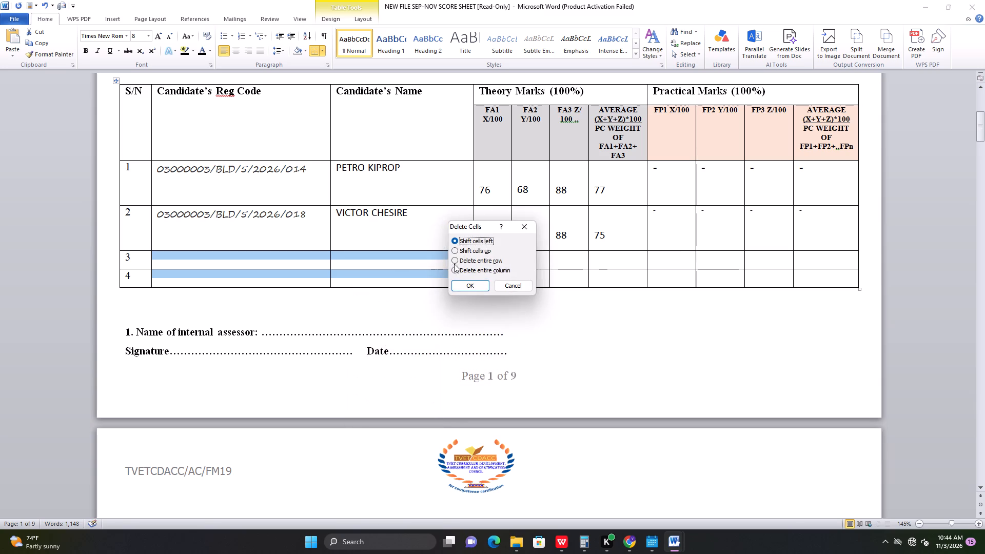
pyautogui.click(455, 261)
pyautogui.click(470, 282)
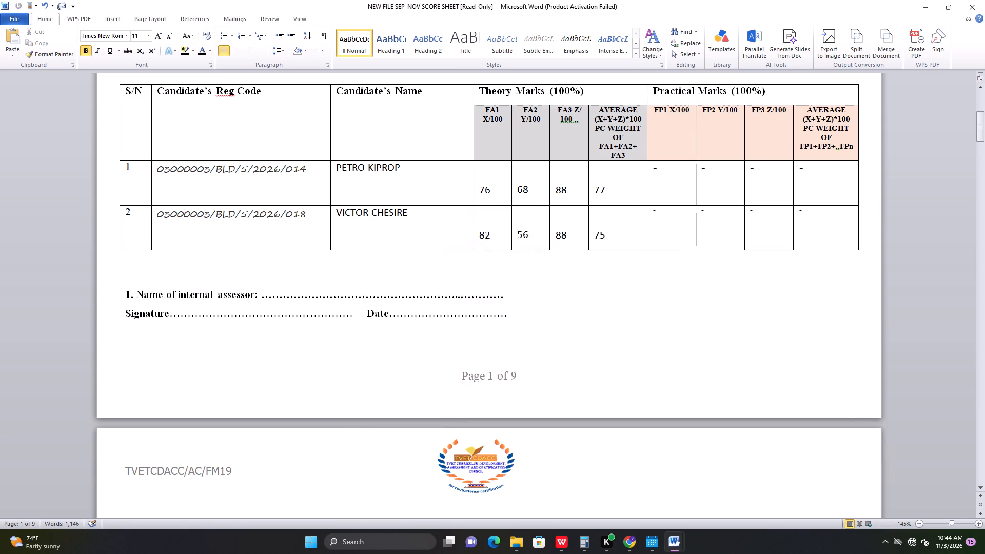
# Check the grammar flag on the unit code "CON/ OS/ BLD/CC /03 /5/ MA" on page 1.
pyautogui.scroll(10, 420, 274)
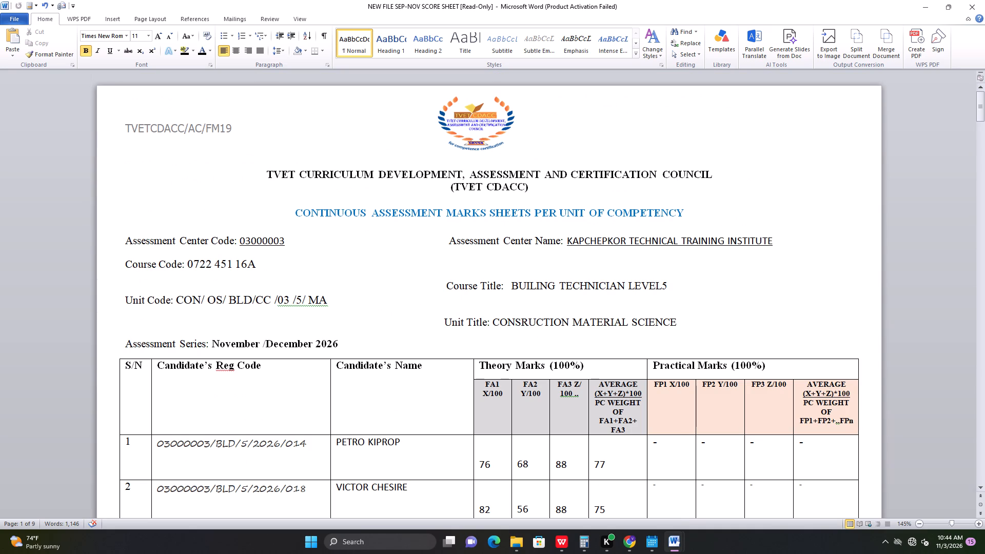
pyautogui.rightClick(314, 299)
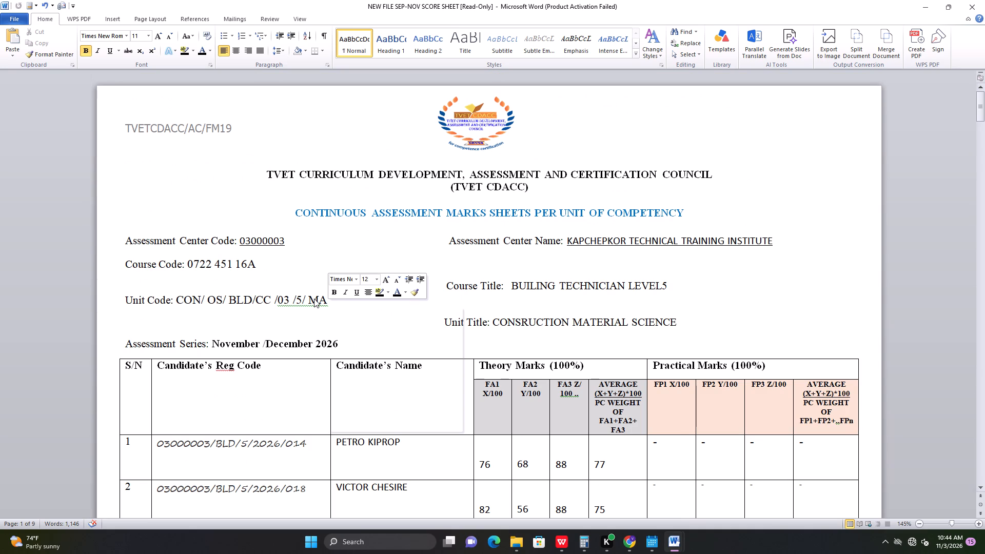
pyautogui.click(591, 345)
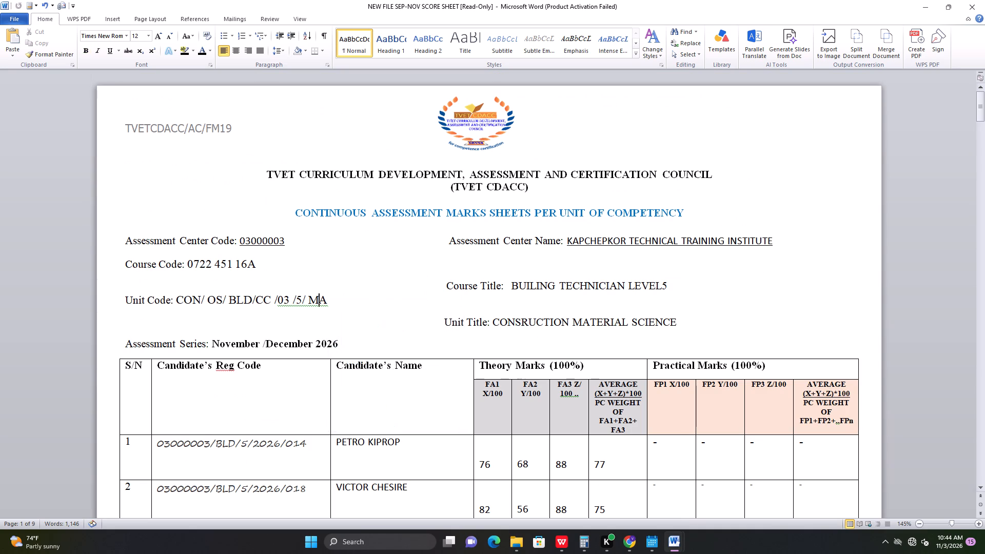
# Review the headings and marks tables from page 1 through page 3.
pyautogui.scroll(-4, 598, 340)
pyautogui.scroll(6, 600, 339)
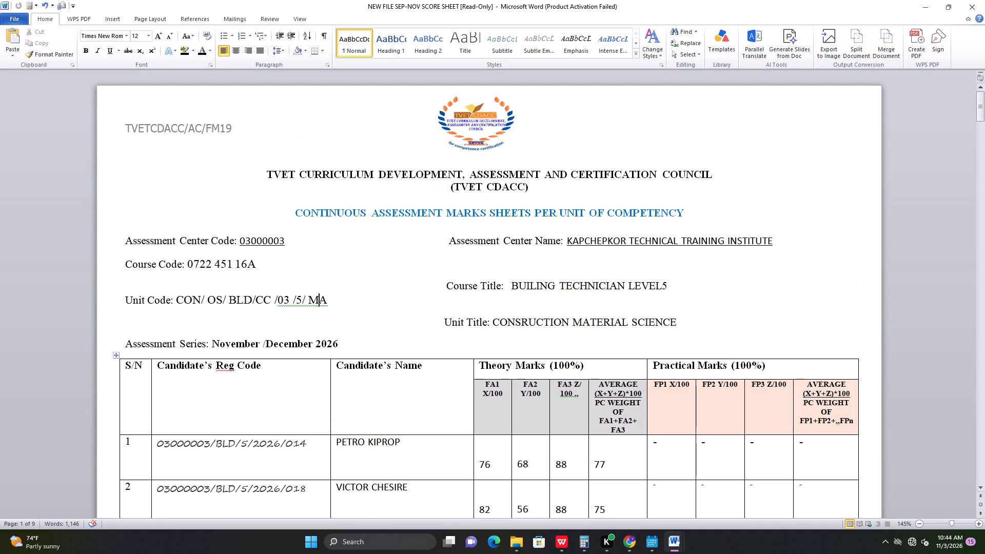
pyautogui.scroll(3, 600, 339)
pyautogui.scroll(-11, 600, 339)
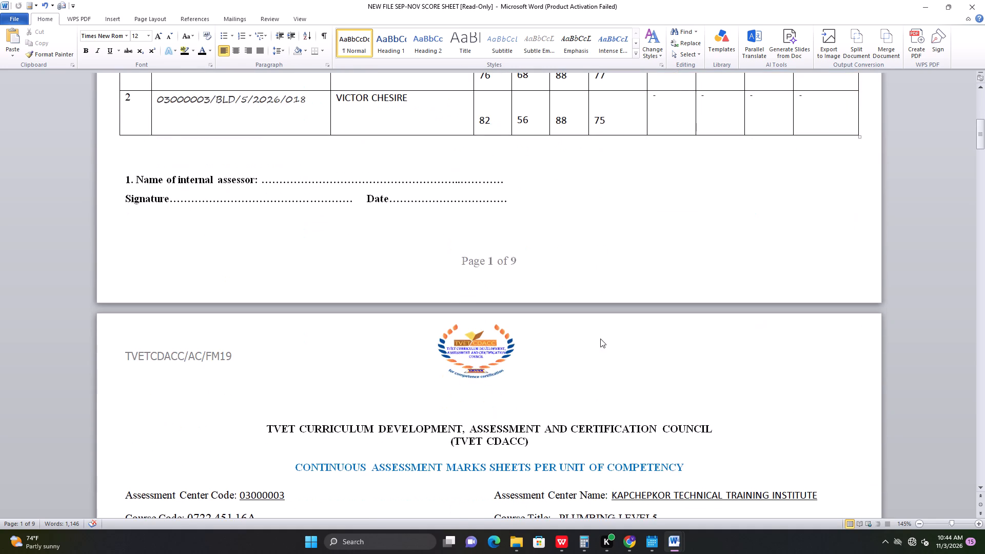
pyautogui.scroll(-10, 600, 339)
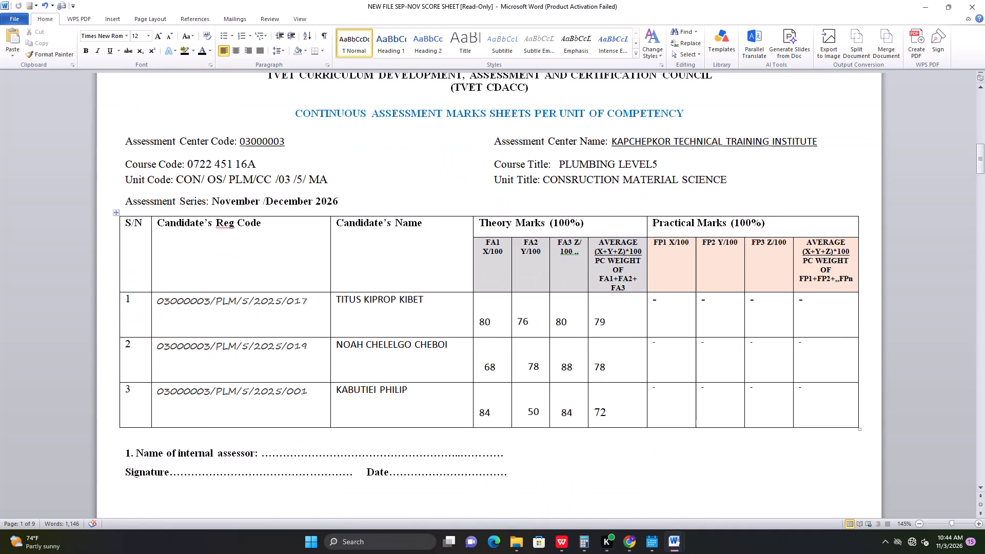
pyautogui.scroll(-18, 600, 339)
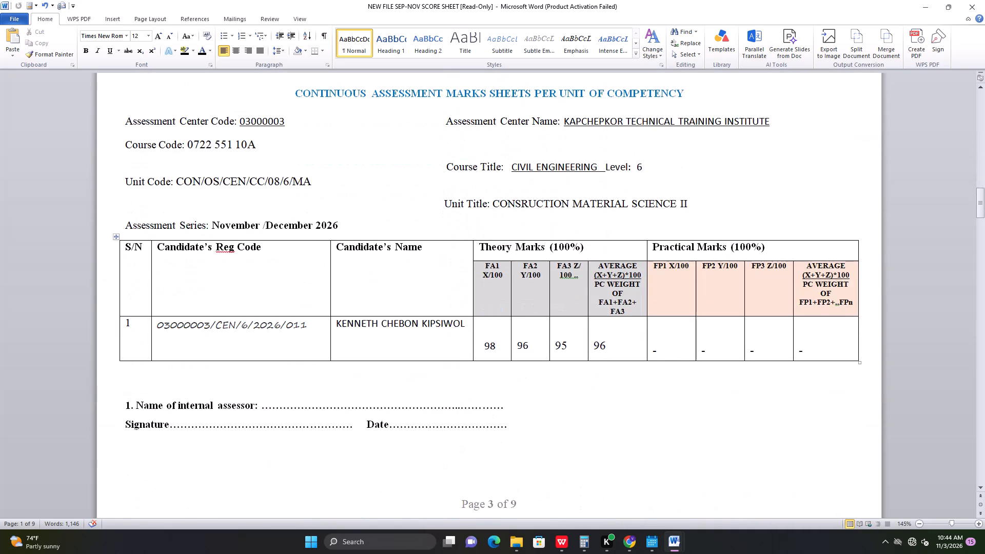
# Add two blank lines above the council heading at the foot of page 5 to move it onto page 6.
pyautogui.scroll(-17, 603, 339)
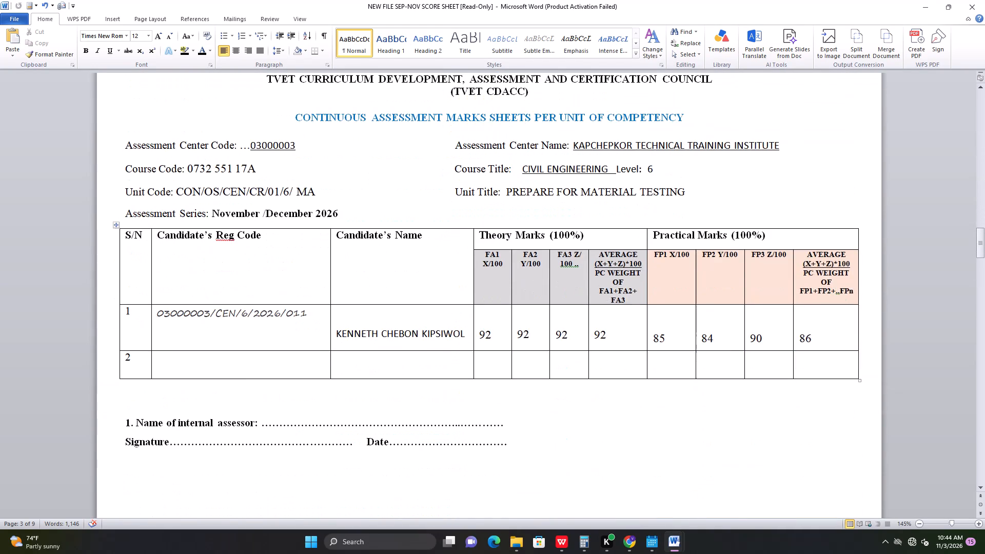
pyautogui.scroll(-11, 604, 339)
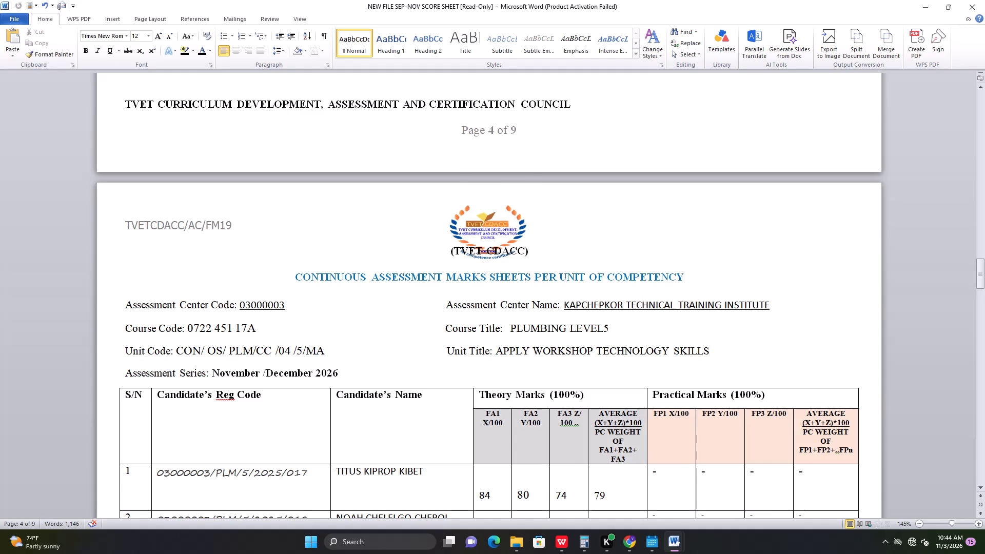
pyautogui.scroll(-5, 604, 339)
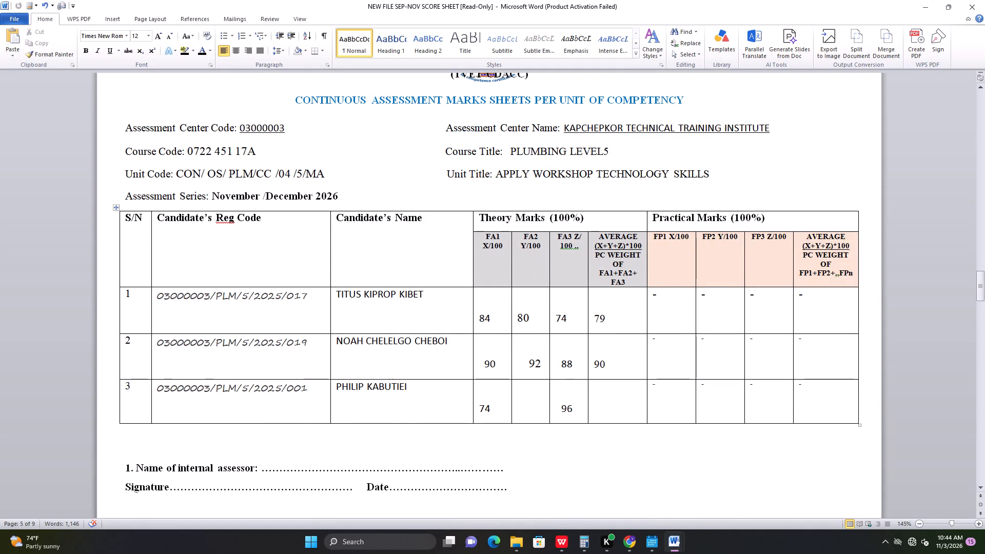
pyautogui.scroll(-9, 577, 384)
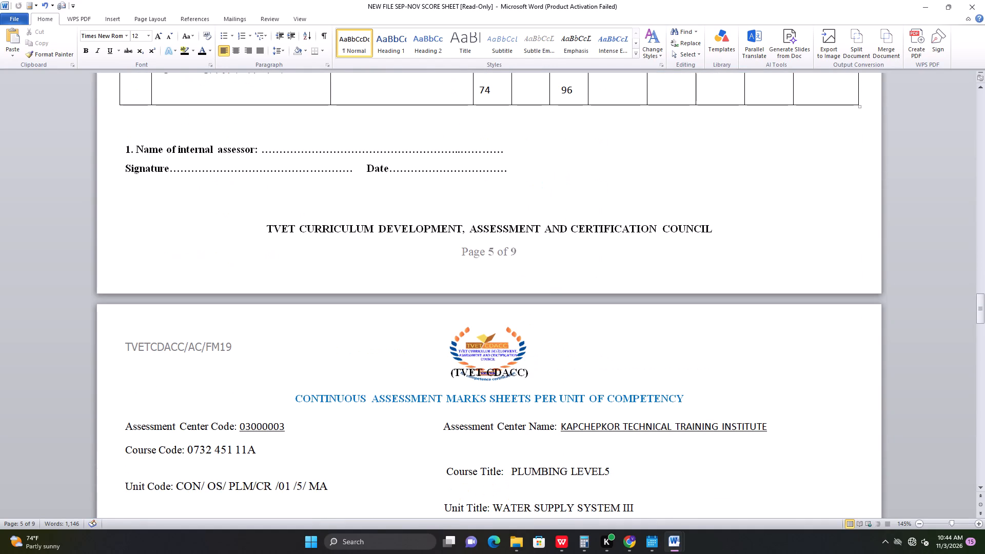
pyautogui.click(499, 197)
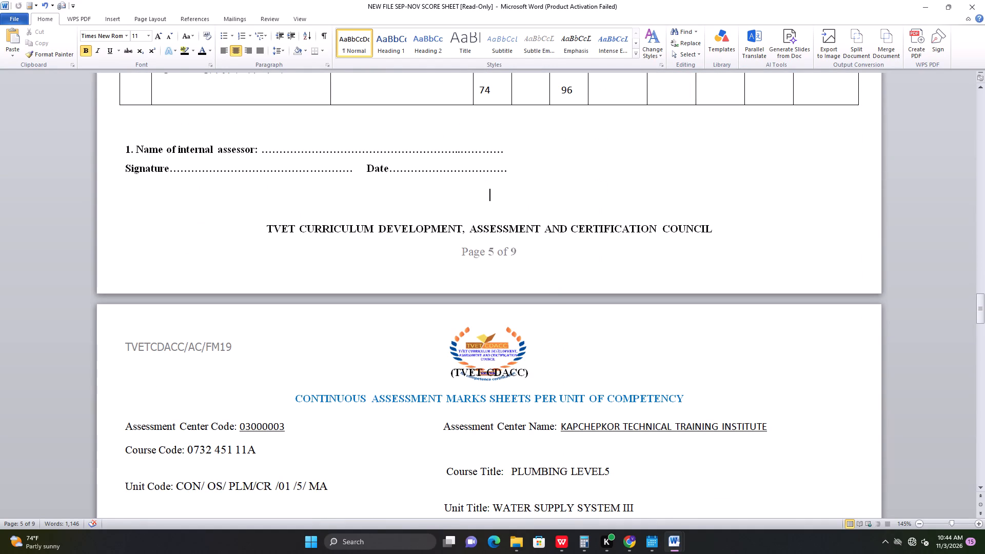
pyautogui.press('Return')
pyautogui.press('Return')
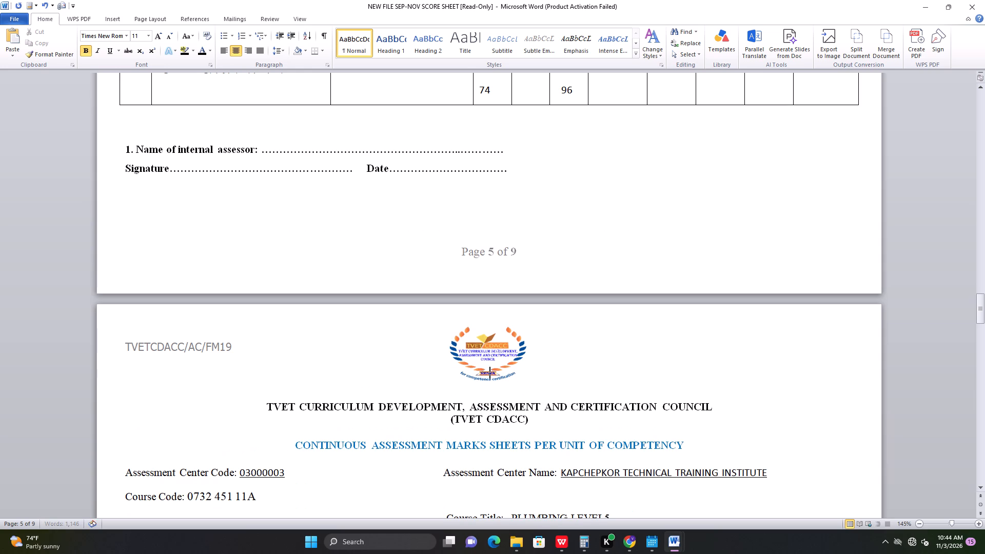
# Review the headings, marks tables and signature lines from page 6 through page 9, and back to page 5.
pyautogui.scroll(-14, 508, 194)
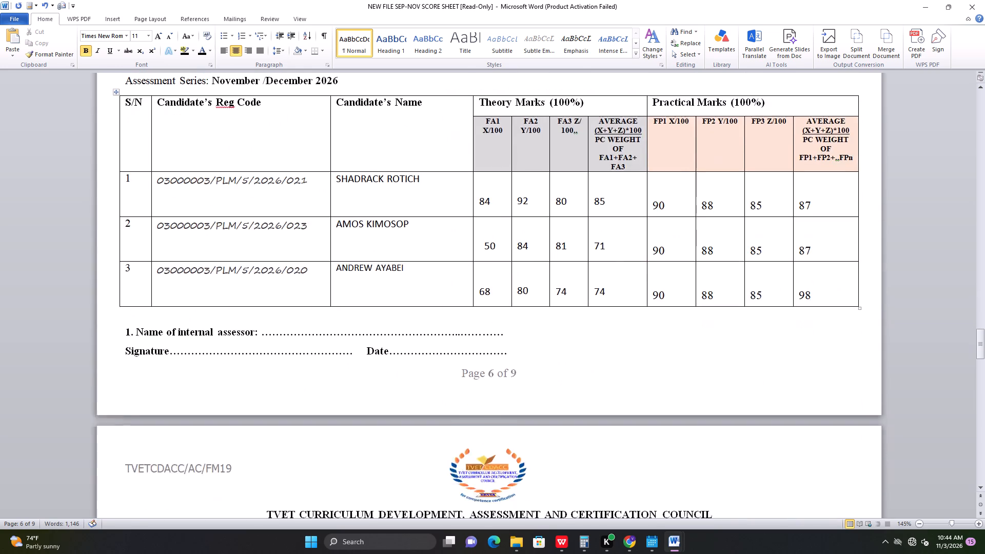
pyautogui.scroll(-9, 524, 235)
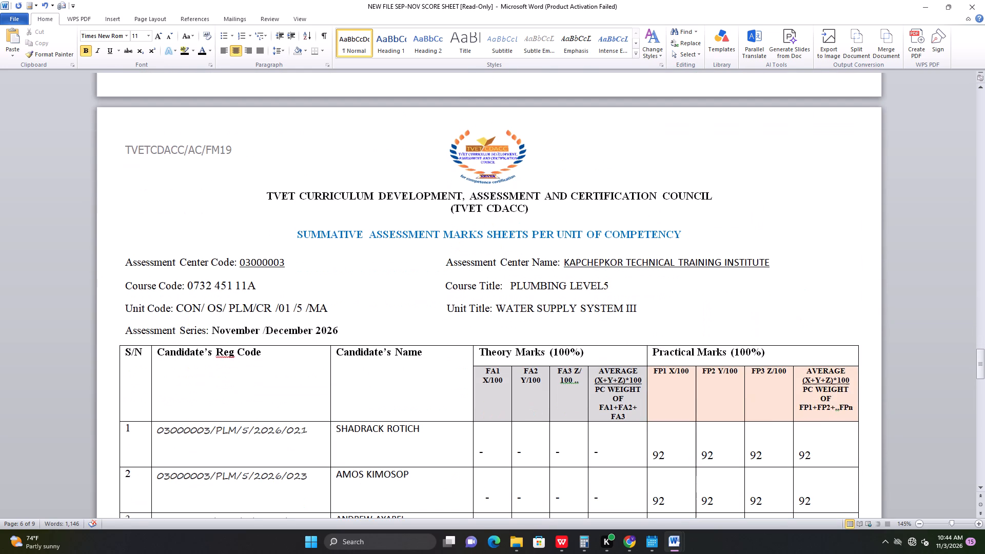
pyautogui.scroll(-3, 527, 240)
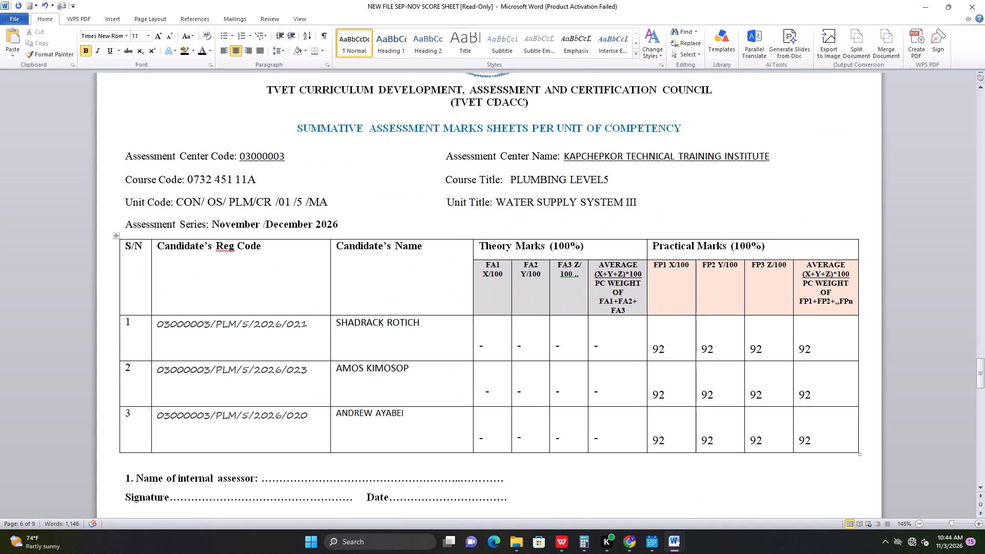
pyautogui.scroll(-2, 534, 239)
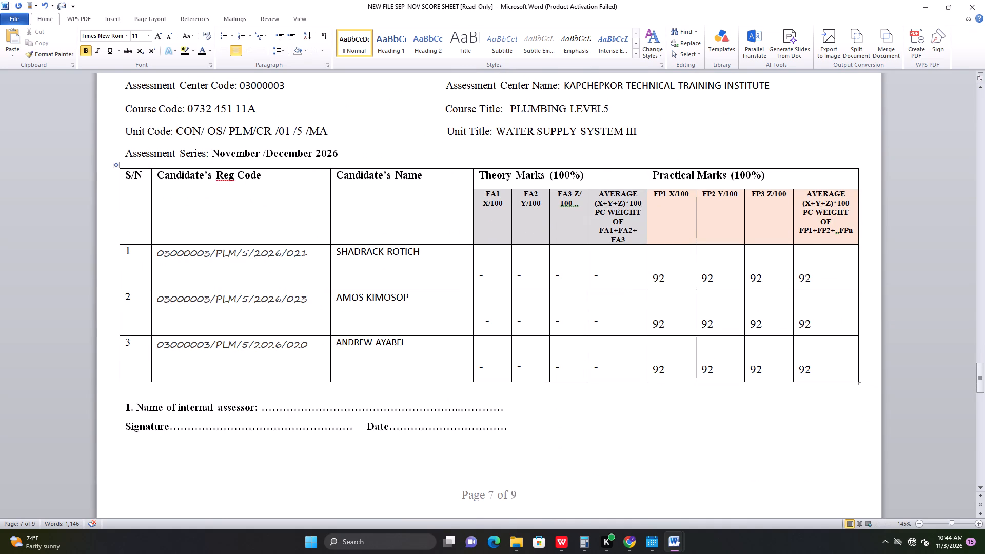
pyautogui.scroll(10, 588, 284)
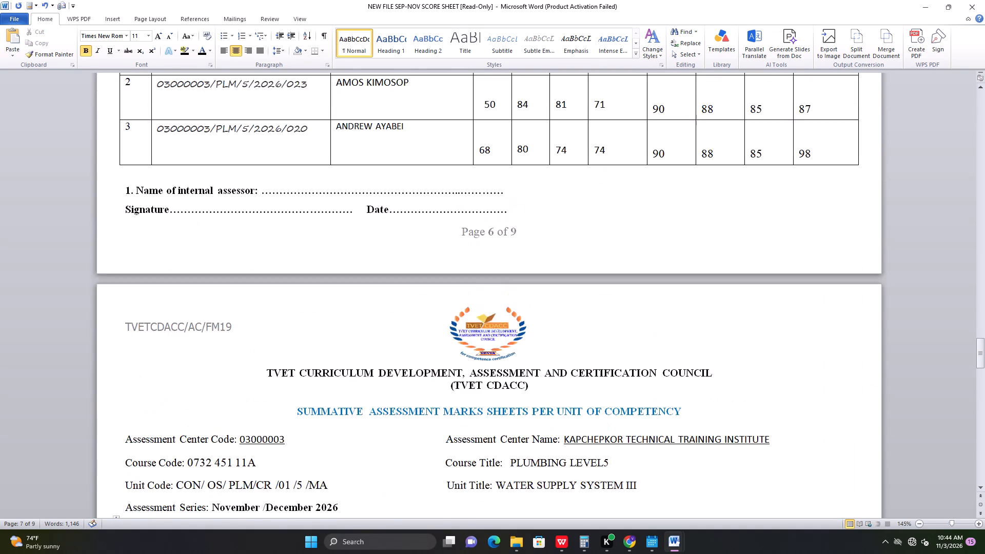
pyautogui.scroll(1, 590, 282)
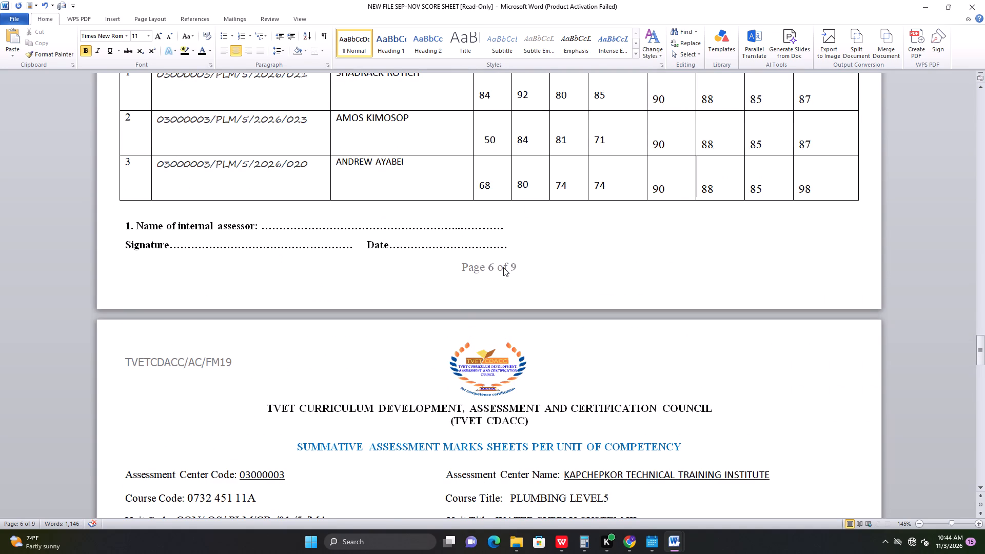
pyautogui.scroll(-10, 503, 267)
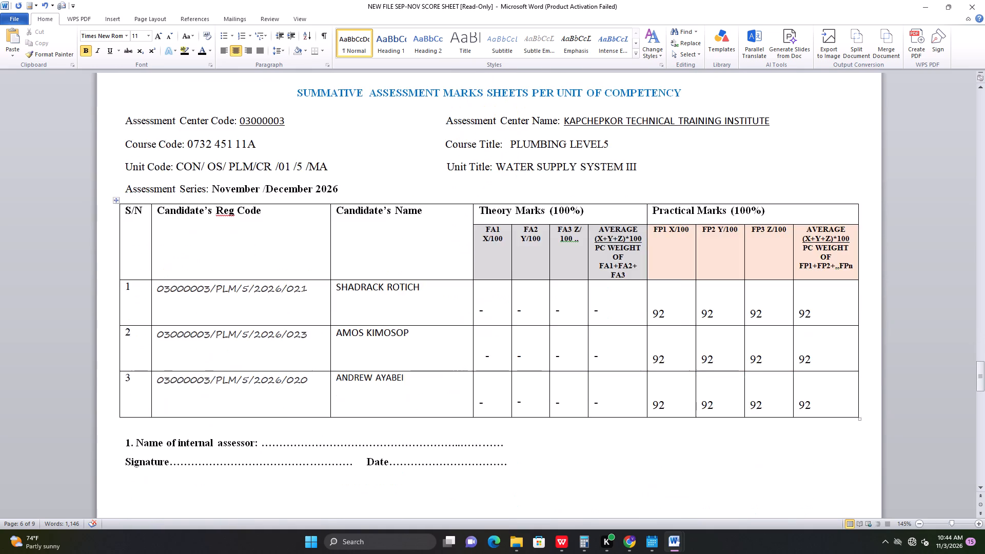
pyautogui.scroll(-13, 505, 267)
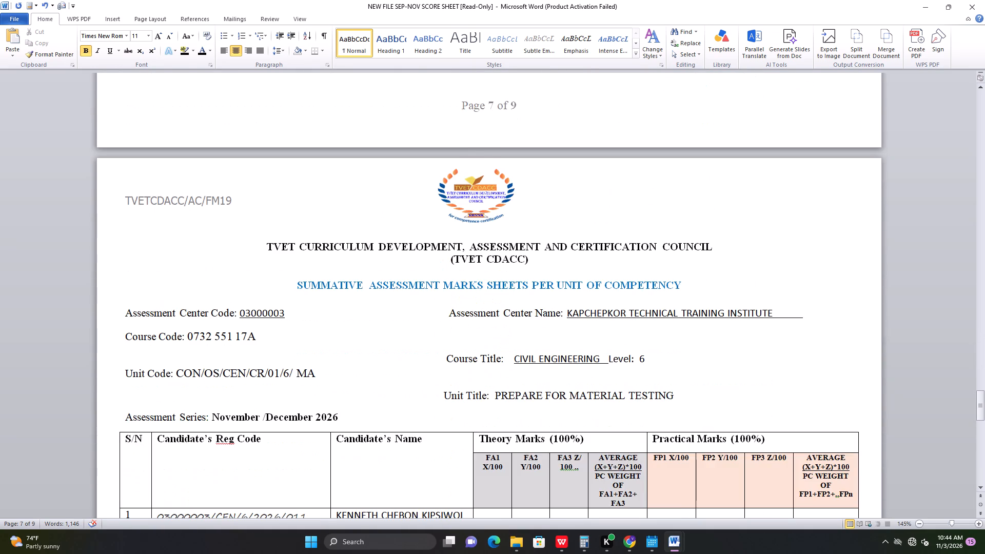
pyautogui.scroll(-8, 523, 263)
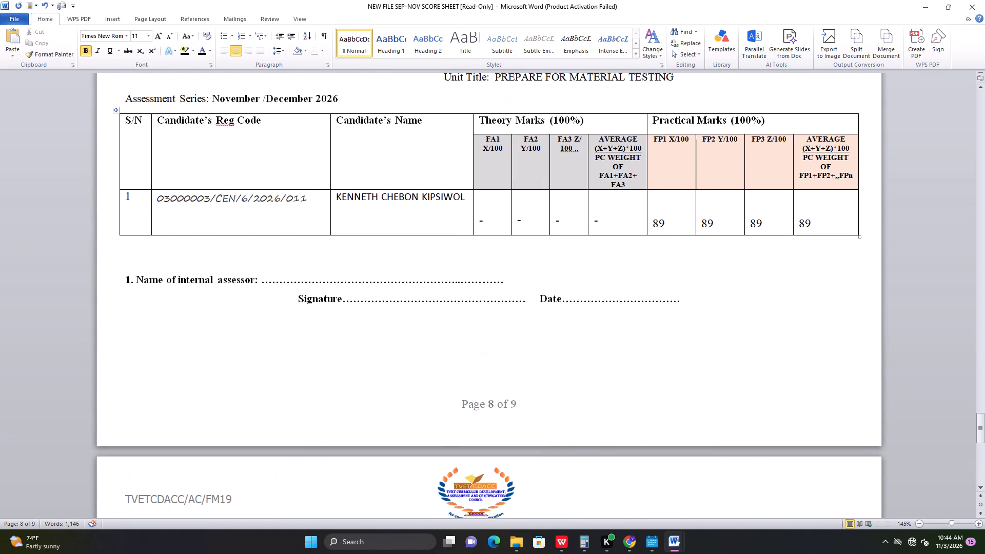
pyautogui.scroll(-13, 523, 264)
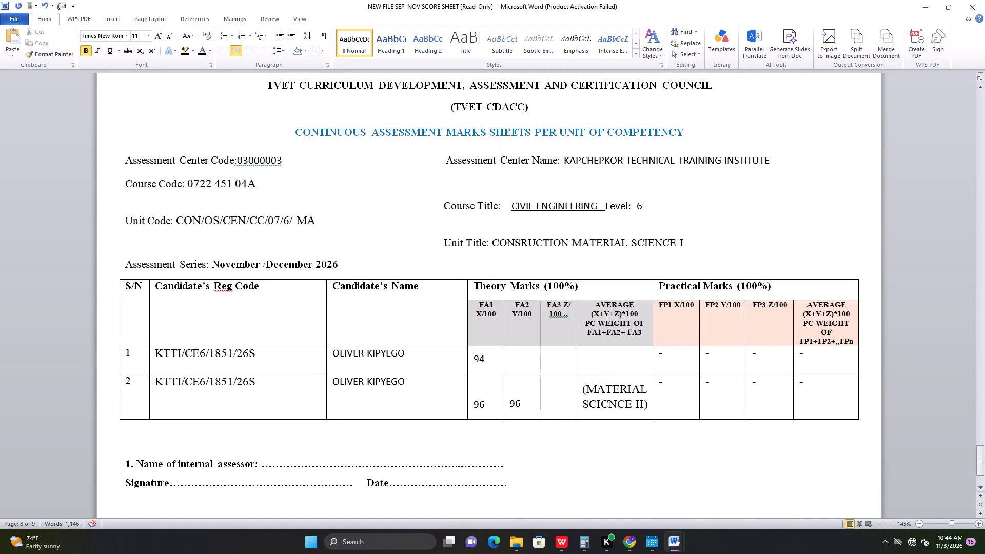
pyautogui.scroll(-3, 523, 264)
pyautogui.scroll(8, 523, 264)
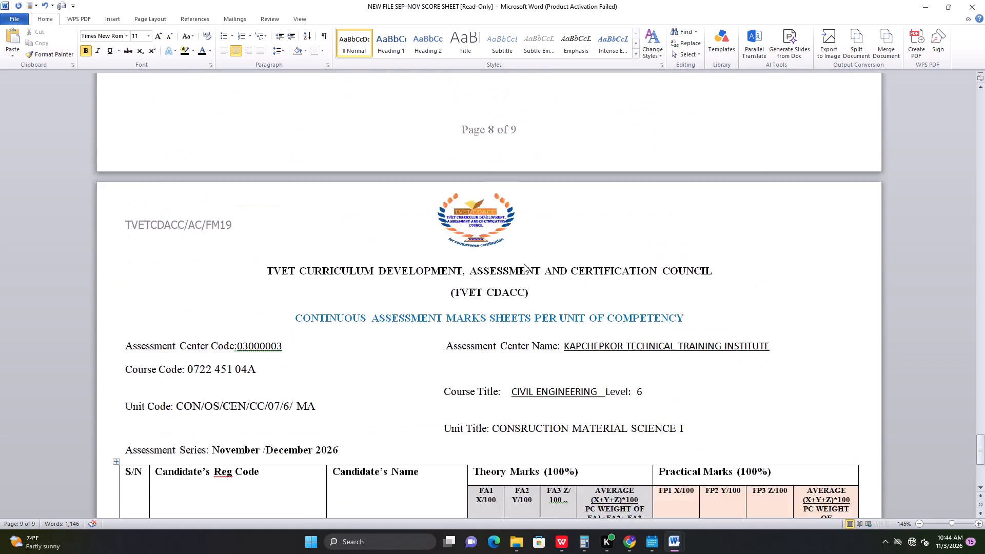
pyautogui.scroll(19, 524, 264)
pyautogui.scroll(4, 529, 258)
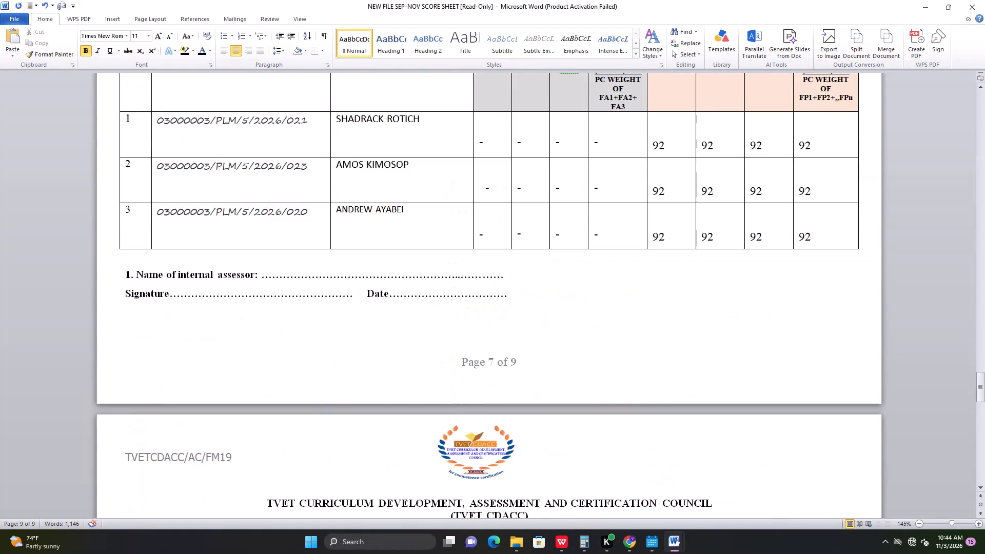
pyautogui.scroll(18, 529, 258)
pyautogui.scroll(4, 556, 249)
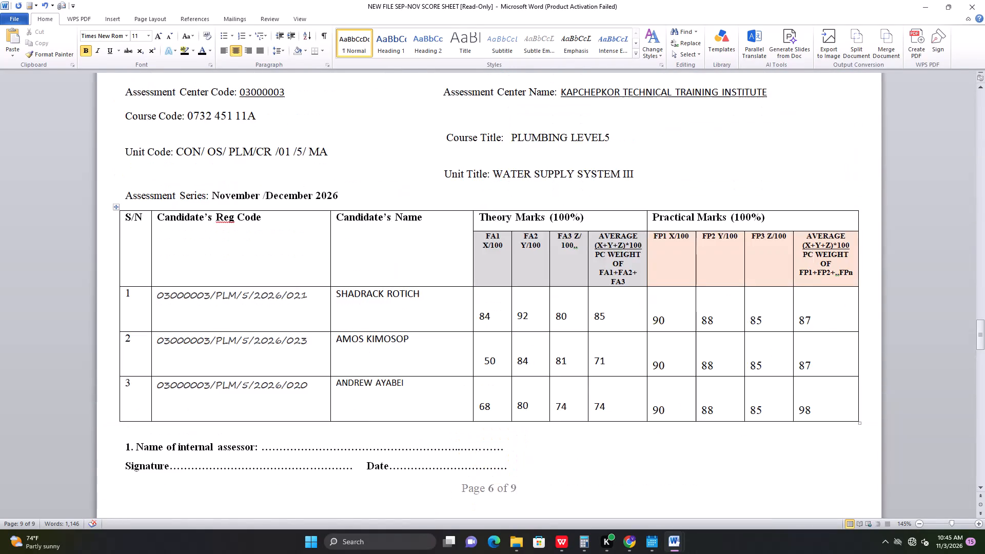
pyautogui.scroll(20, 556, 249)
pyautogui.scroll(1, 556, 249)
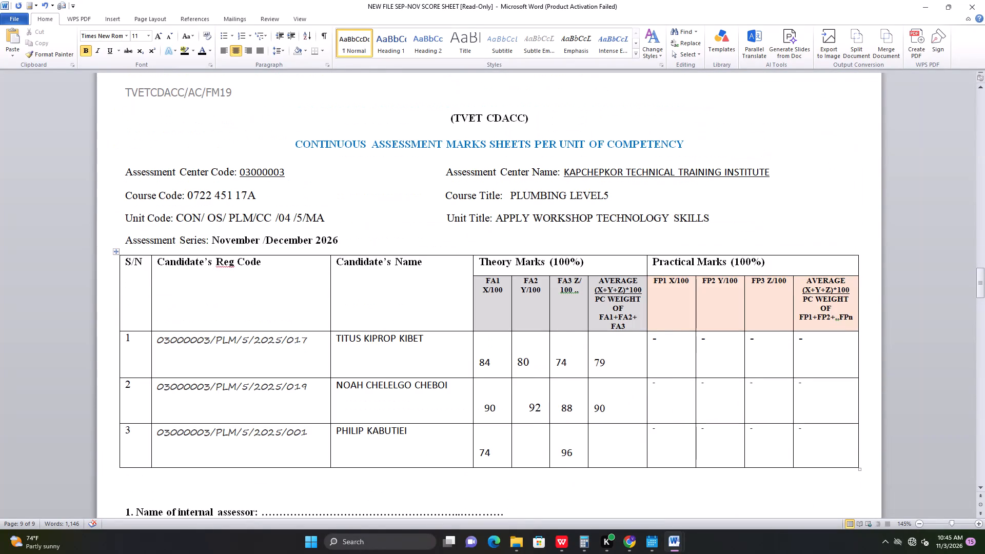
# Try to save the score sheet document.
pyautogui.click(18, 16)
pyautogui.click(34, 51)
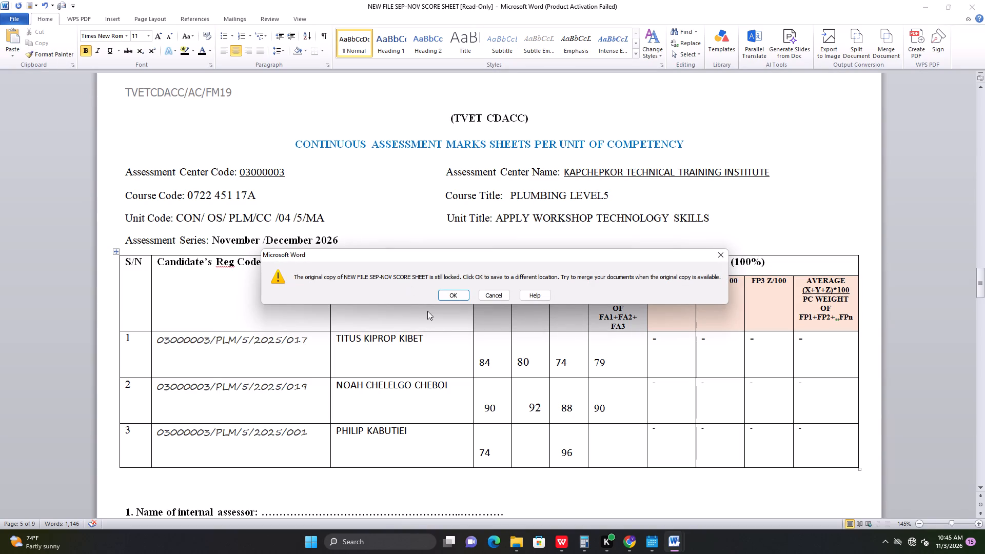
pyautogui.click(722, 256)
# Review the score sheets again from page 1 through page 8, checking headings, page breaks, marks and signature lines.
pyautogui.scroll(6, 545, 338)
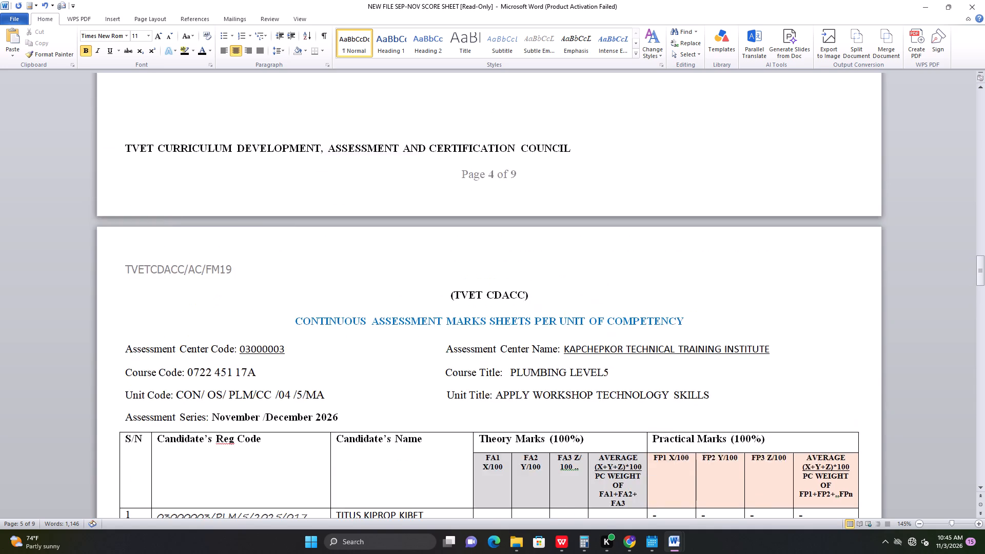
pyautogui.scroll(6, 530, 341)
pyautogui.scroll(20, 514, 340)
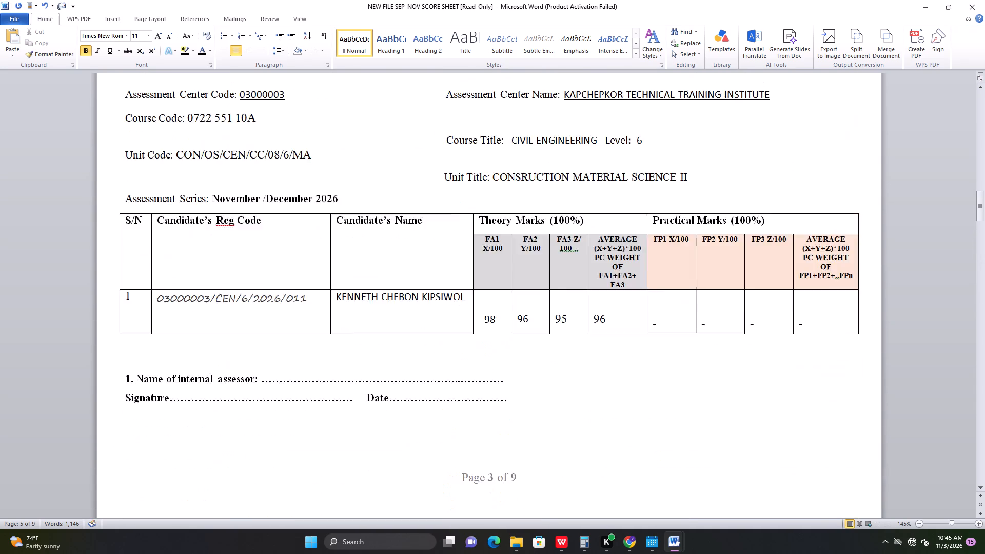
pyautogui.scroll(20, 501, 340)
pyautogui.scroll(15, 501, 340)
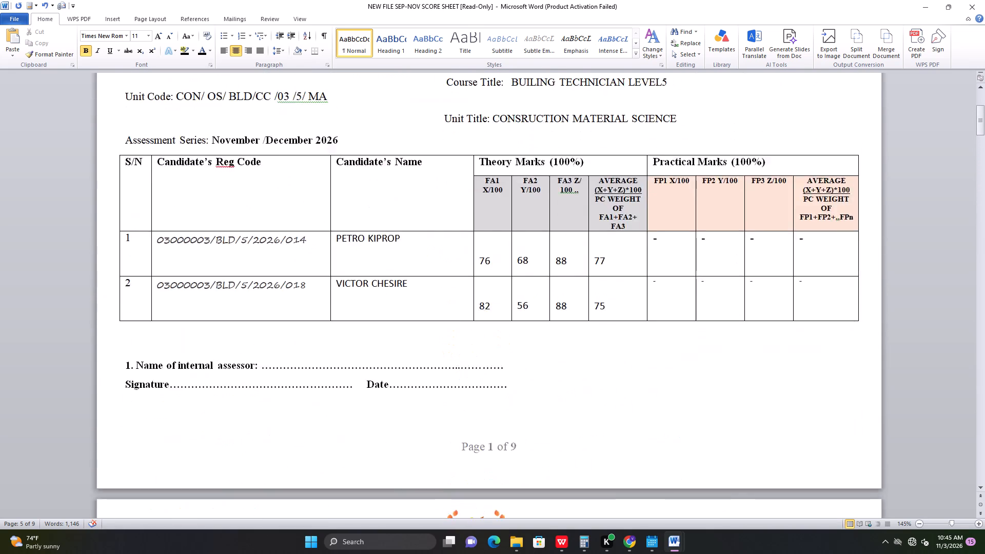
pyautogui.scroll(14, 498, 339)
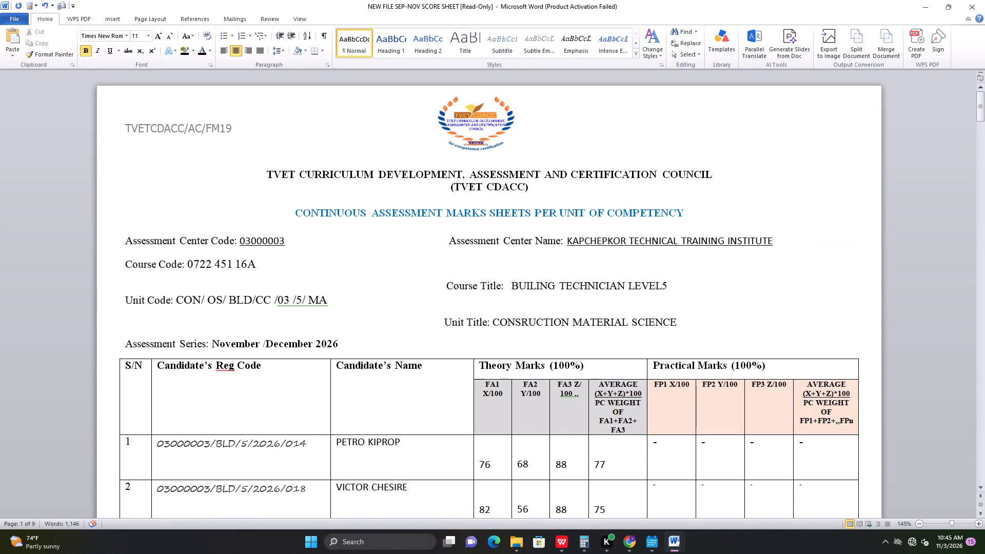
pyautogui.scroll(-20, 516, 264)
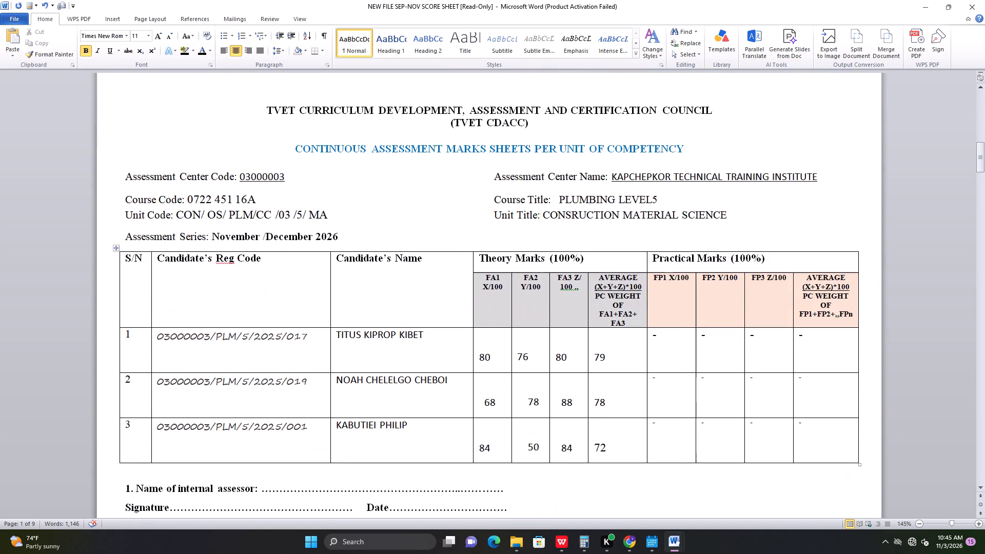
pyautogui.scroll(-16, 524, 270)
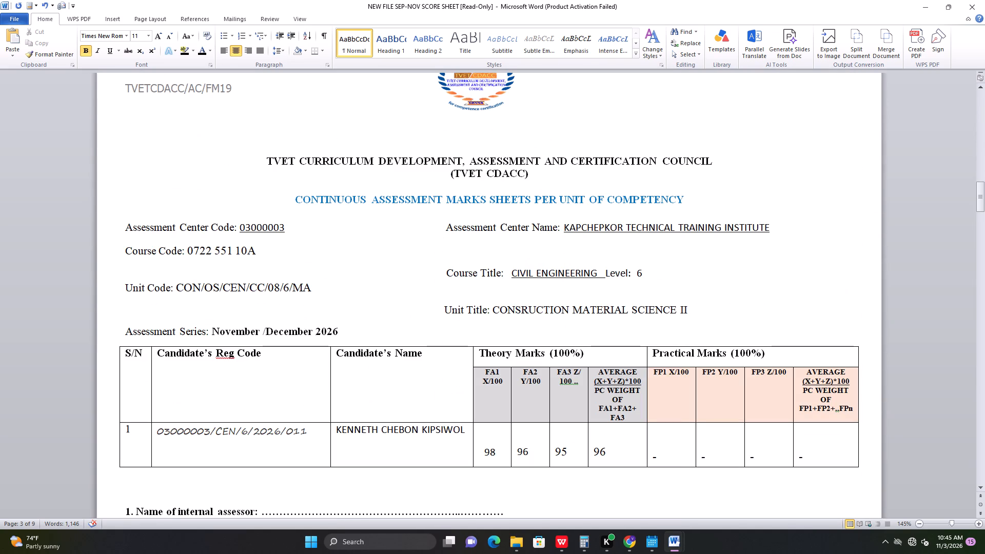
pyautogui.scroll(-16, 525, 281)
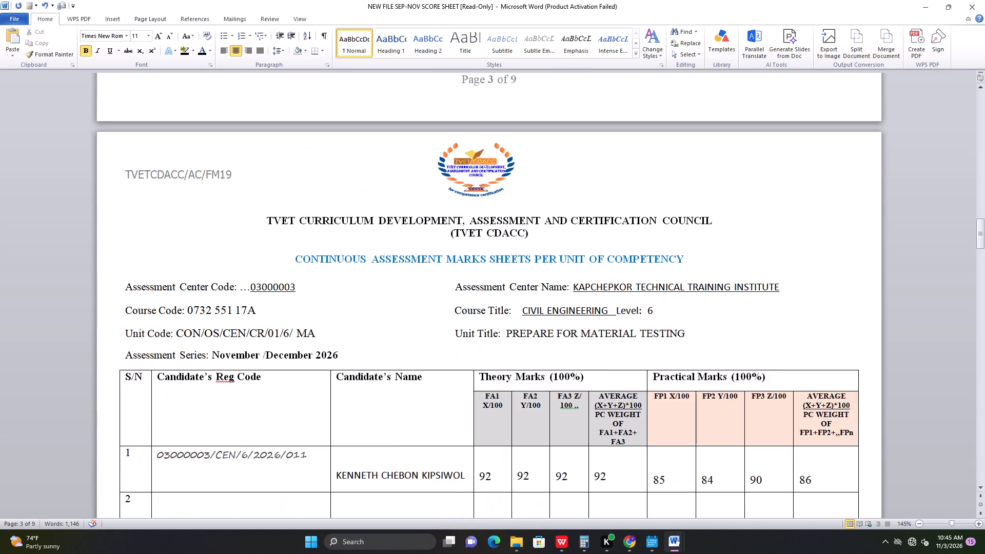
pyautogui.scroll(-18, 526, 281)
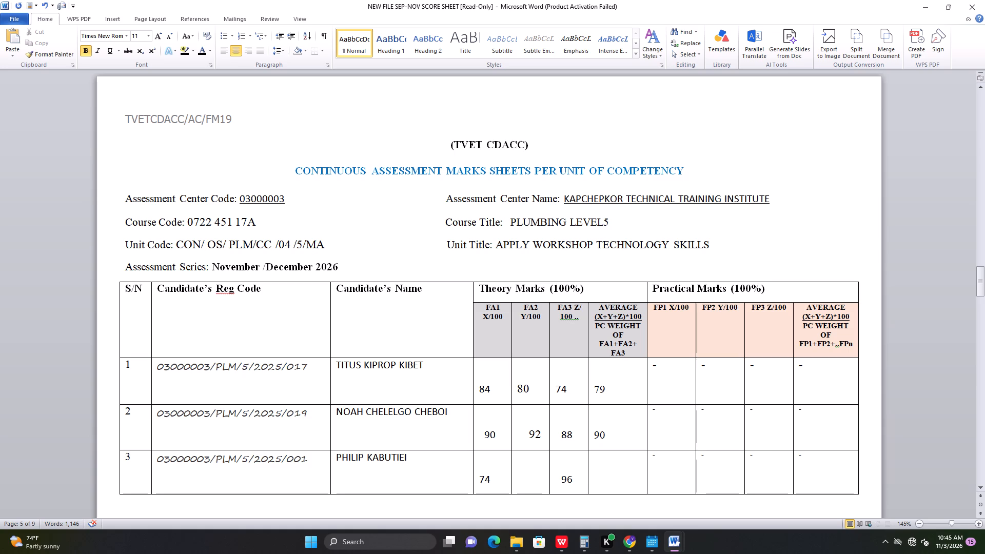
pyautogui.scroll(-3, 550, 210)
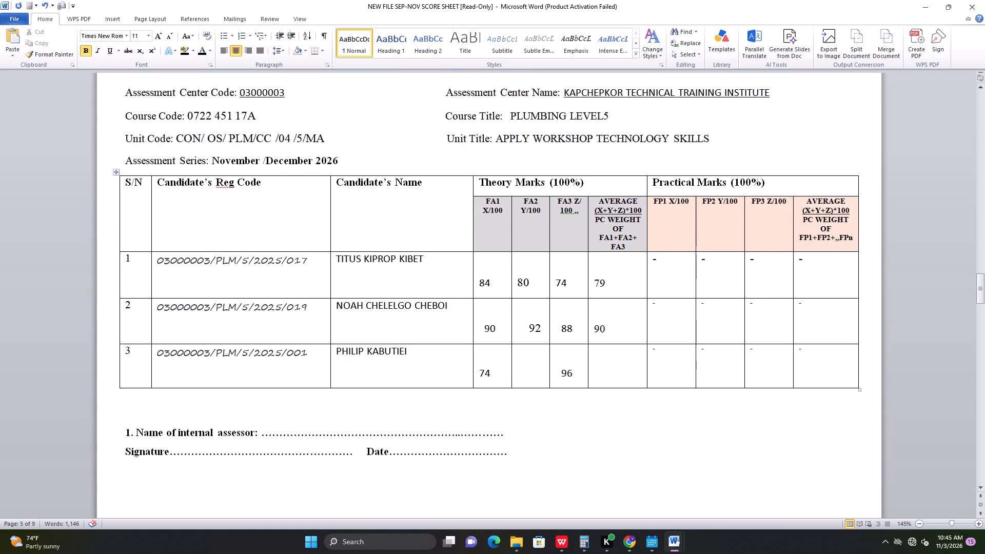
pyautogui.scroll(-10, 547, 211)
pyautogui.scroll(1, 540, 211)
pyautogui.scroll(-4, 540, 211)
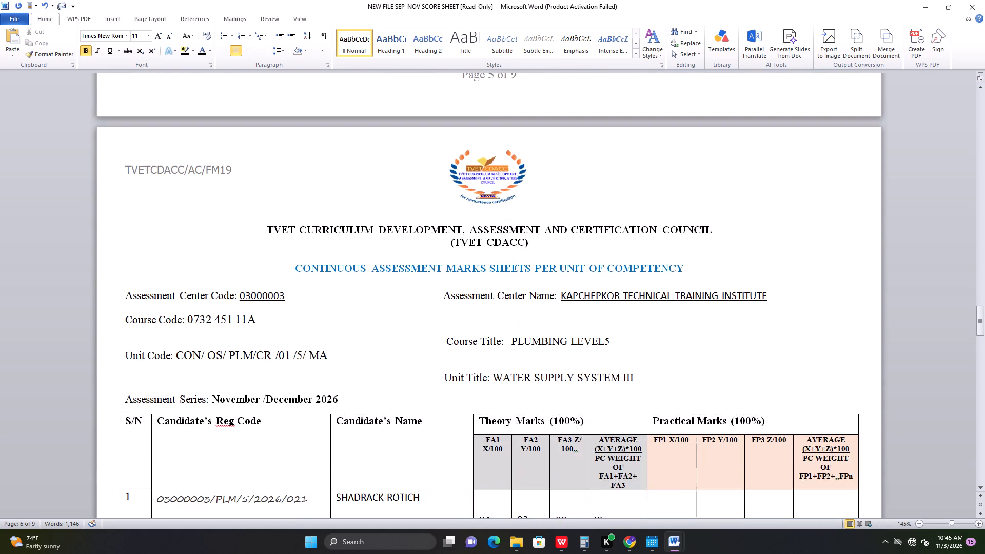
pyautogui.scroll(-13, 540, 211)
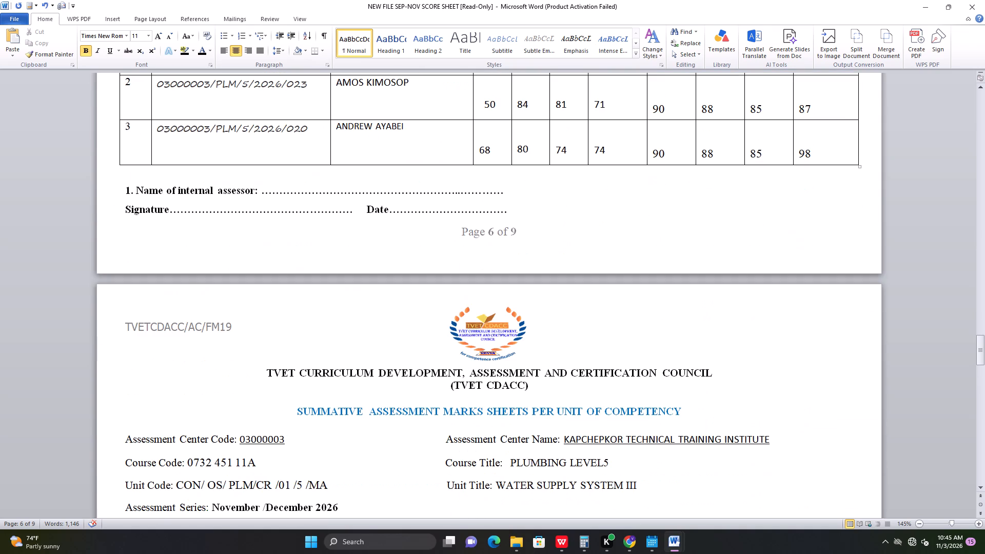
pyautogui.scroll(-14, 554, 220)
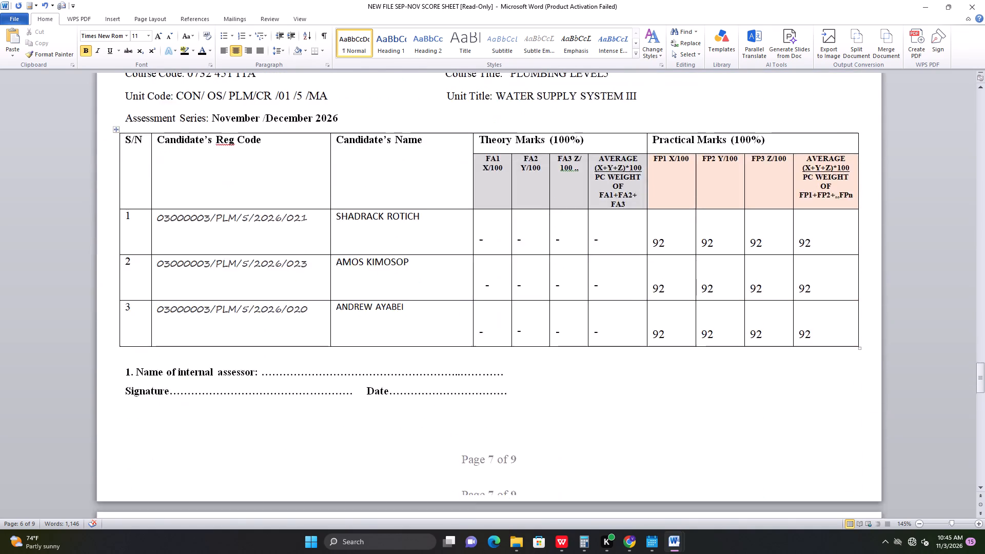
pyautogui.scroll(-16, 531, 269)
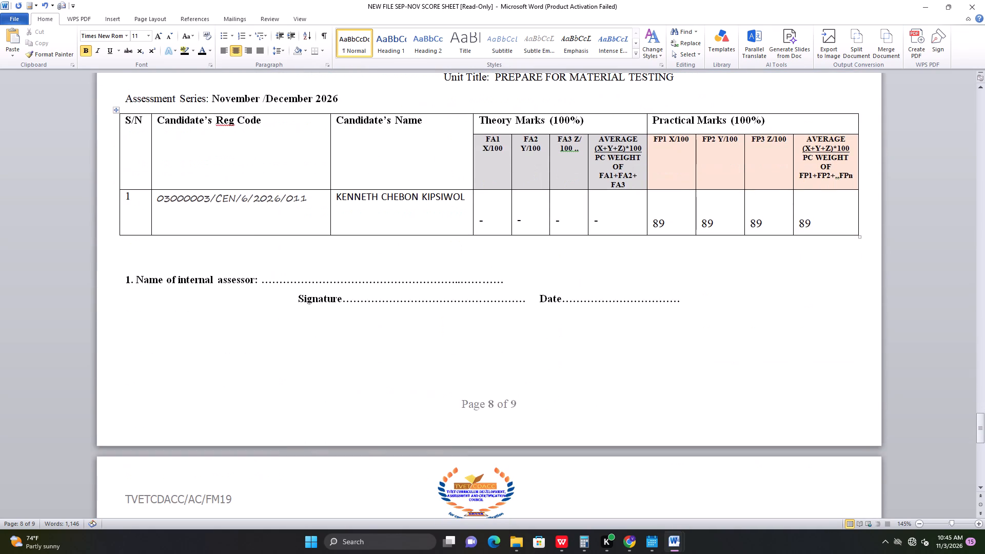
# Copy the score sheets from the signature lines at the end of page 7 back to the logo on page 1.
pyautogui.scroll(15, 521, 270)
pyautogui.scroll(9, 520, 266)
pyautogui.scroll(-8, 517, 261)
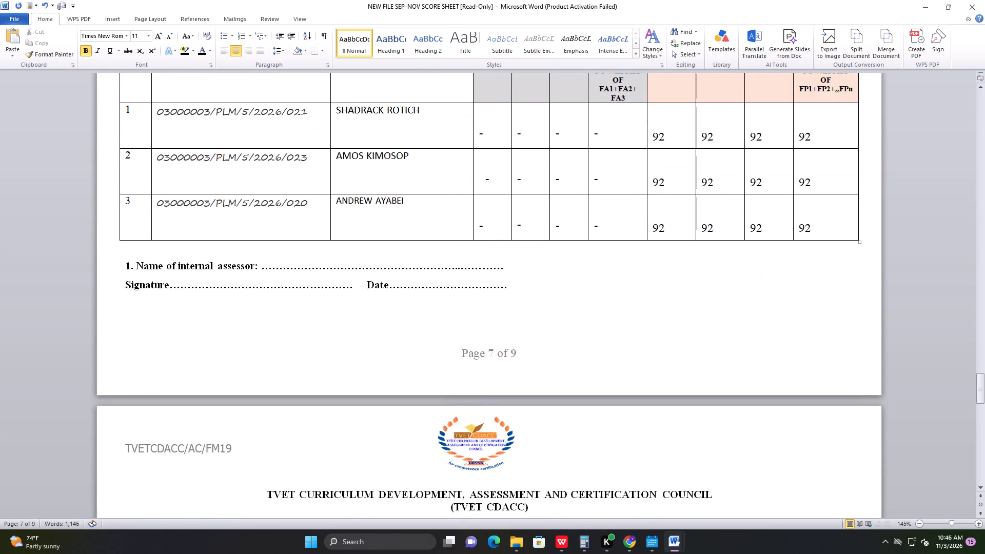
pyautogui.moveTo(542, 314); pyautogui.dragTo(441, 203)
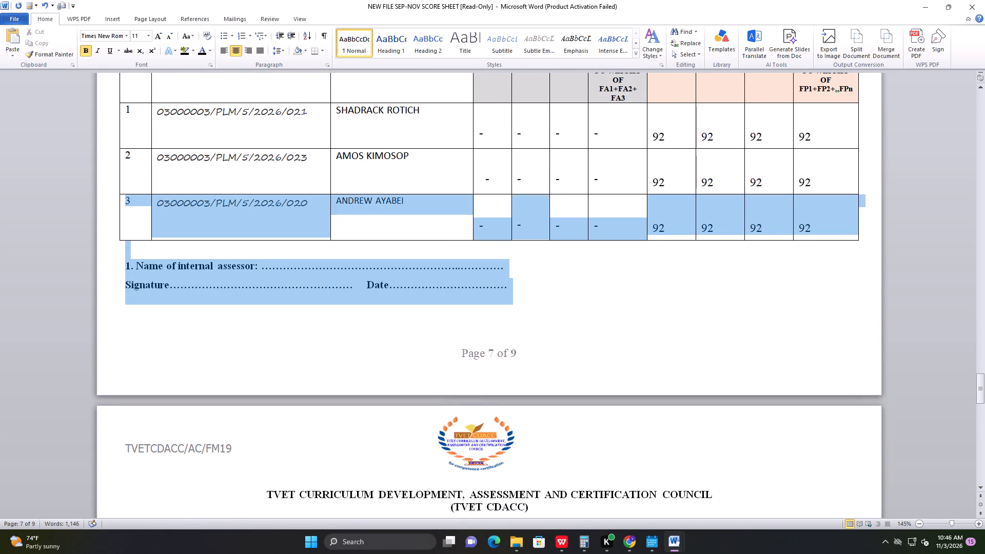
pyautogui.moveTo(441, 203); pyautogui.dragTo(399, 26)
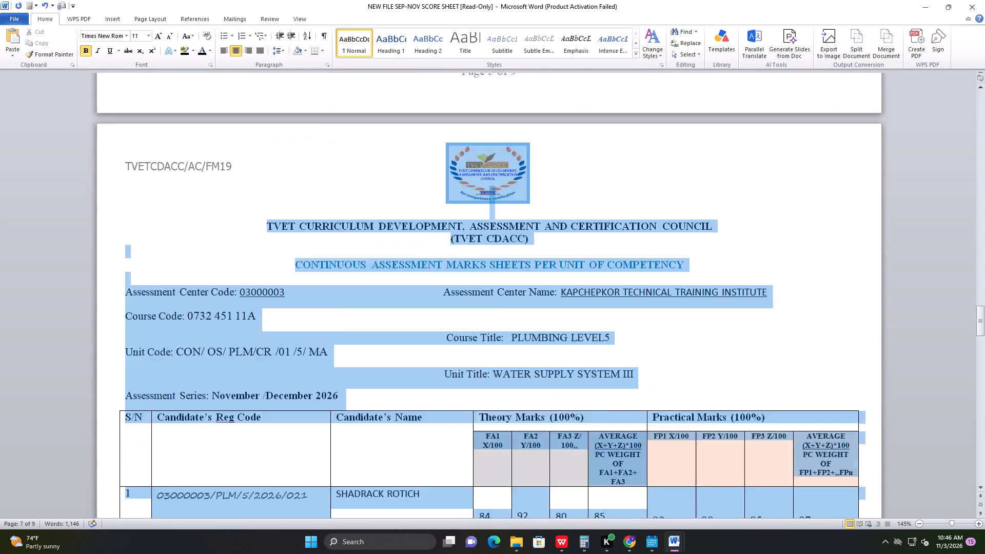
pyautogui.moveTo(399, 26); pyautogui.dragTo(399, 25)
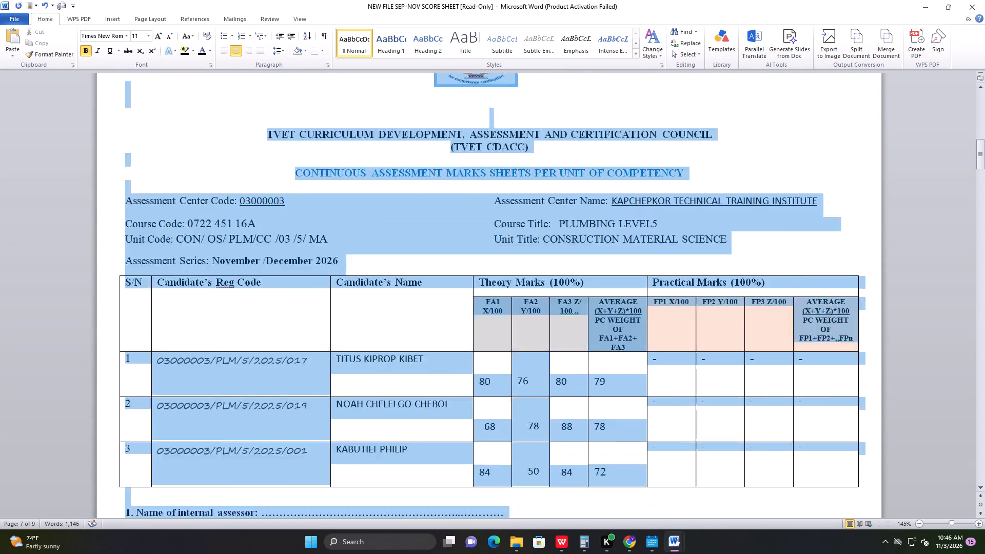
pyautogui.moveTo(399, 25); pyautogui.dragTo(399, 24)
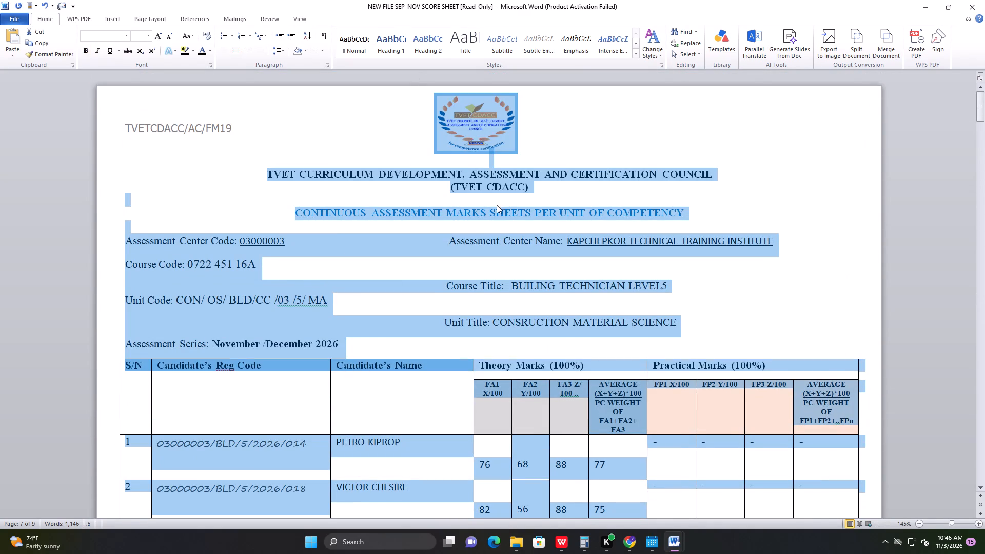
pyautogui.hotkey('ctrl', 'c')
# Create a new blank document.
pyautogui.click(14, 15)
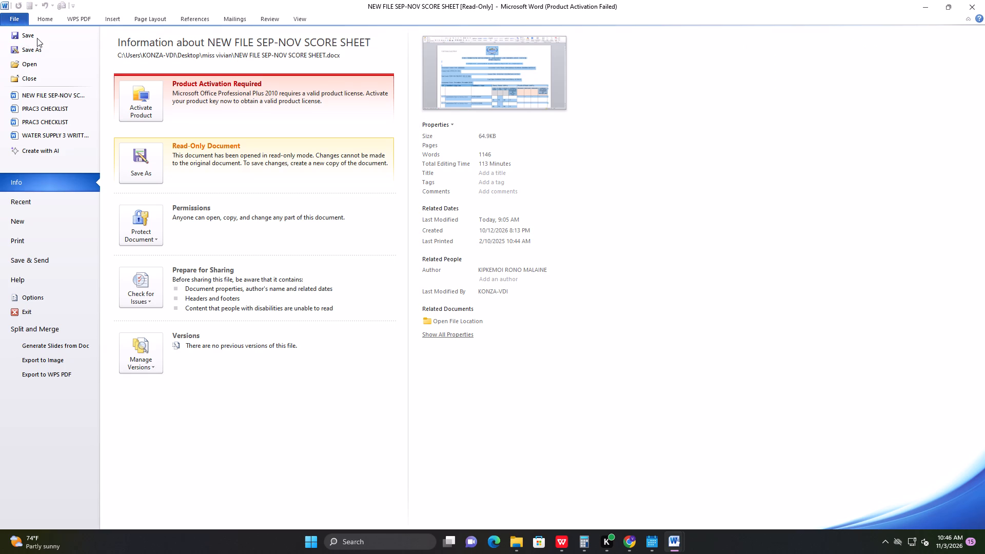
pyautogui.click(25, 225)
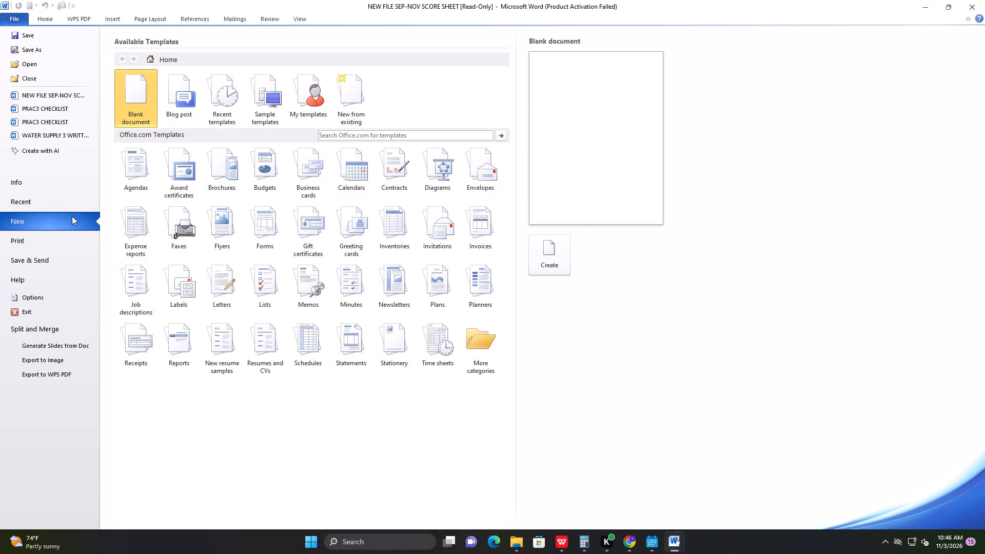
pyautogui.click(546, 245)
# Paste the copied score sheets into the blank document, keeping the source formatting.
pyautogui.rightClick(361, 191)
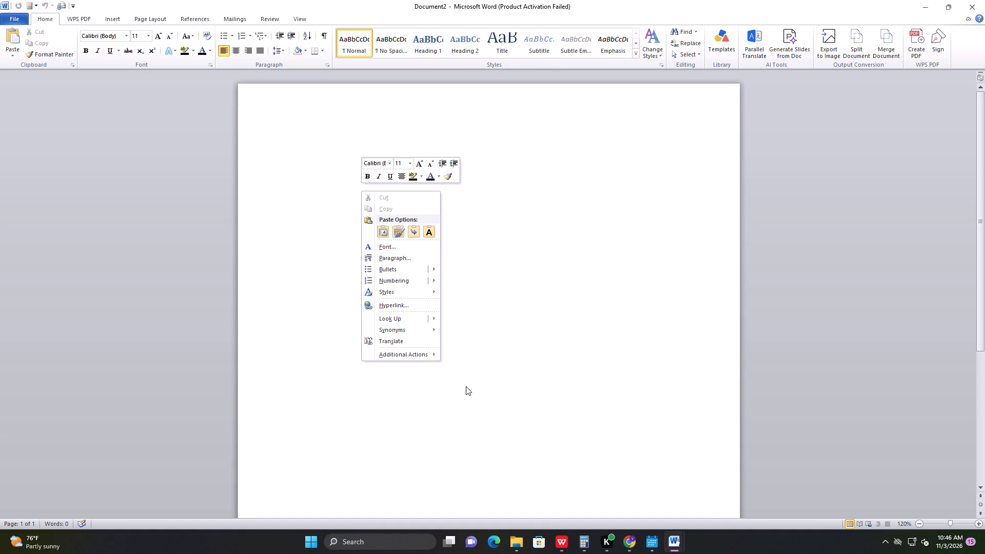
pyautogui.hotkey('ctrl', 'v')
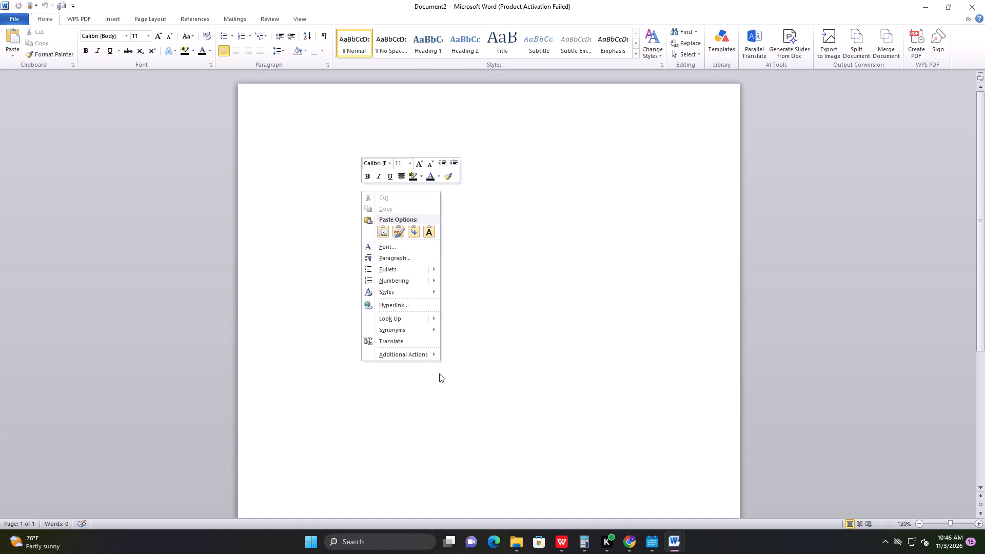
pyautogui.rightClick(439, 373)
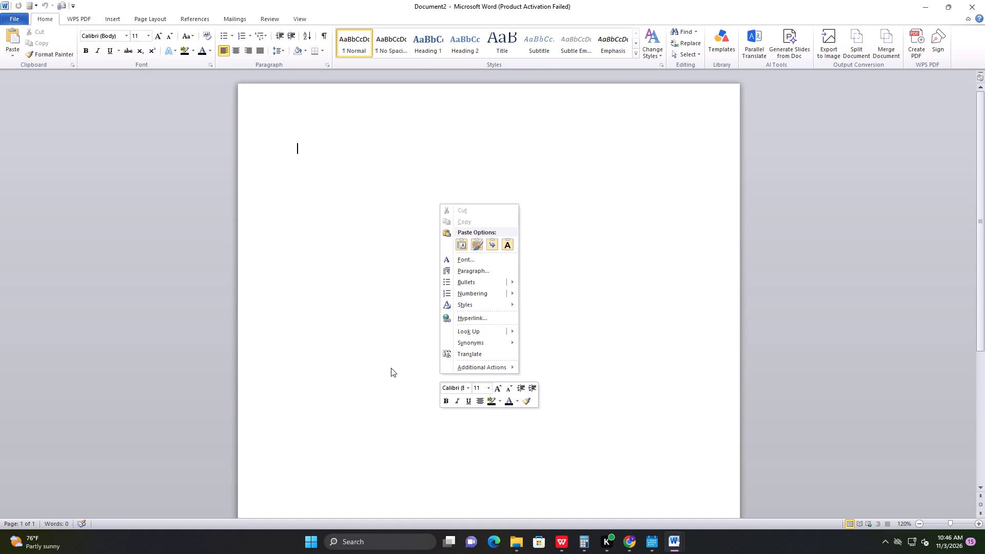
pyautogui.hotkey('ctrl', 'v')
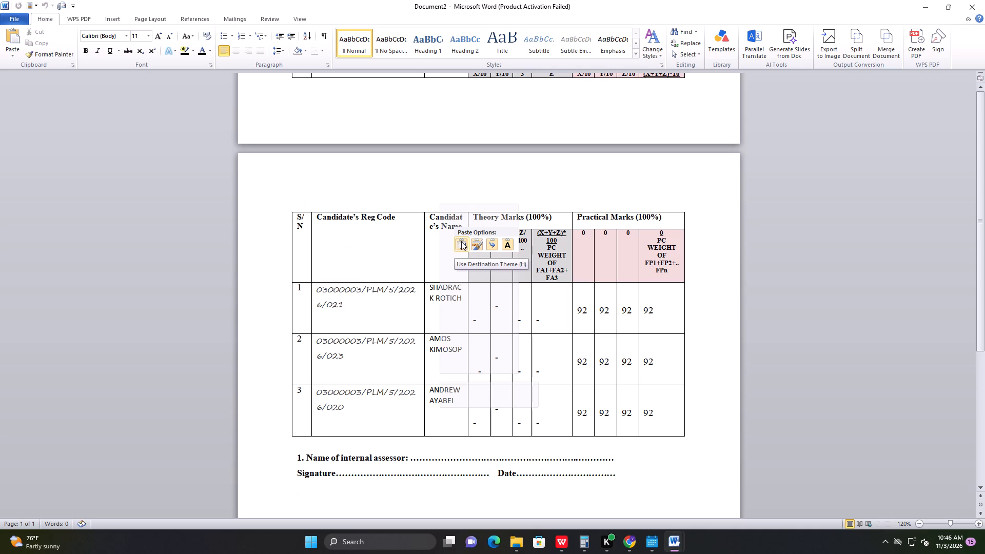
pyautogui.click(472, 242)
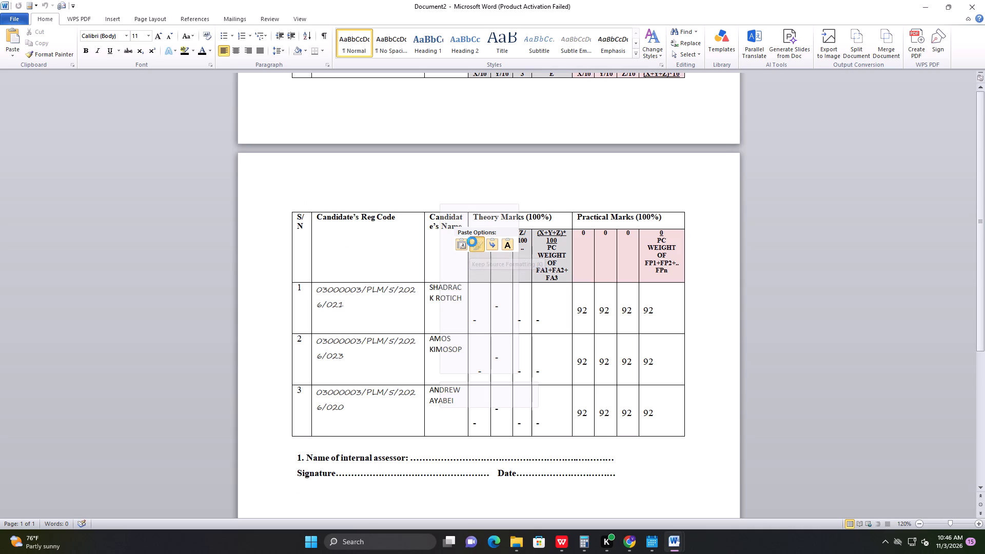
# Review the pasted score sheets from page 7 back to page 1, checking logos, headings, page breaks and tables.
pyautogui.scroll(8, 444, 258)
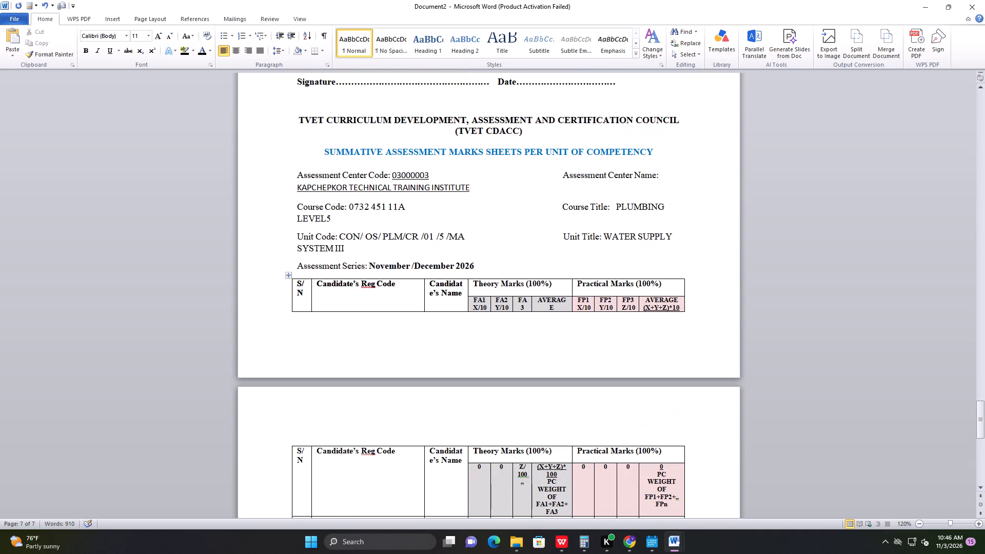
pyautogui.scroll(6, 443, 269)
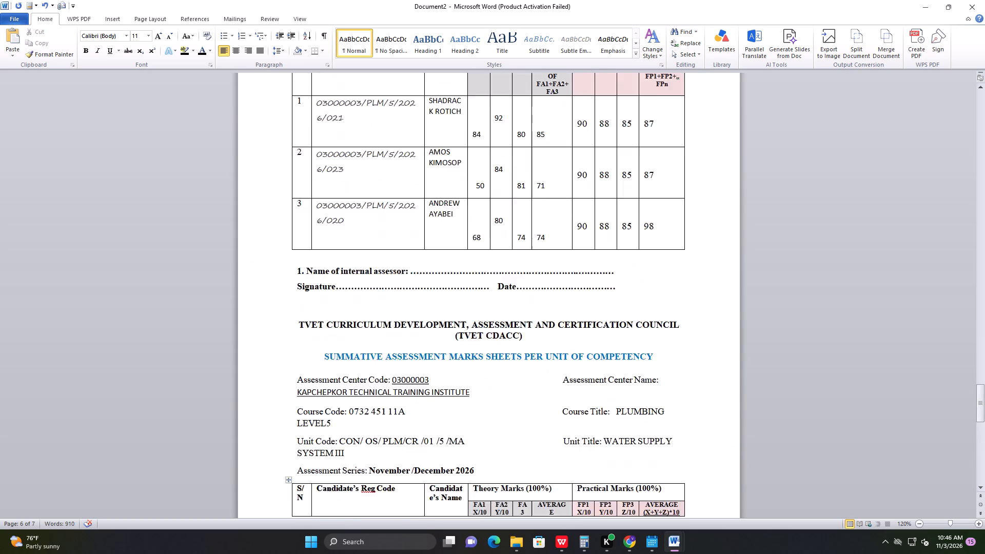
pyautogui.scroll(19, 442, 269)
pyautogui.scroll(2, 442, 272)
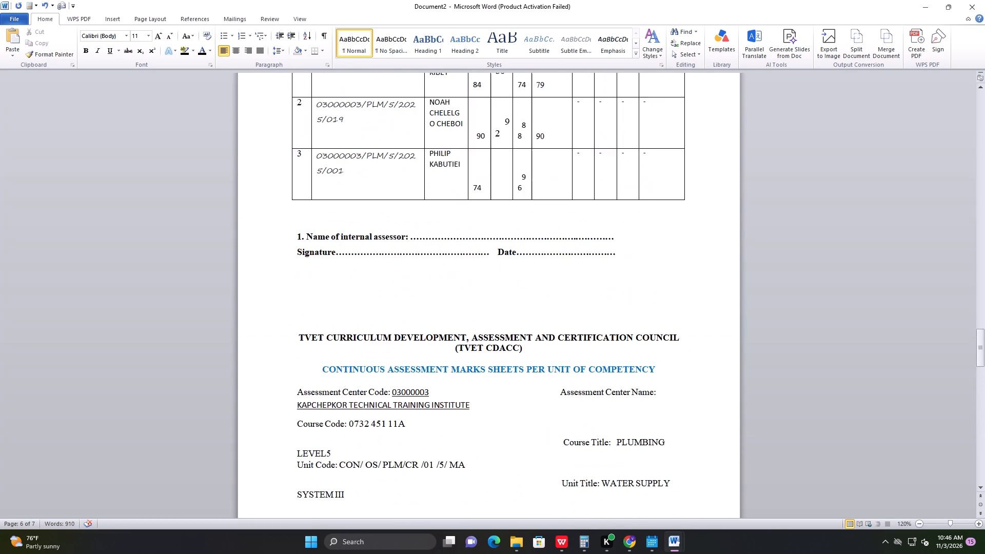
pyautogui.scroll(20, 442, 272)
pyautogui.scroll(4, 442, 272)
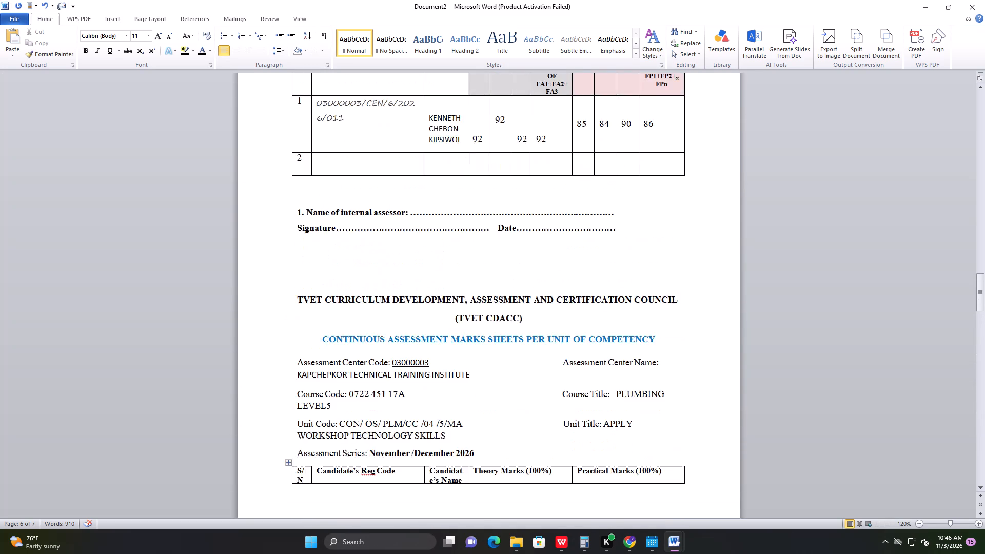
pyautogui.scroll(10, 442, 272)
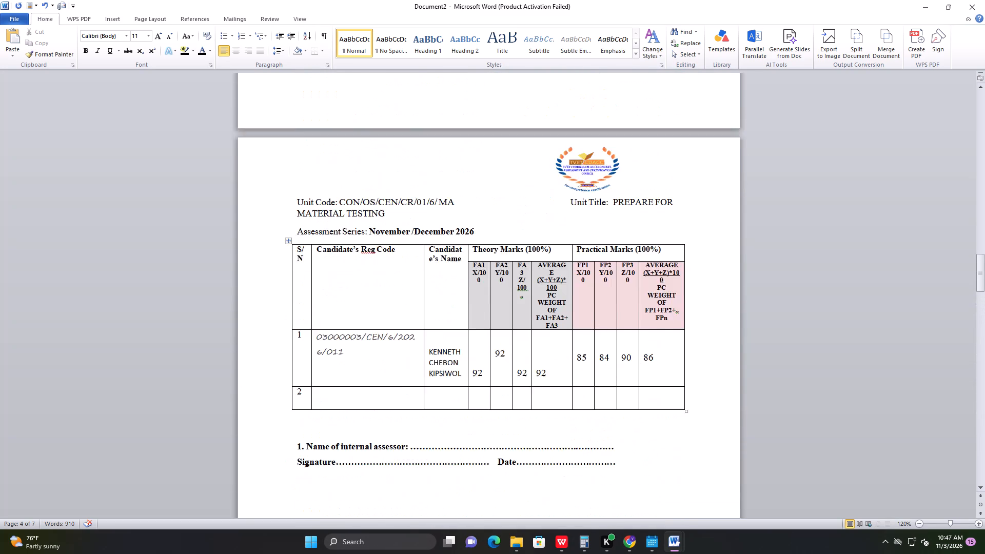
pyautogui.scroll(2, 442, 272)
pyautogui.scroll(20, 442, 272)
pyautogui.scroll(3, 442, 272)
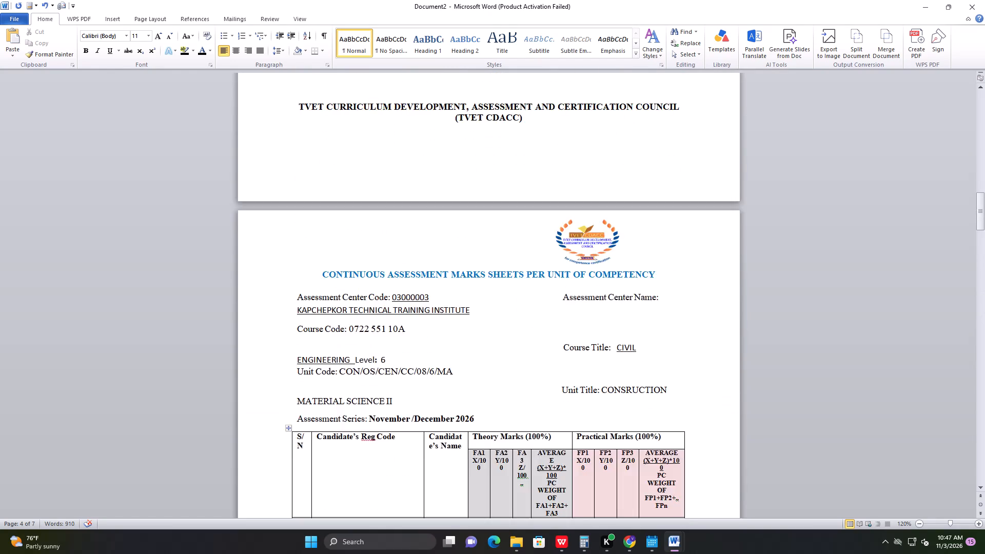
pyautogui.scroll(20, 443, 272)
pyautogui.scroll(8, 443, 272)
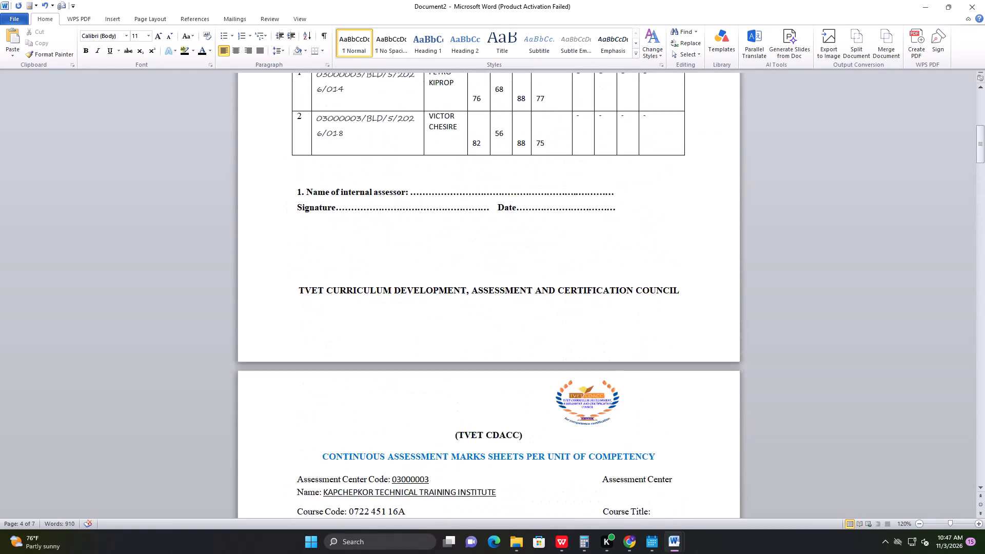
pyautogui.scroll(17, 443, 271)
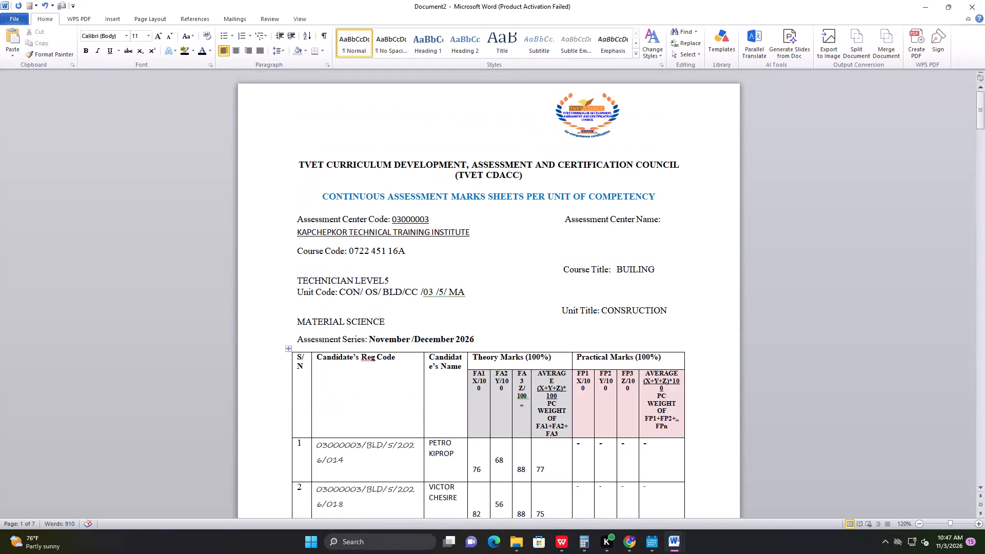
# Add three blank lines above the council heading at the foot of page 1 to move it onto page 2.
pyautogui.scroll(-3, 443, 271)
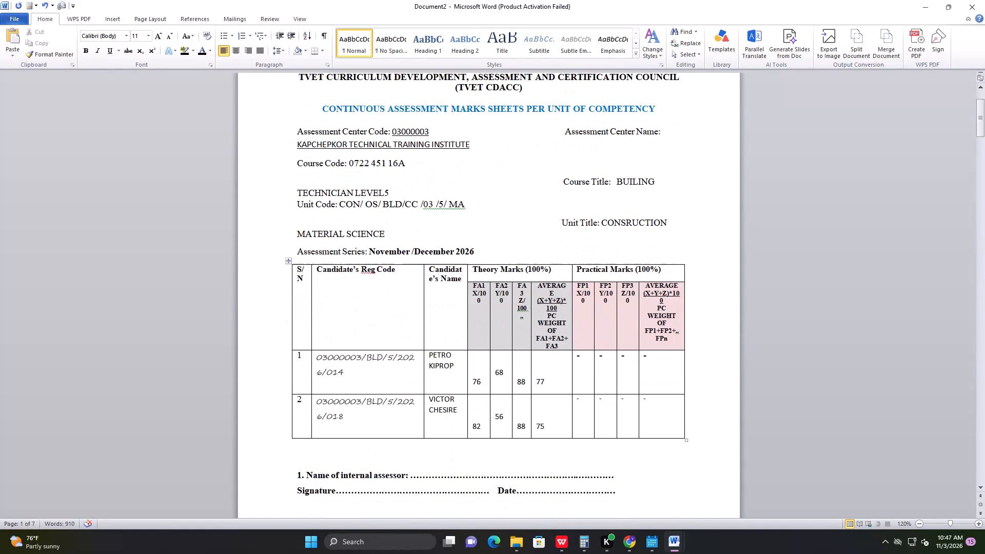
pyautogui.scroll(4, 443, 271)
pyautogui.scroll(-9, 443, 271)
pyautogui.click(452, 370)
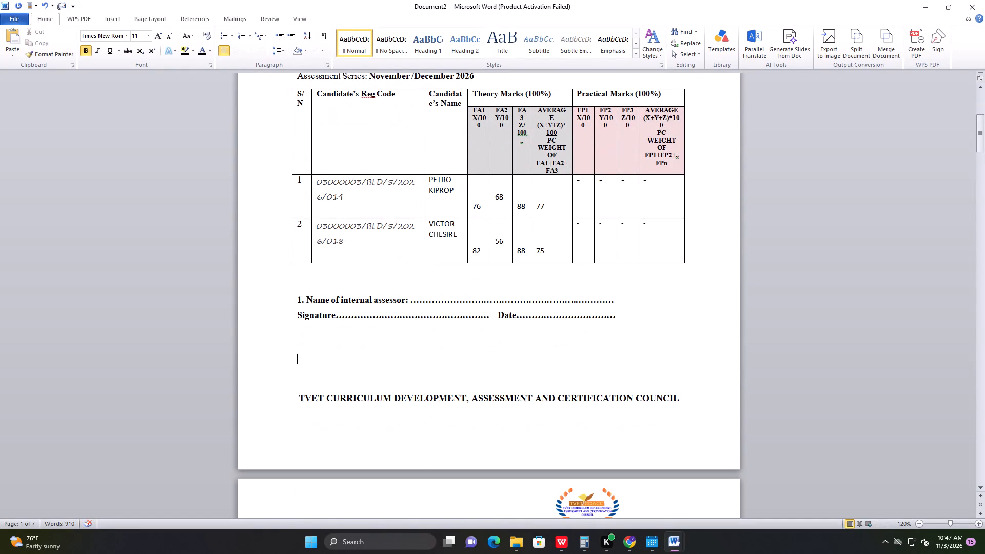
pyautogui.press('Return')
pyautogui.press('Return')
pyautogui.scroll(-5, 487, 357)
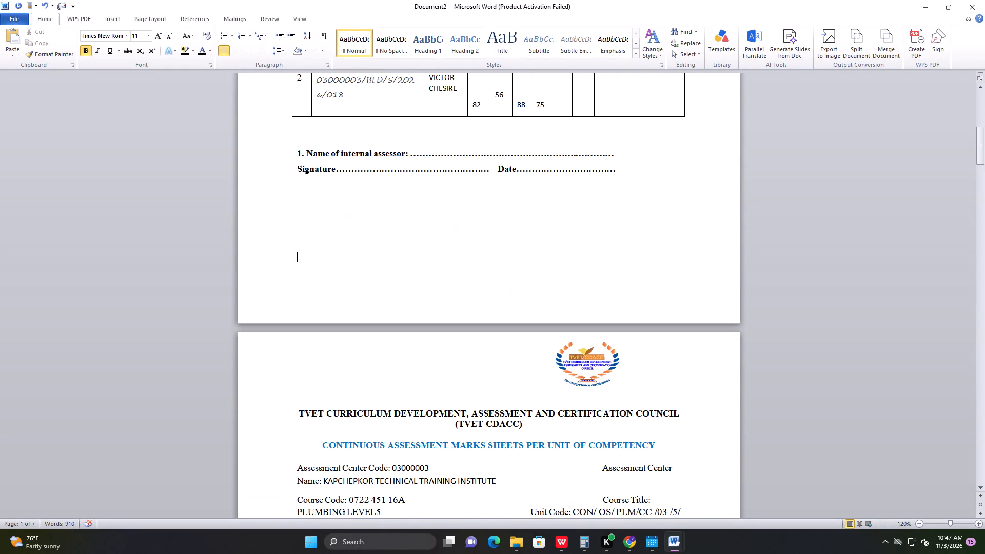
pyautogui.press('Return')
# Move the TVET CDACC logo on page 2 to sit roughly centred above the council heading.
pyautogui.scroll(-5, 470, 344)
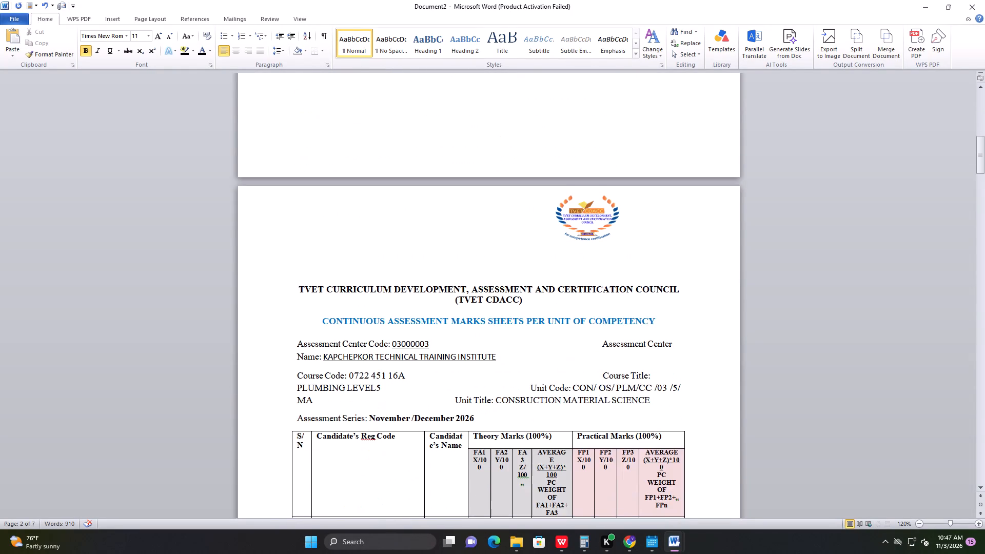
pyautogui.scroll(-3, 471, 344)
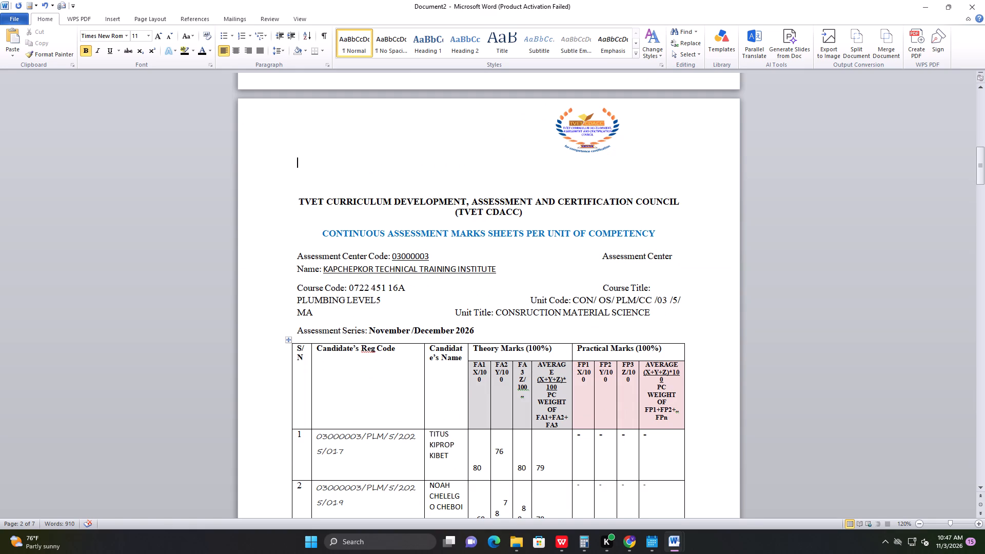
pyautogui.click(549, 124)
pyautogui.click(558, 130)
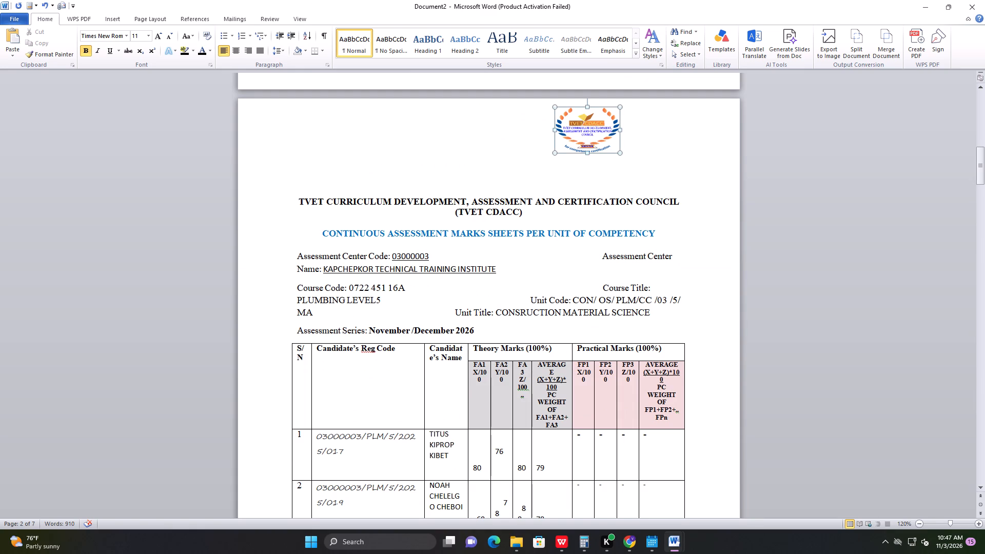
pyautogui.moveTo(558, 130); pyautogui.dragTo(434, 144)
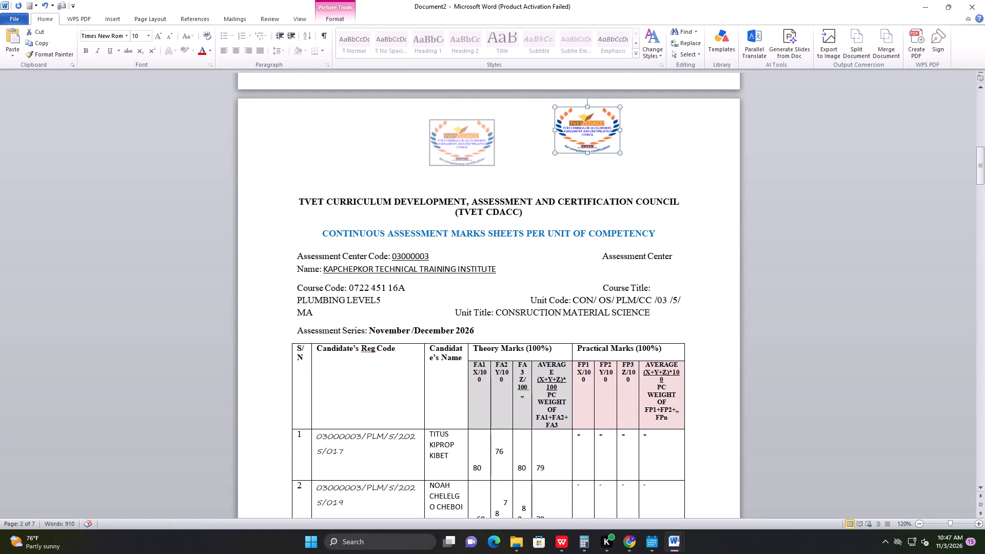
pyautogui.moveTo(434, 144); pyautogui.dragTo(438, 145)
# Examine pages 1 and 2 of the pasted document, checking the logo, heading details, marks tables and signature lines.
pyautogui.scroll(-6, 476, 203)
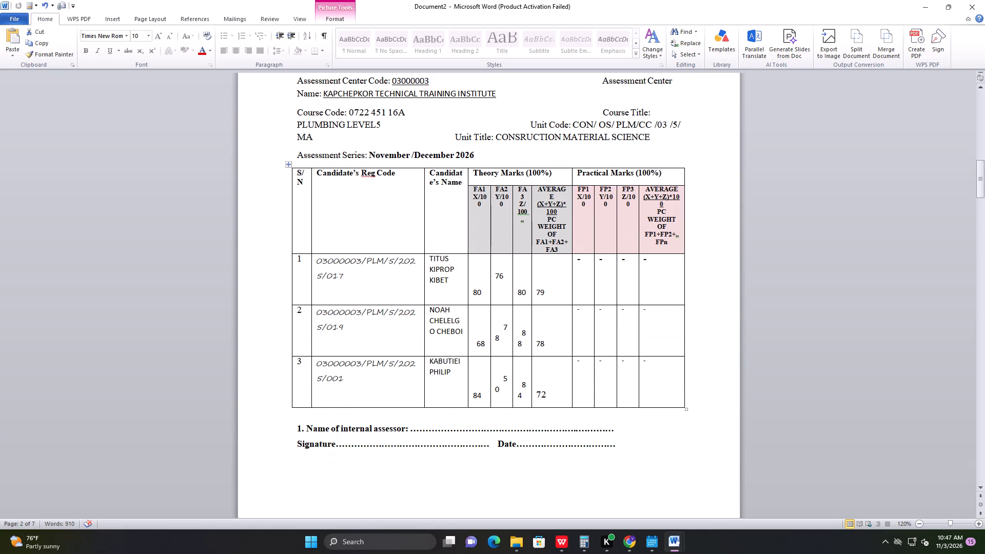
pyautogui.click(950, 523)
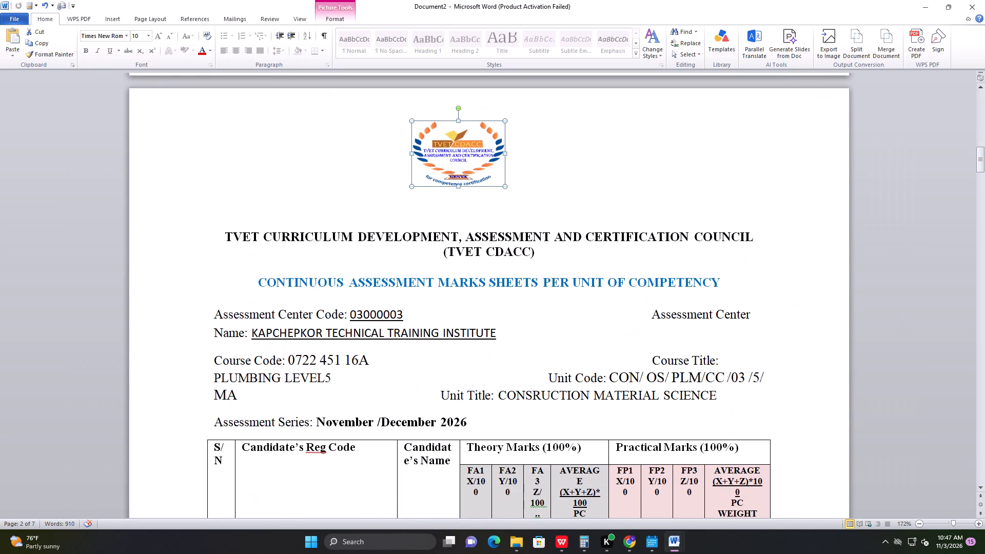
pyautogui.moveTo(610, 305); pyautogui.dragTo(608, 301)
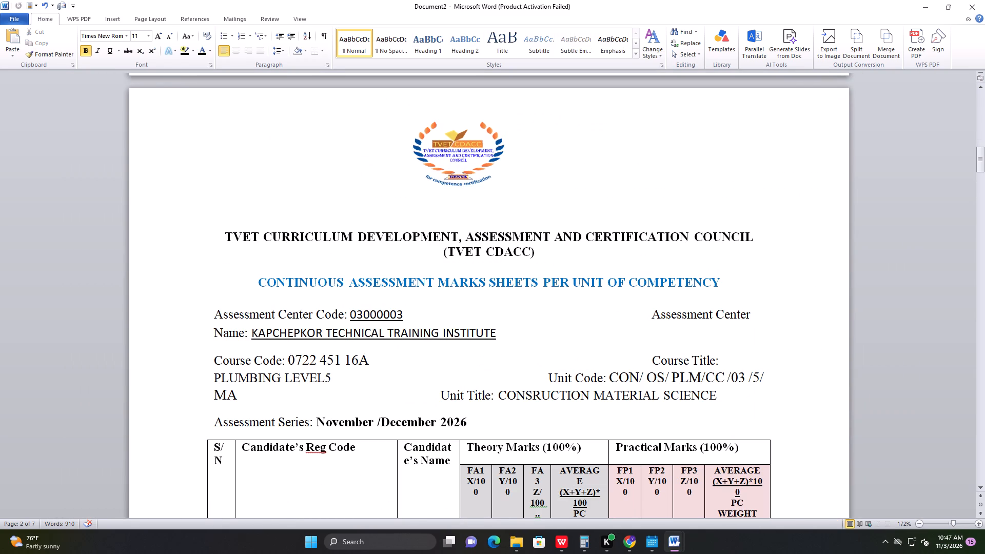
pyautogui.scroll(-2, 445, 241)
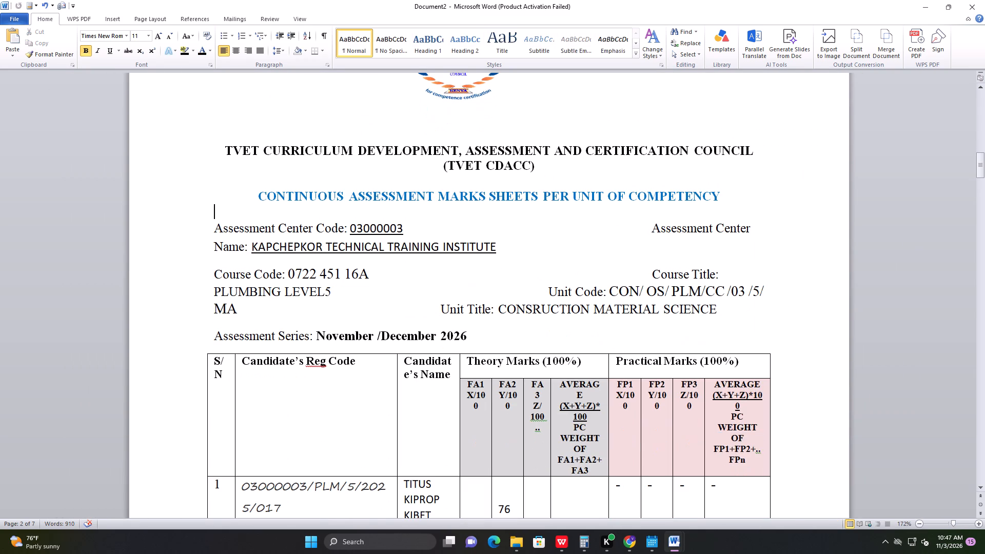
pyautogui.scroll(-1, 445, 241)
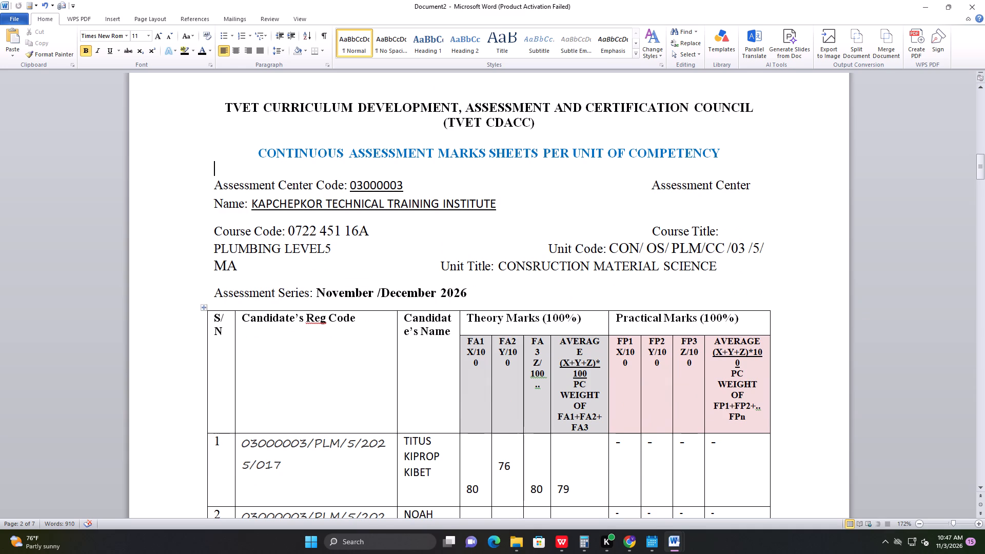
pyautogui.scroll(10, 624, 269)
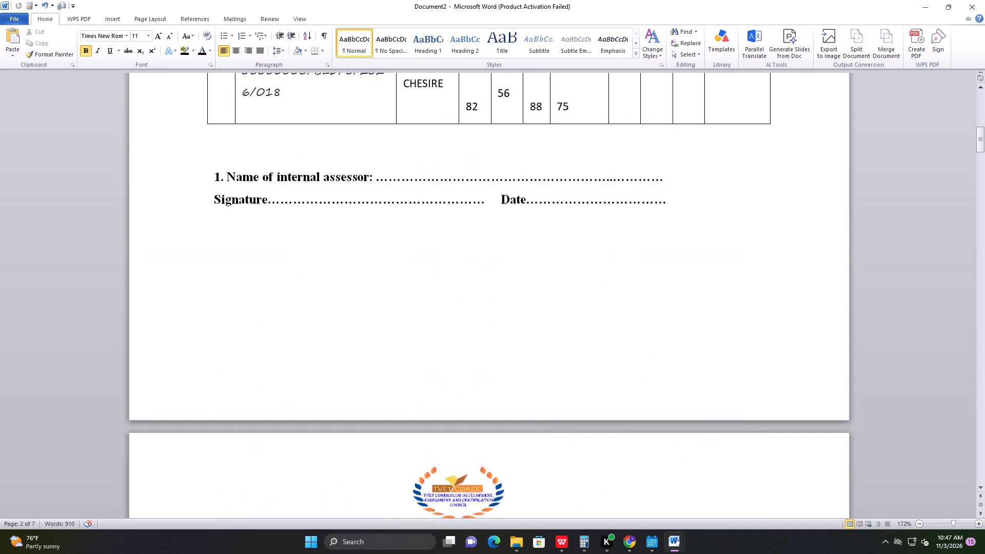
pyautogui.scroll(13, 622, 274)
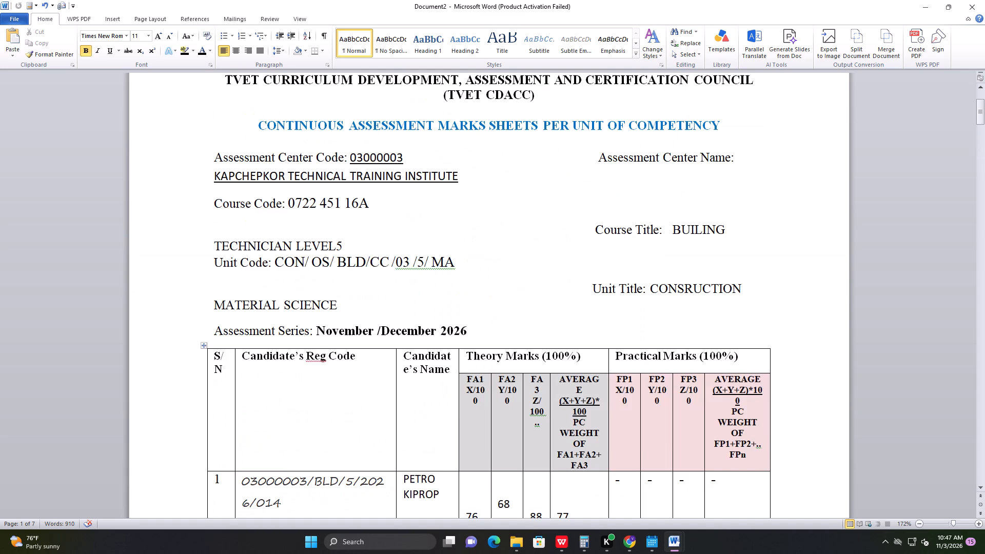
# Create a new blank document and paste the copied score sheets into it.
pyautogui.scroll(8, 621, 276)
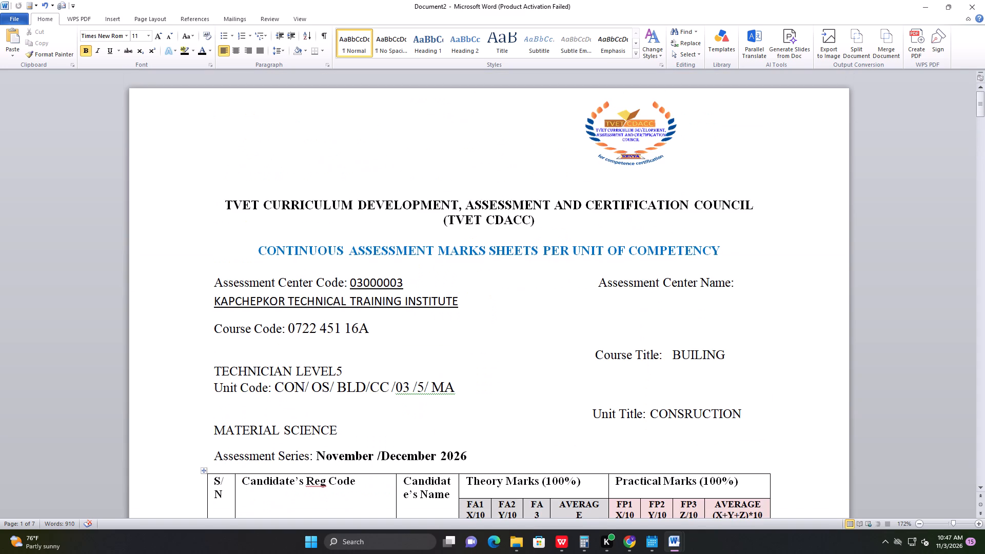
pyautogui.click(12, 16)
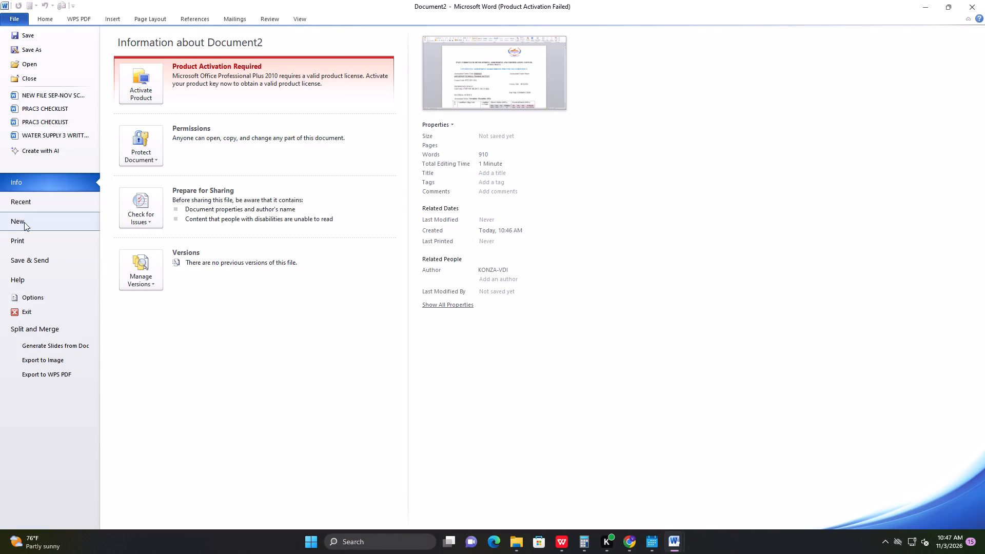
pyautogui.click(24, 222)
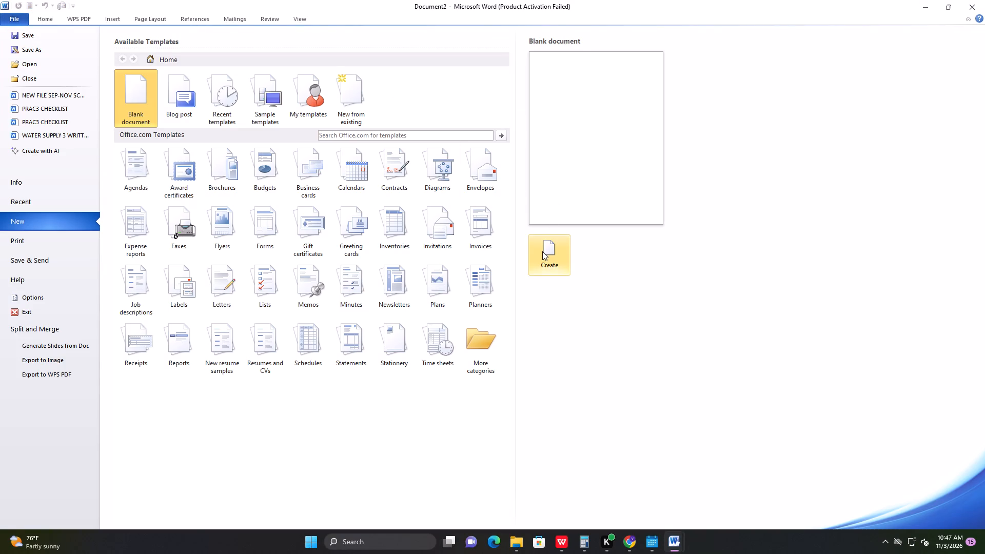
pyautogui.click(543, 251)
pyautogui.rightClick(399, 218)
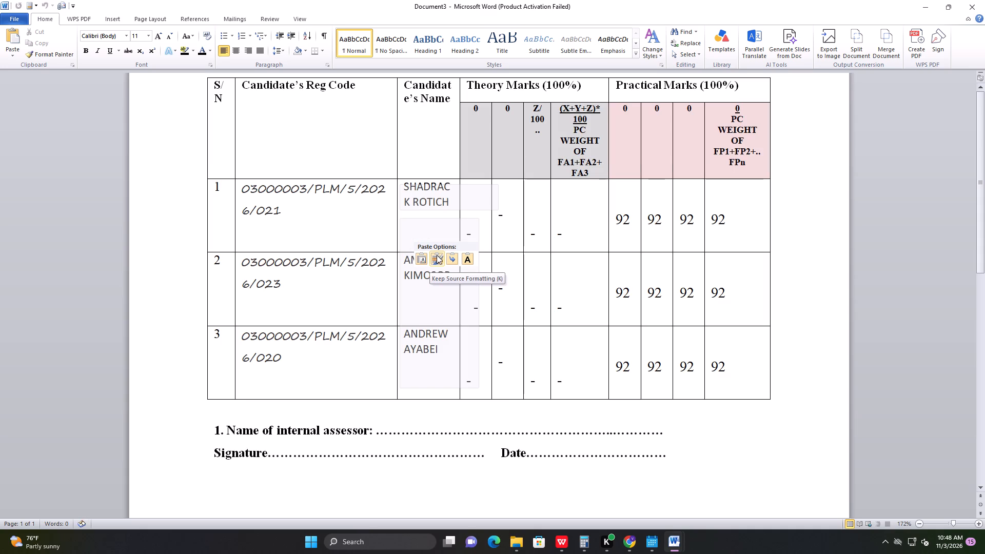
pyautogui.click(419, 255)
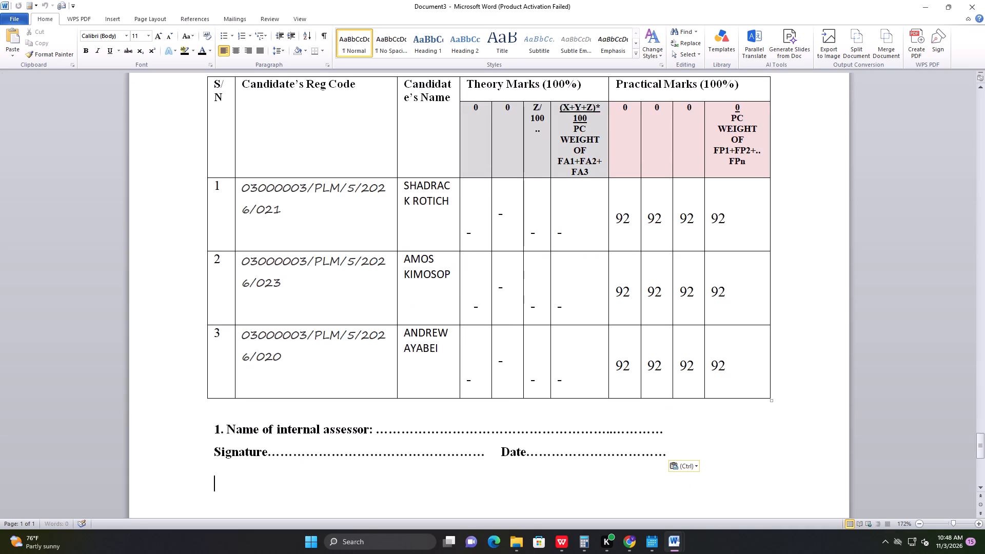
# Add 13 blank lines below the signature line on page 6 to move the summative assessment heading onto page 7.
pyautogui.scroll(11, 418, 251)
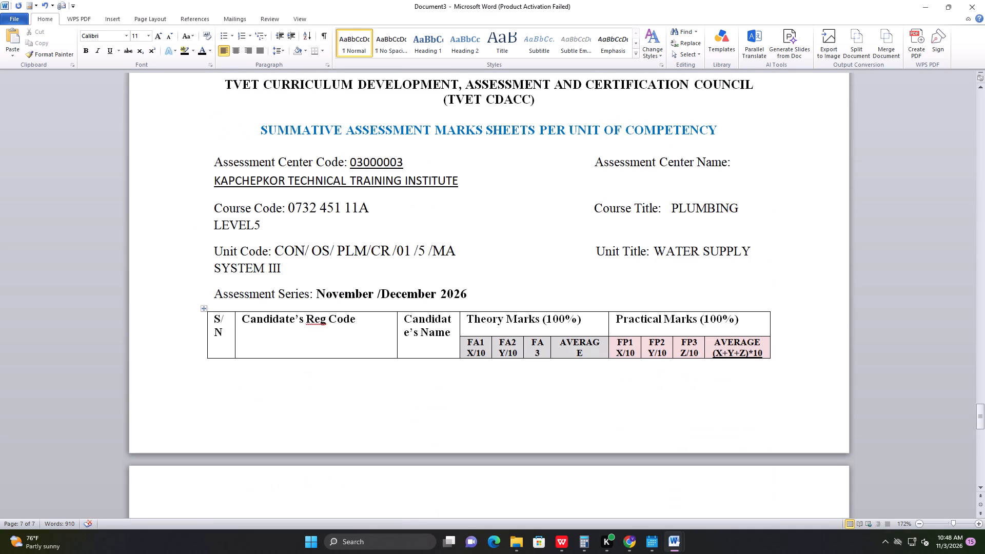
pyautogui.scroll(4, 418, 251)
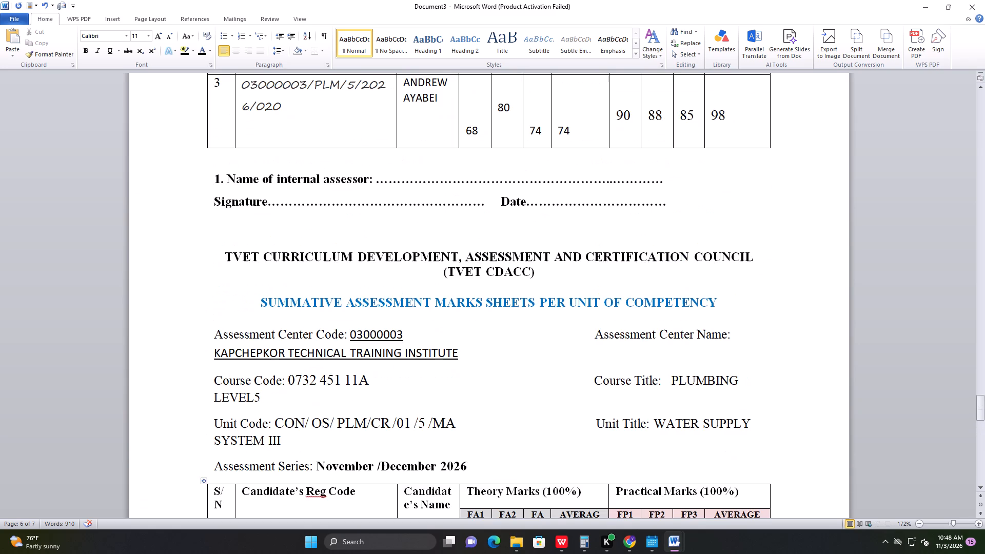
pyautogui.click(418, 226)
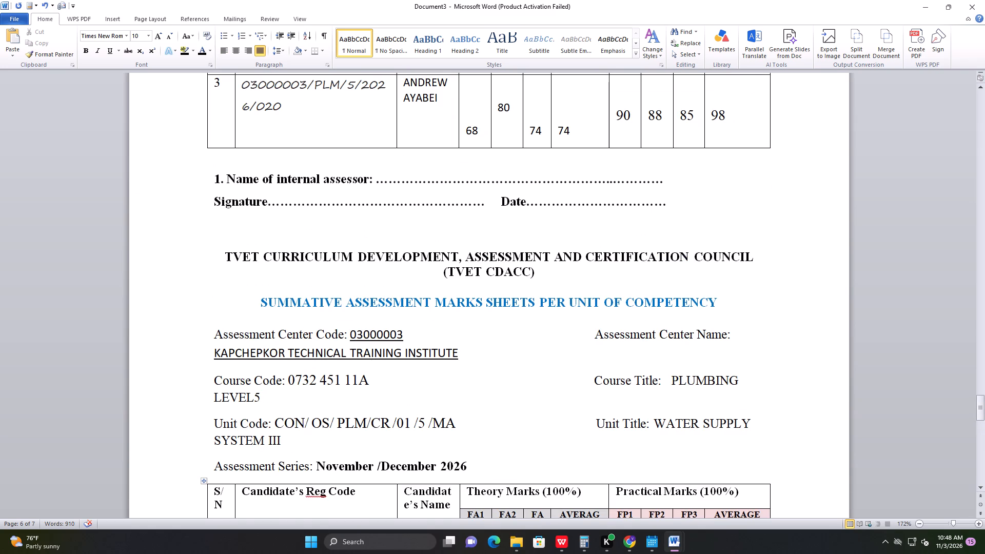
pyautogui.press('Return')
pyautogui.press('Return')
pyautogui.press('Return')
pyautogui.press('Return')
pyautogui.press('Return')
pyautogui.press('Return')
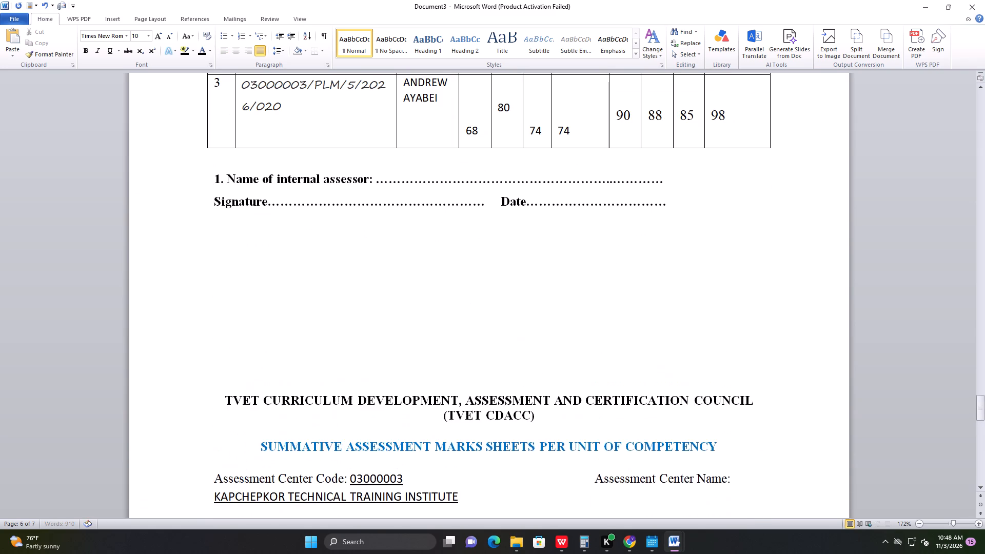
pyautogui.press('Return')
pyautogui.press('Return')
pyautogui.press('Return')
pyautogui.press('Return')
pyautogui.press('Return')
pyautogui.press('Return')
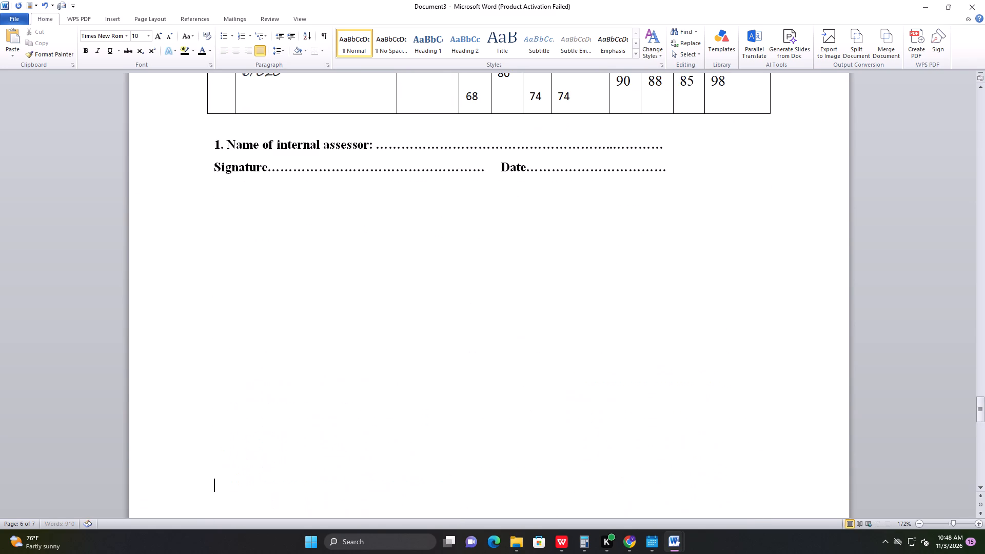
pyautogui.press('Return')
# Move the TVET CDACC logo on page 7 to sit roughly centred above the council heading.
pyautogui.scroll(-3, 447, 222)
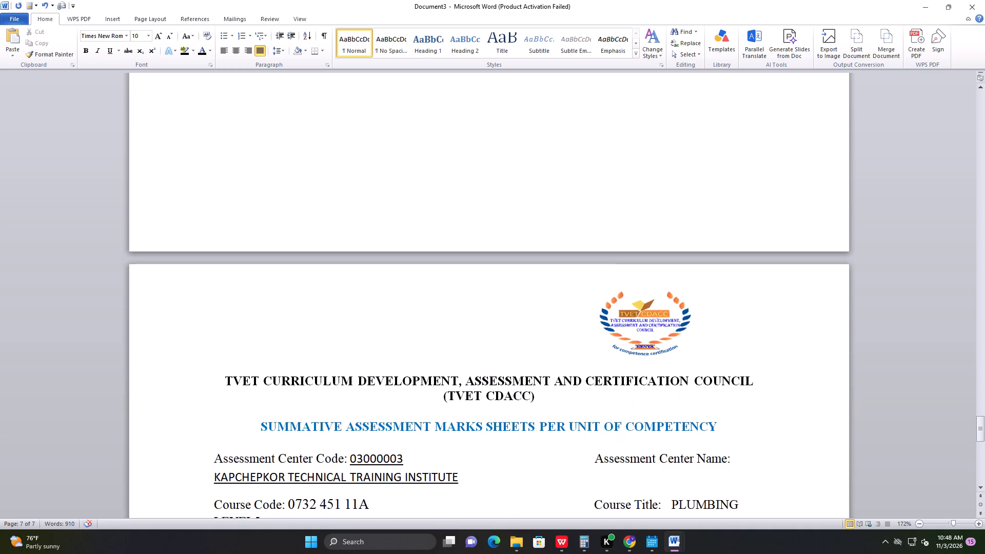
pyautogui.scroll(-6, 447, 221)
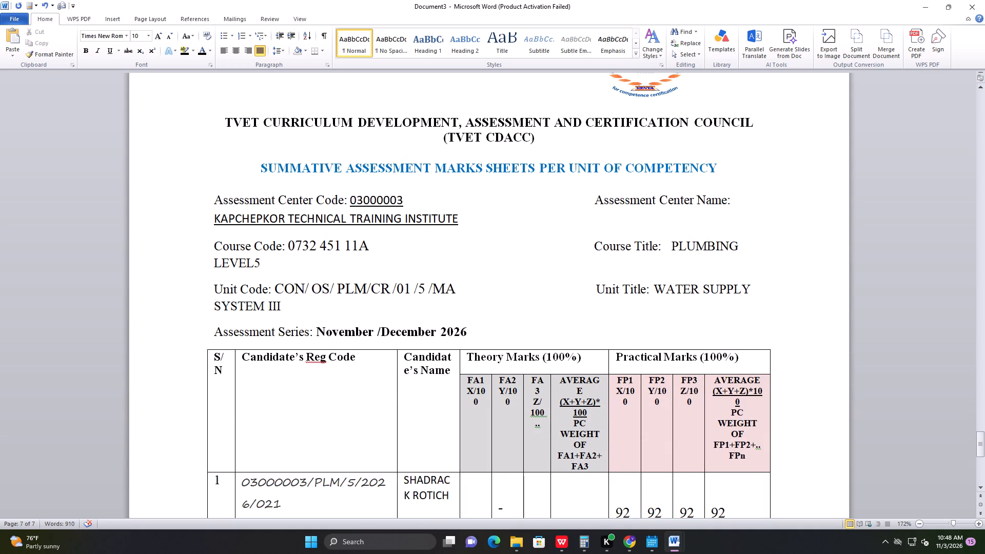
pyautogui.scroll(6, 544, 265)
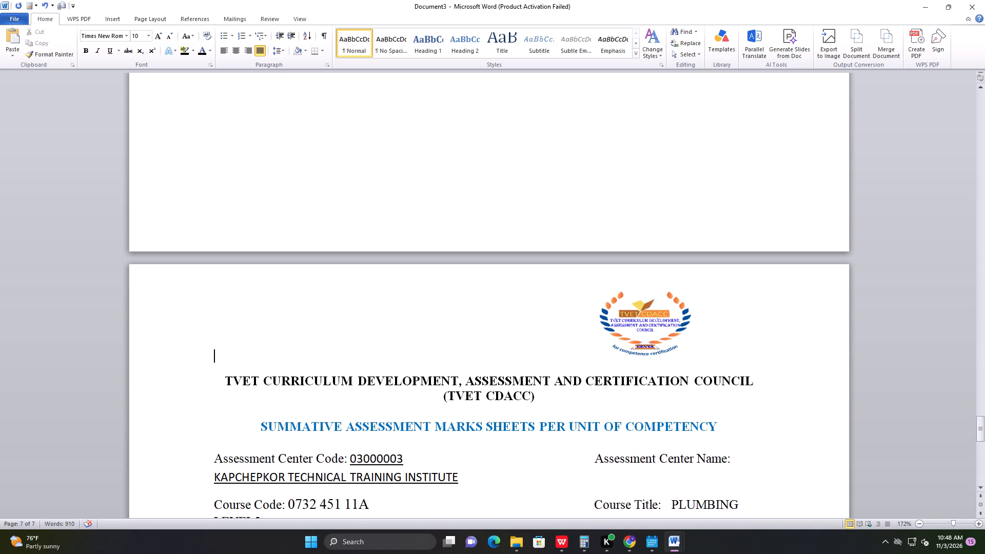
pyautogui.click(593, 313)
pyautogui.moveTo(609, 318); pyautogui.dragTo(440, 312)
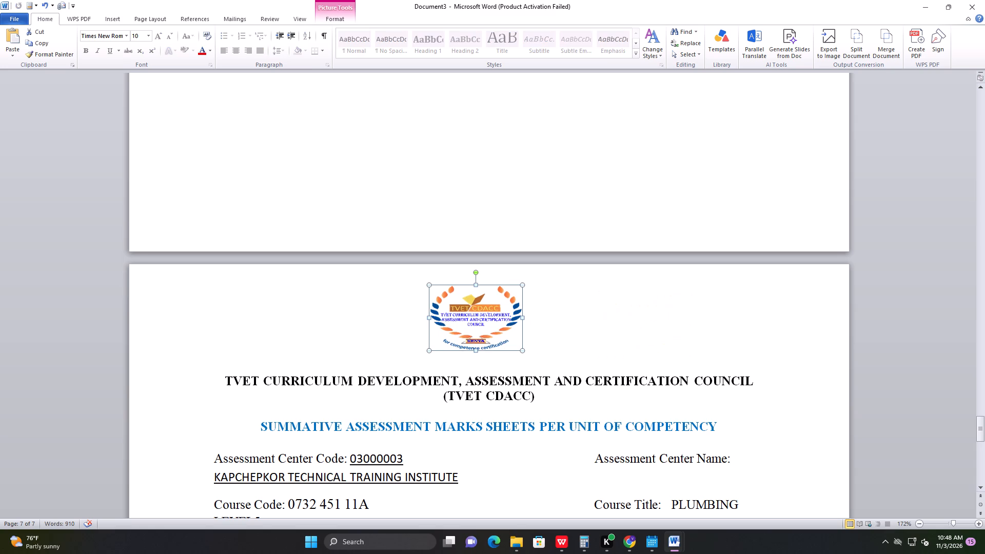
pyautogui.click(435, 190)
# Review the pasted score sheets from page 7 back to page 1, checking logos, headings, page breaks and tables.
pyautogui.scroll(11, 401, 193)
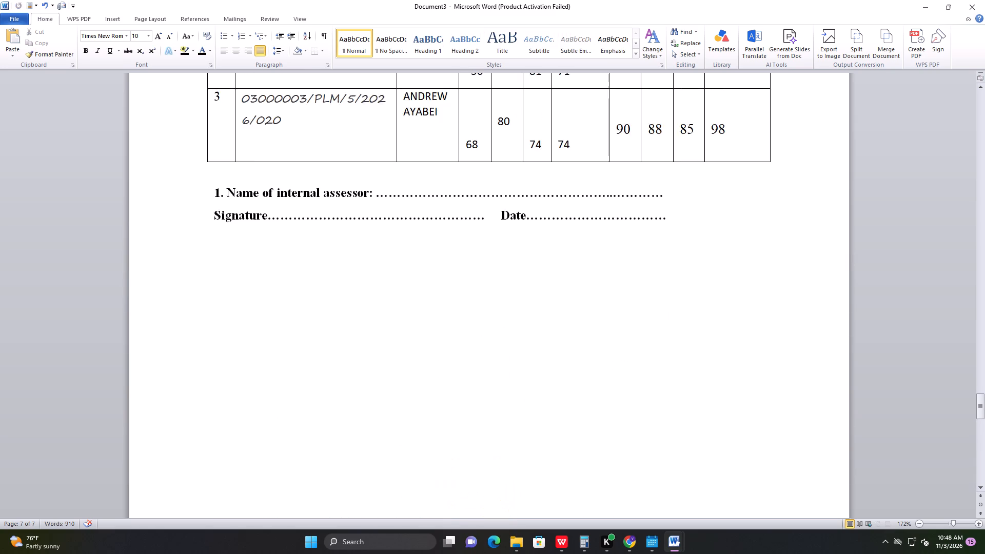
pyautogui.scroll(6, 407, 211)
pyautogui.scroll(18, 410, 222)
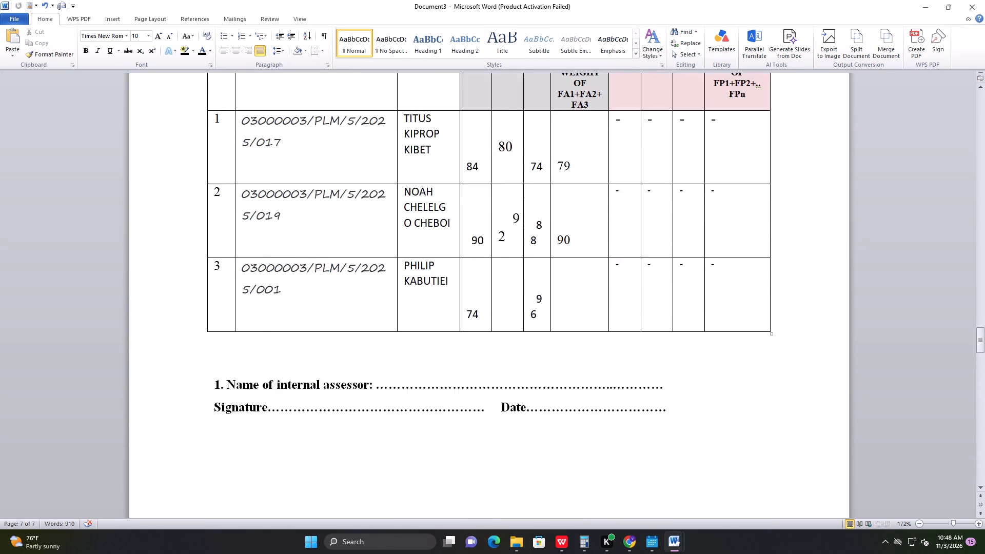
pyautogui.scroll(20, 415, 219)
pyautogui.scroll(10, 415, 219)
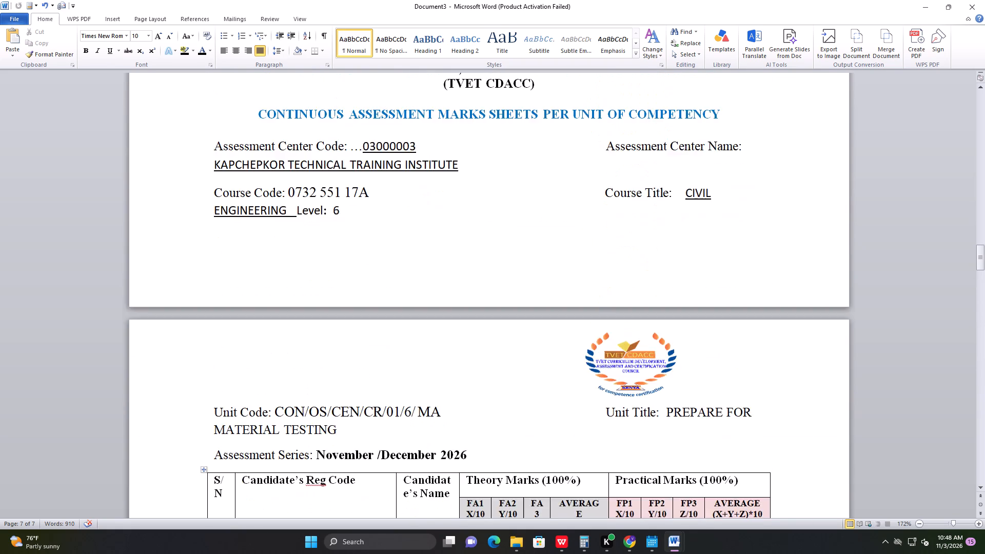
pyautogui.scroll(20, 415, 222)
pyautogui.scroll(7, 415, 222)
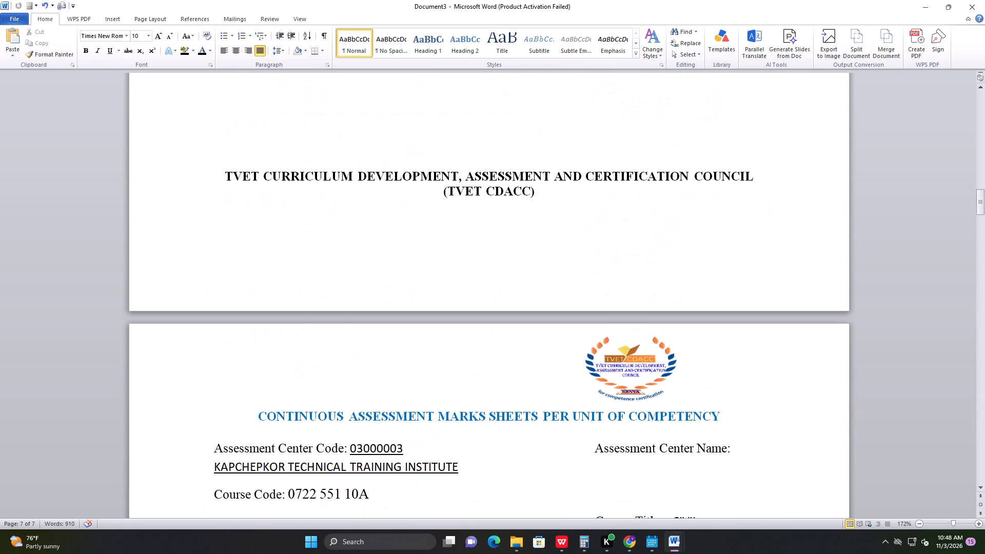
pyautogui.scroll(16, 415, 222)
pyautogui.scroll(10, 423, 223)
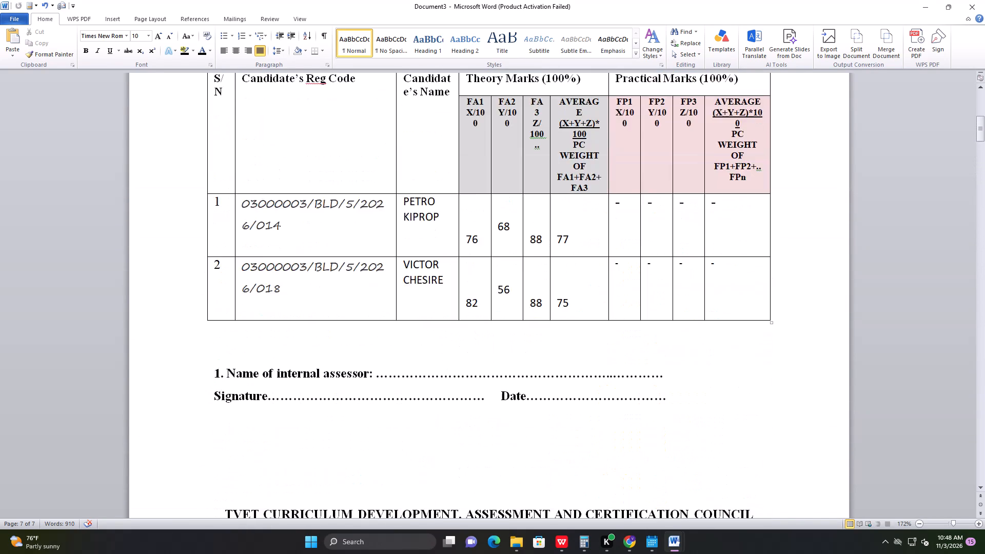
pyautogui.scroll(14, 423, 223)
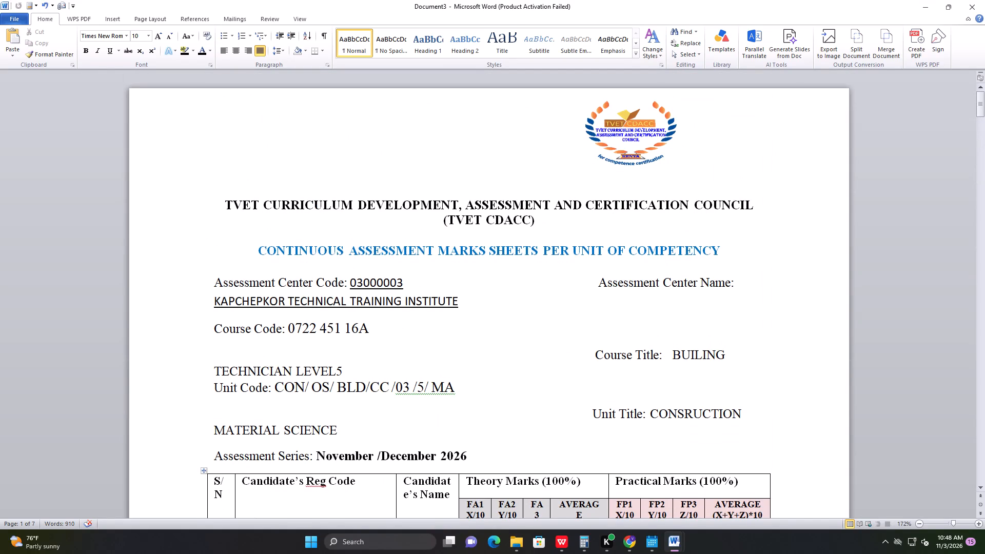
# Set the entire document, from the first heading to the last signature line, to Times New Roman at size 12.
pyautogui.moveTo(540, 117); pyautogui.dragTo(671, 150)
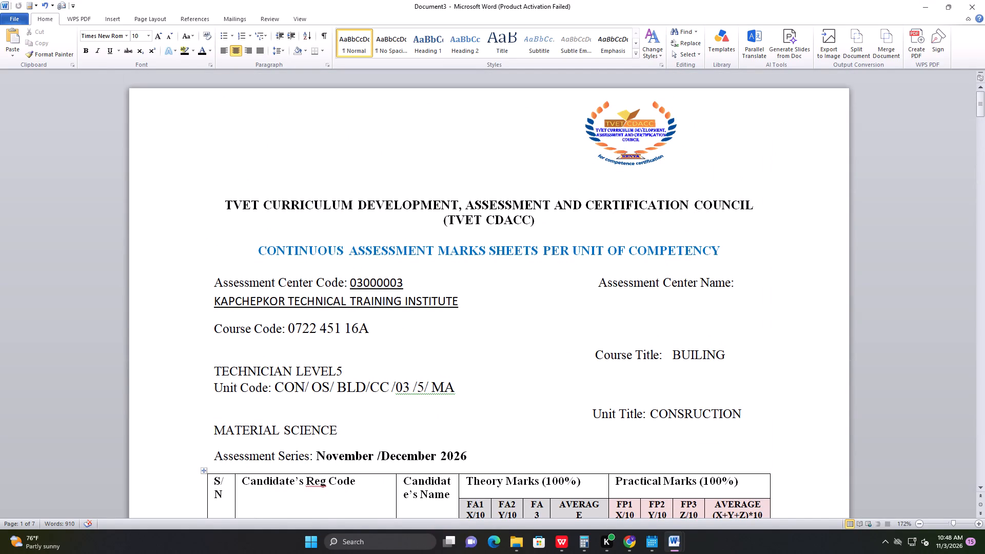
pyautogui.scroll(-20, 572, 216)
pyautogui.scroll(-20, 572, 216)
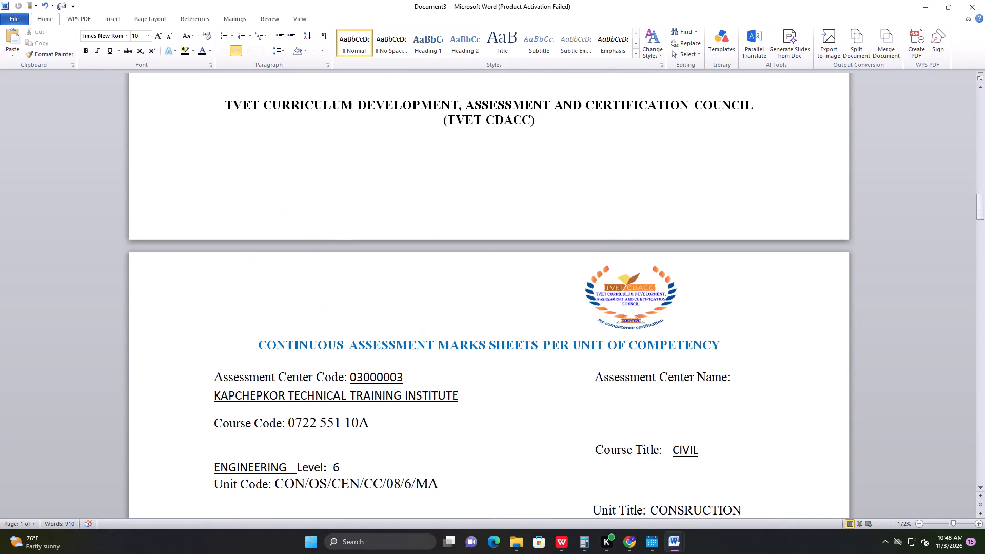
pyautogui.scroll(-20, 520, 243)
pyautogui.scroll(-19, 520, 243)
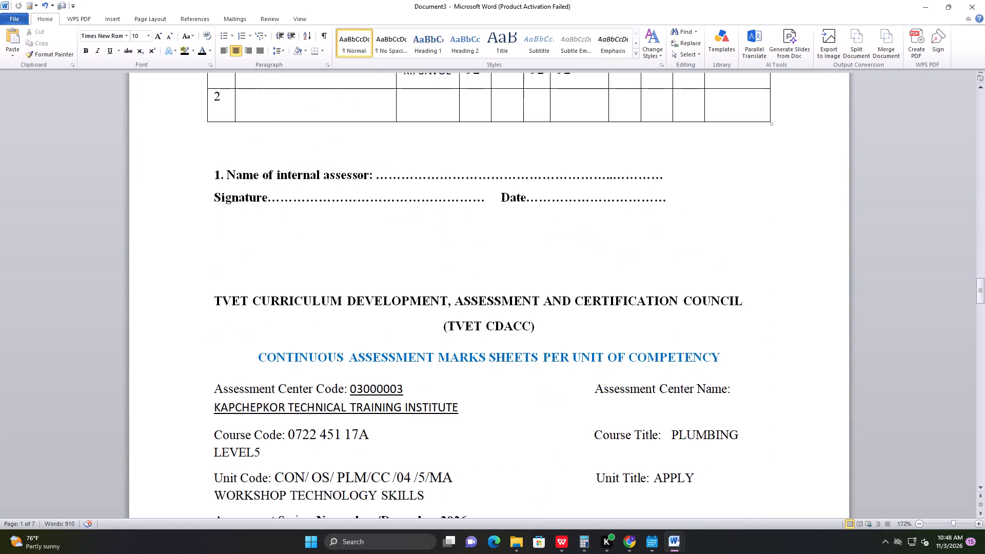
pyautogui.scroll(-20, 496, 244)
pyautogui.scroll(-19, 496, 244)
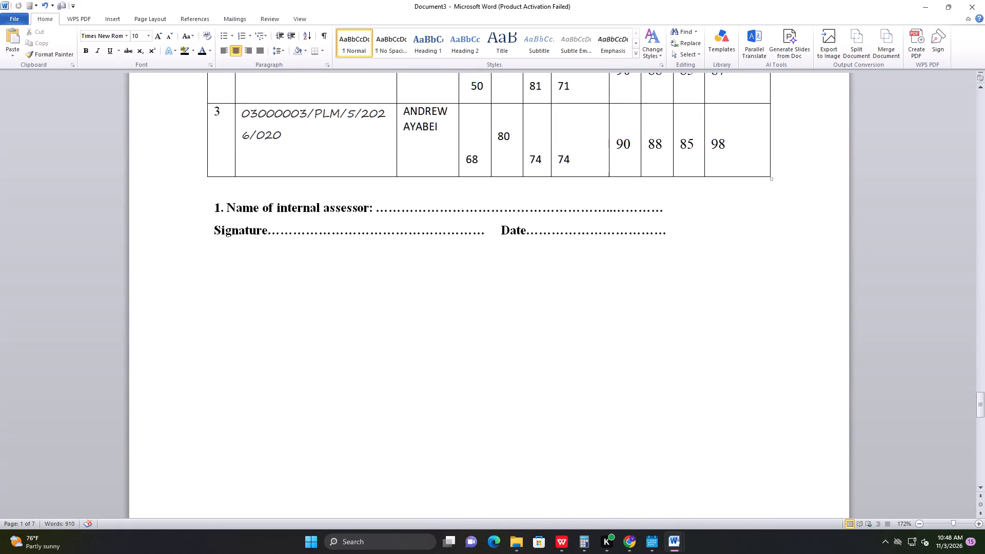
pyautogui.scroll(-6, 505, 259)
pyautogui.scroll(-20, 506, 256)
pyautogui.scroll(-10, 506, 256)
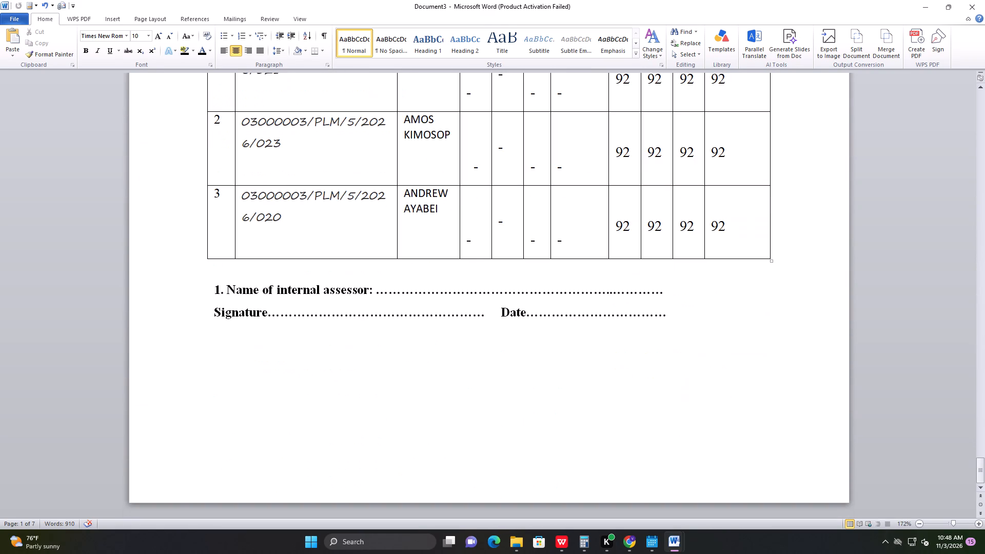
pyautogui.moveTo(687, 328); pyautogui.dragTo(406, 36)
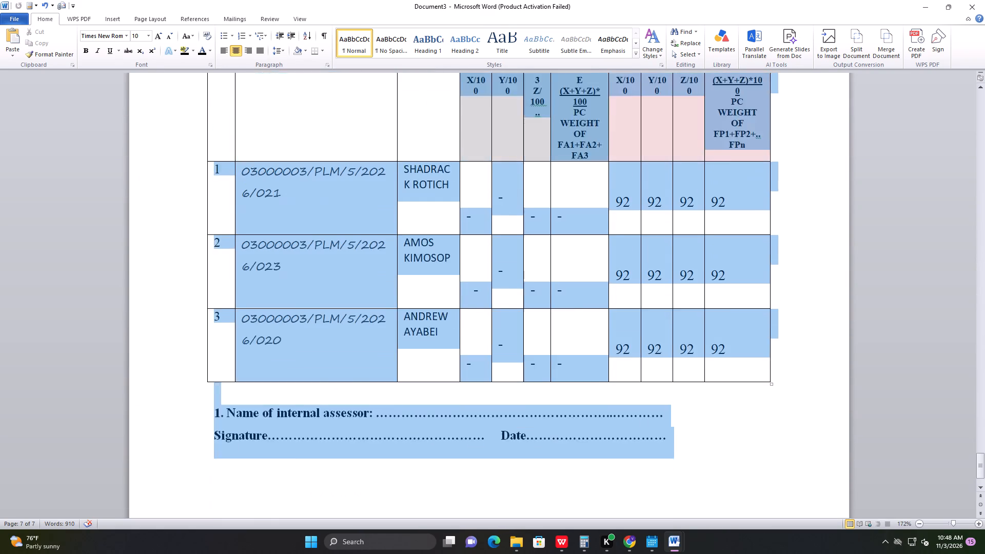
pyautogui.moveTo(406, 36); pyautogui.dragTo(405, 0)
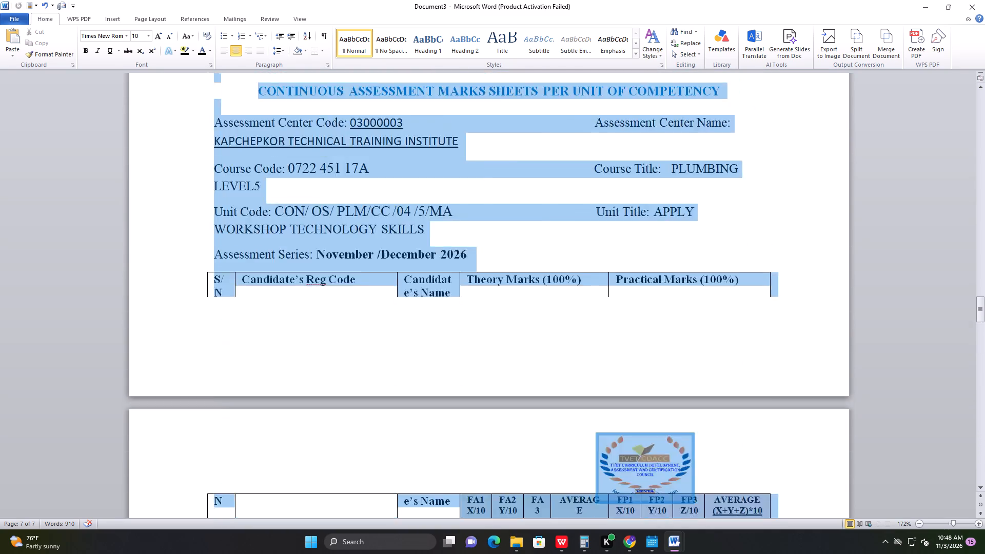
pyautogui.moveTo(405, 0); pyautogui.dragTo(404, 0)
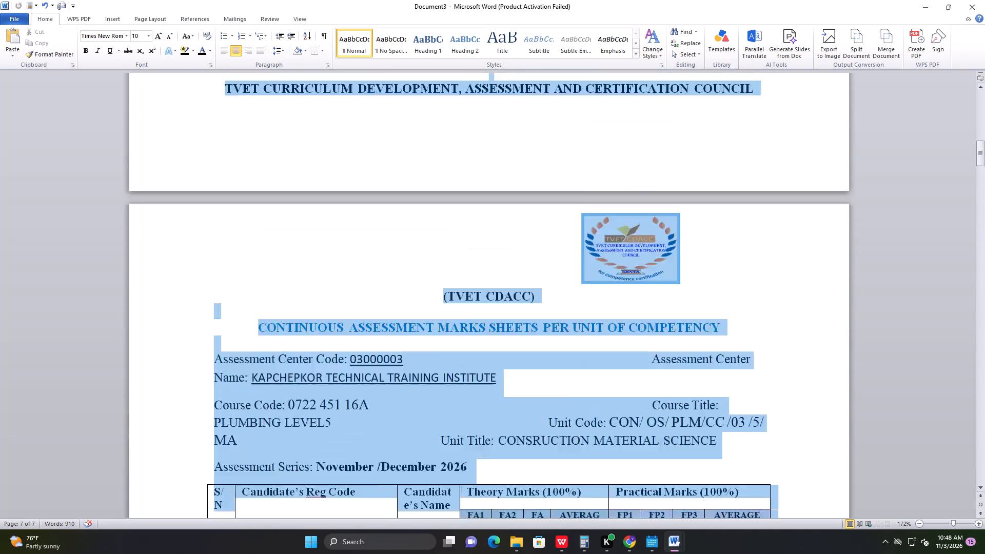
pyautogui.moveTo(404, 0); pyautogui.dragTo(402, 2)
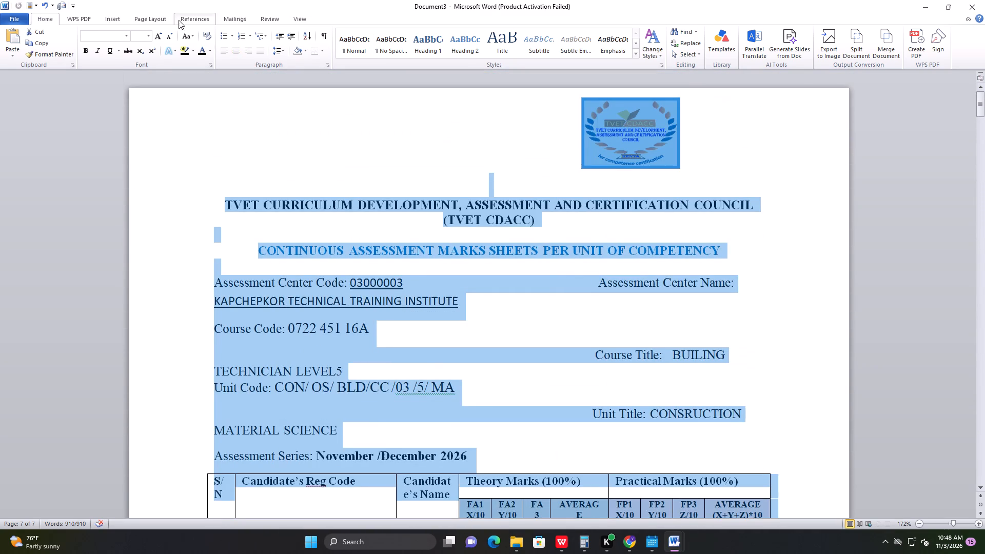
pyautogui.click(128, 35)
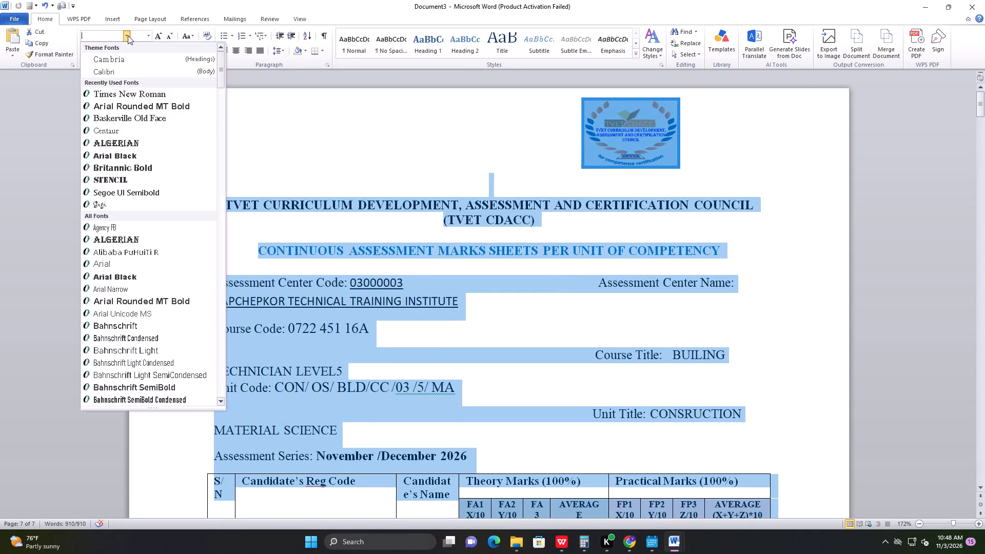
pyautogui.click(125, 95)
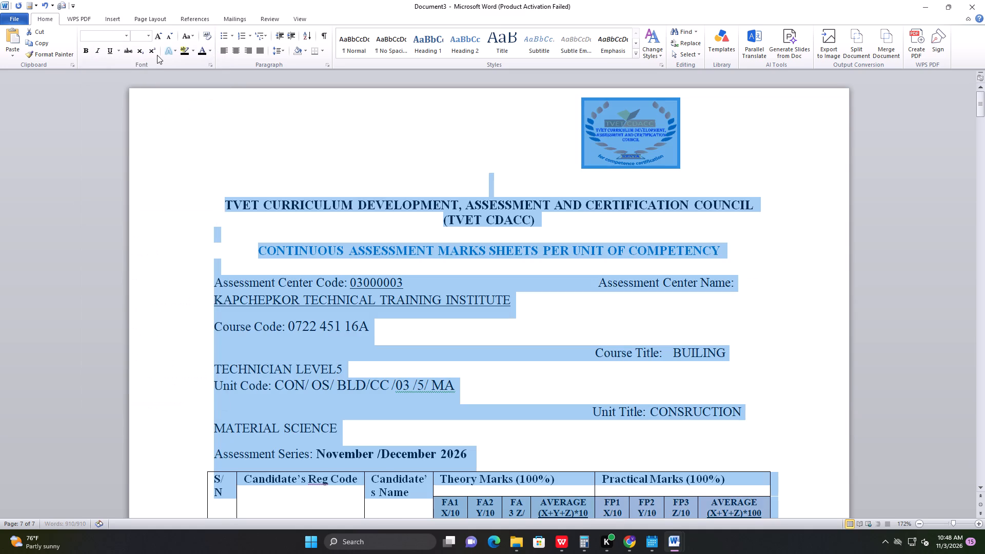
pyautogui.click(149, 34)
pyautogui.click(135, 81)
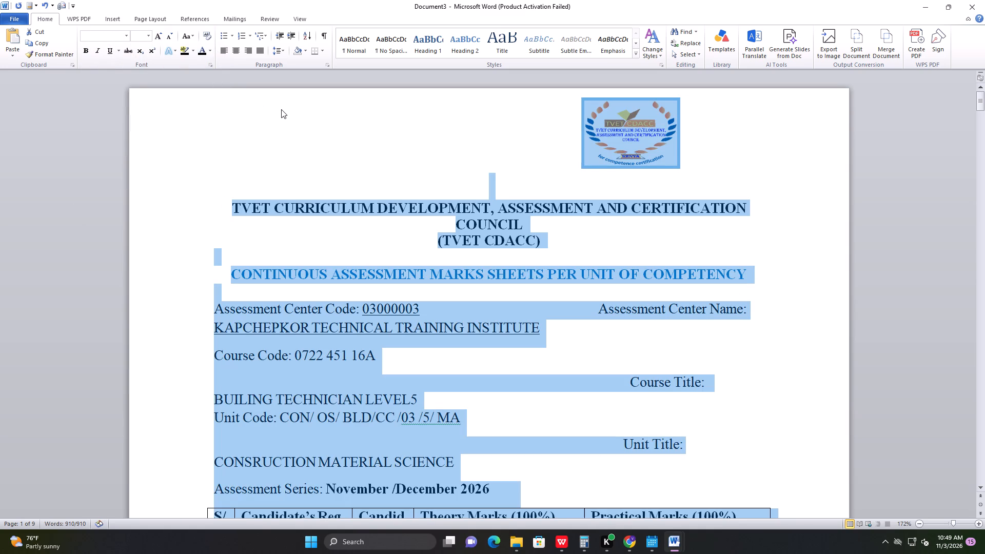
pyautogui.click(227, 114)
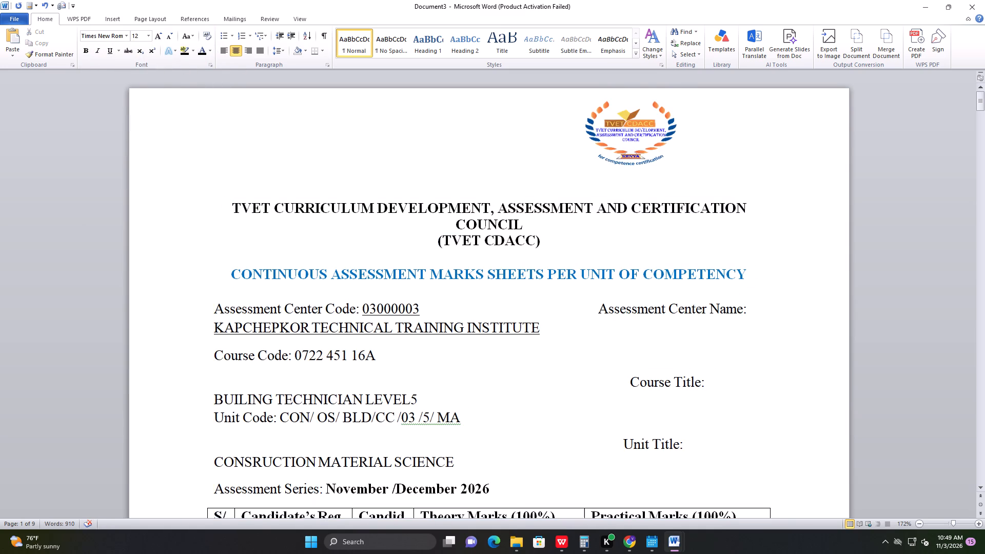
# Switch from Document3 to the NEW FILE SEP-NOV SCORE SHEET document and deselect the logo on page 1.
pyautogui.scroll(-11, 382, 202)
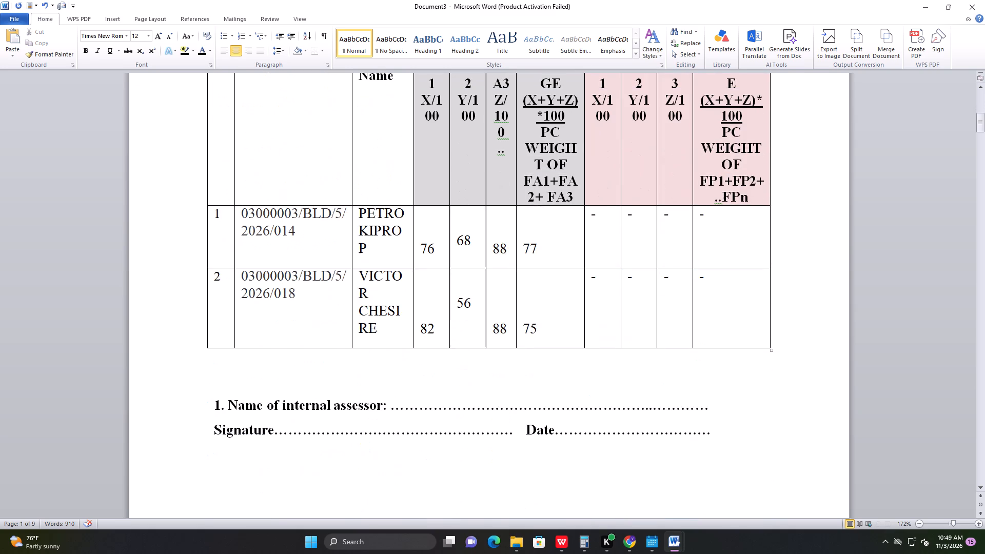
pyautogui.scroll(4, 383, 201)
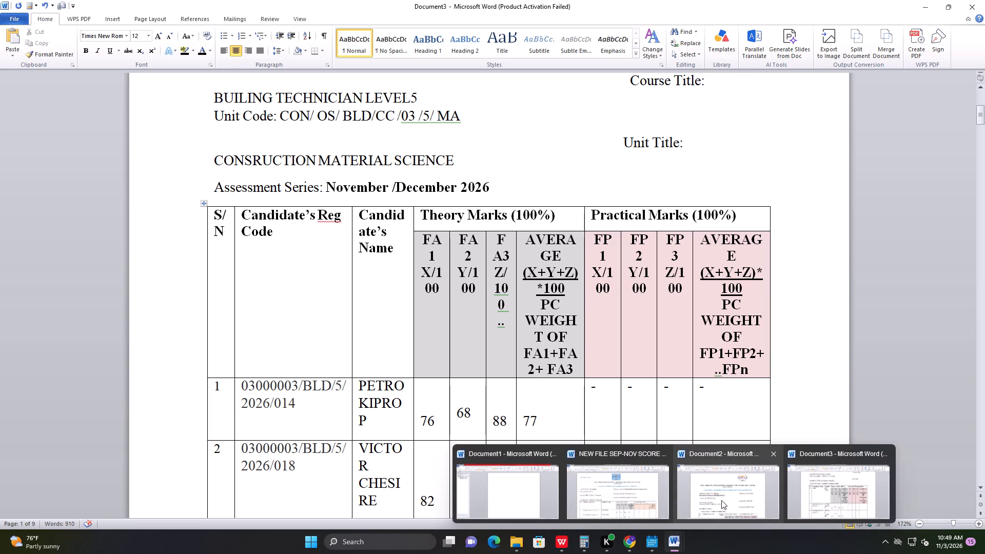
pyautogui.click(626, 498)
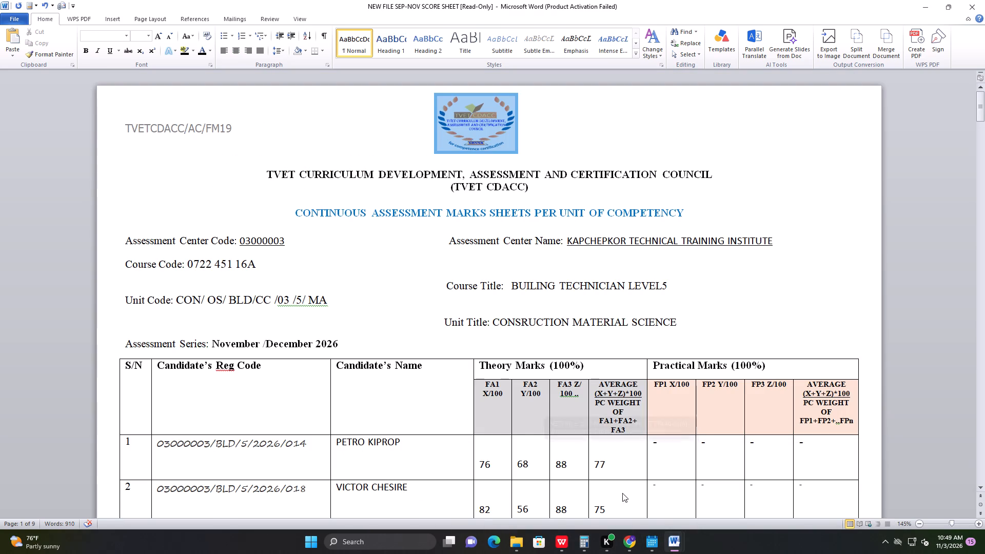
pyautogui.click(736, 307)
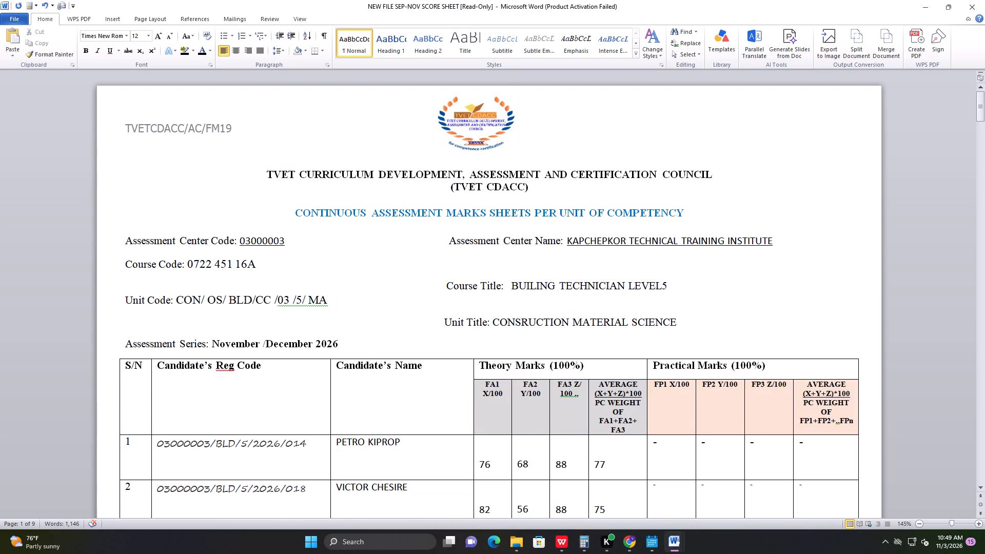
# Add two blank lines below the signature line on page 4 to move the council heading onto page 5.
pyautogui.scroll(-15, 715, 306)
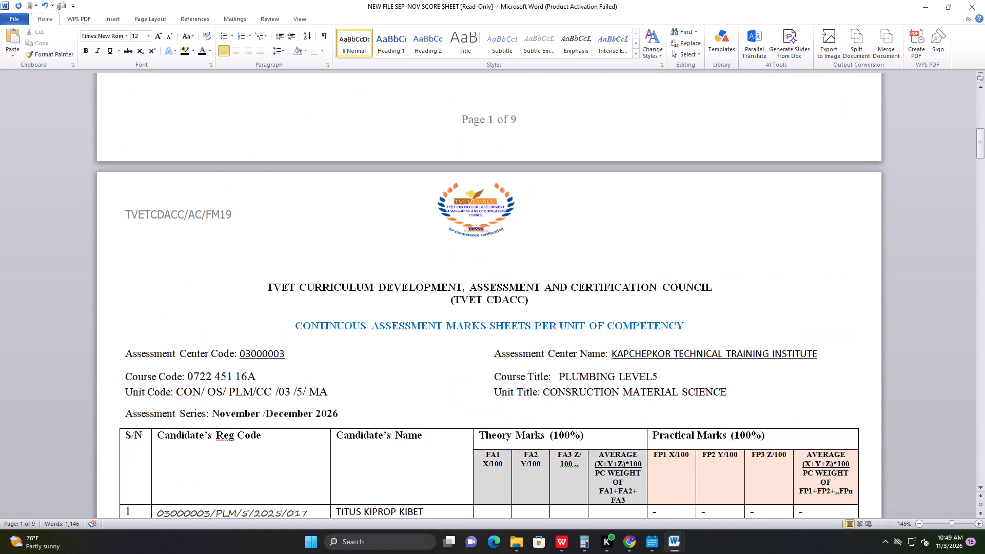
pyautogui.scroll(-20, 349, 268)
pyautogui.scroll(-12, 349, 268)
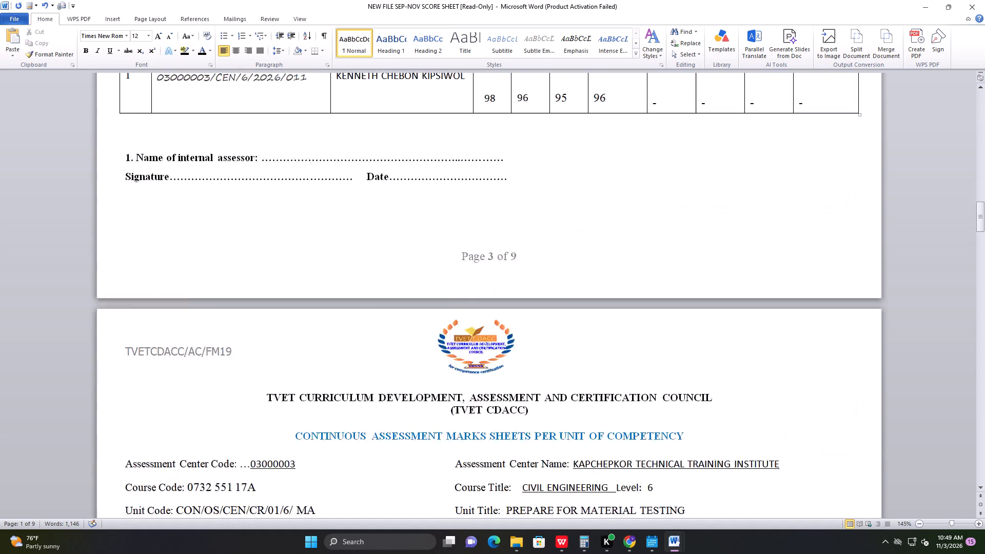
pyautogui.scroll(-20, 502, 318)
pyautogui.scroll(-4, 502, 318)
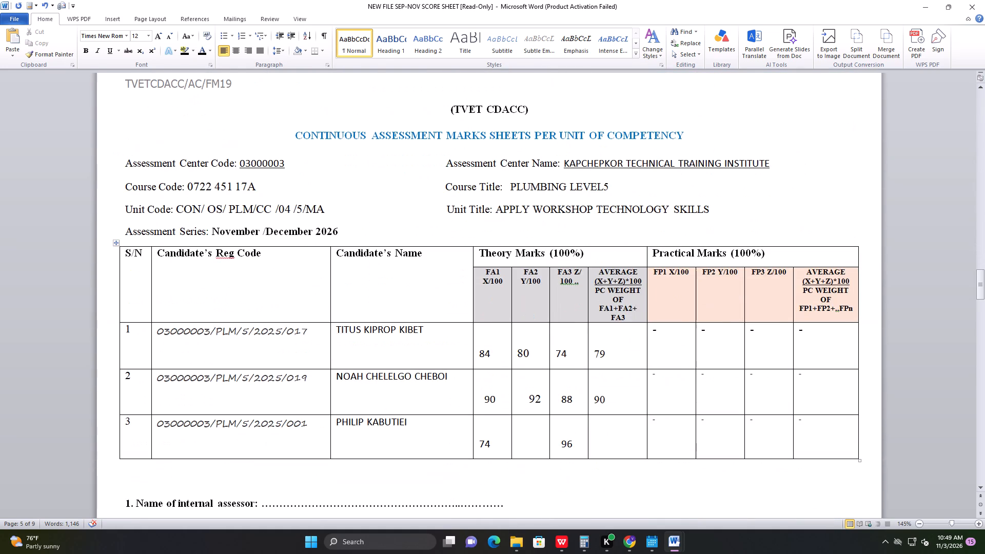
pyautogui.scroll(10, 503, 315)
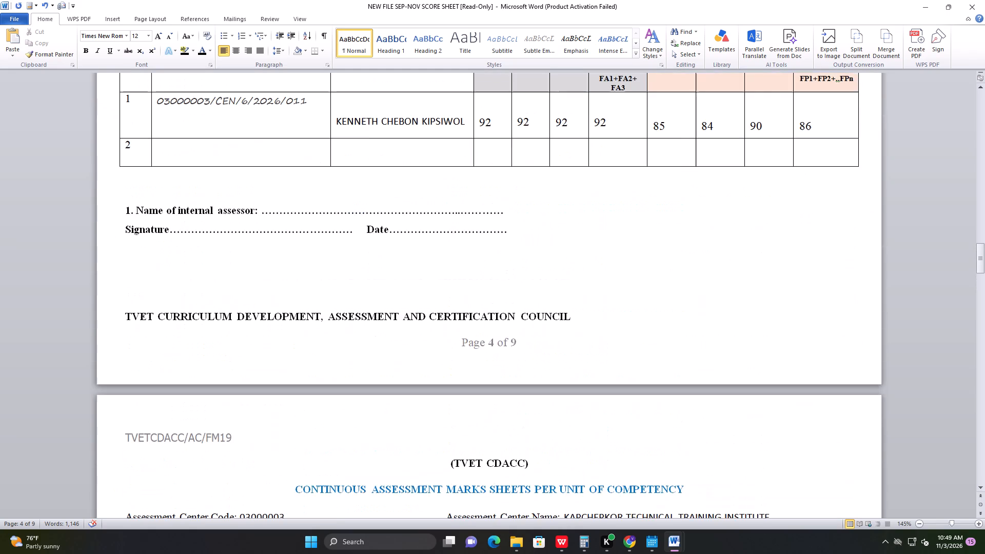
pyautogui.click(461, 286)
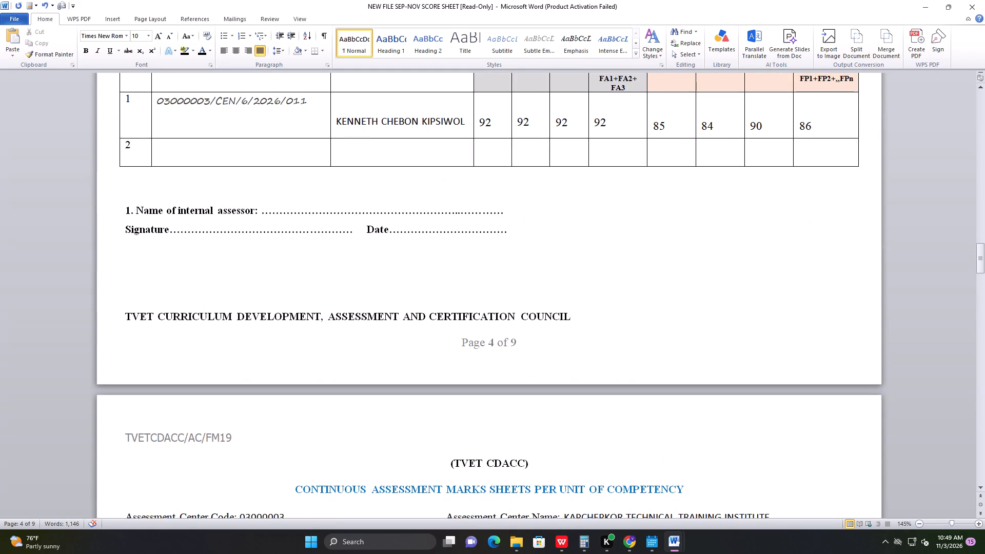
pyautogui.press('Return')
pyautogui.press('Return')
# Remove two blank lines above the council heading on page 6 so the assessor and signature lines fit on that page.
pyautogui.scroll(-4, 481, 285)
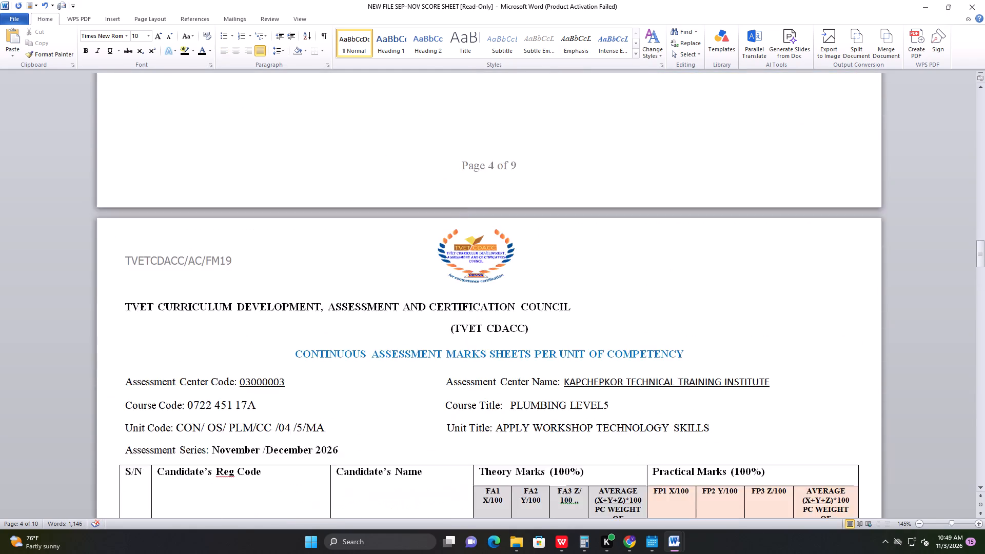
pyautogui.scroll(-15, 481, 285)
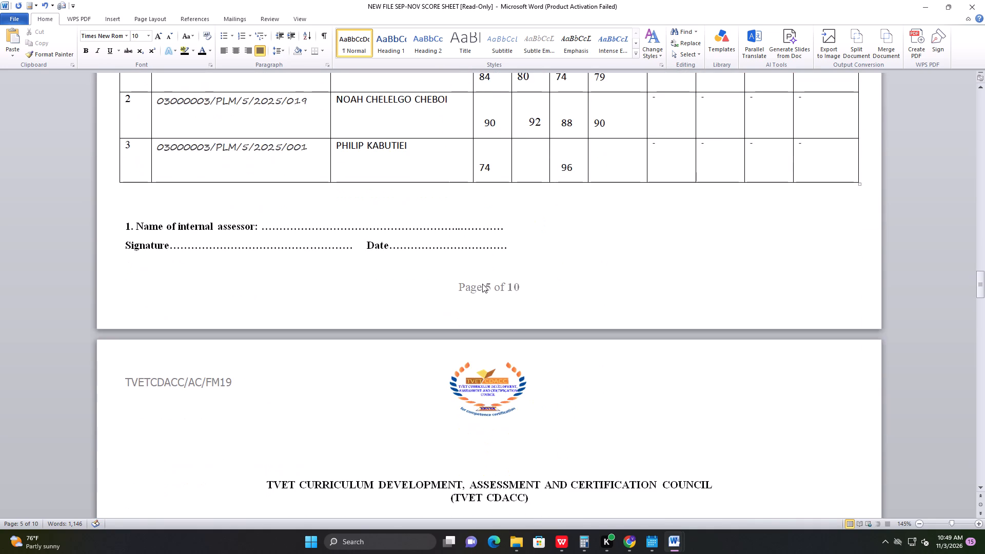
pyautogui.scroll(-5, 482, 284)
pyautogui.scroll(-20, 482, 284)
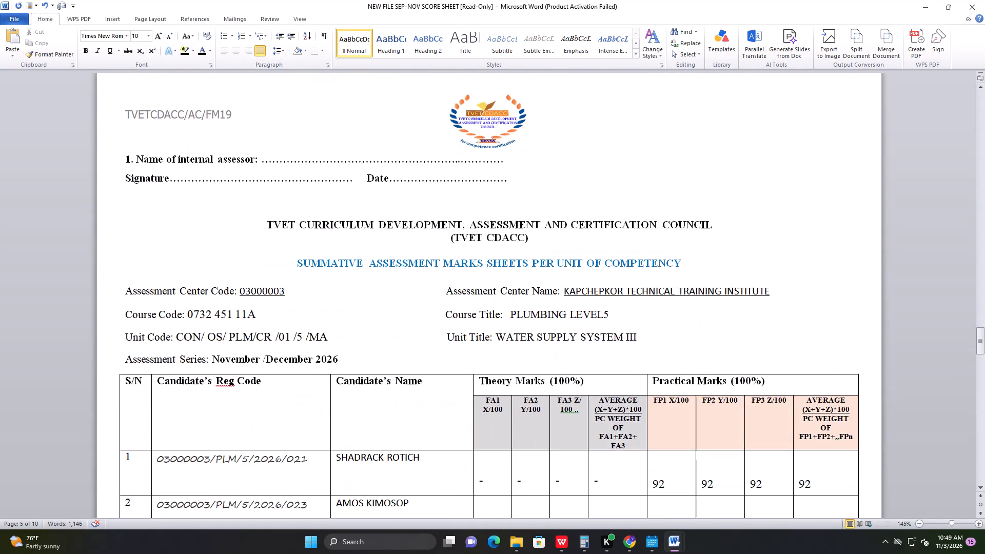
pyautogui.scroll(5, 482, 285)
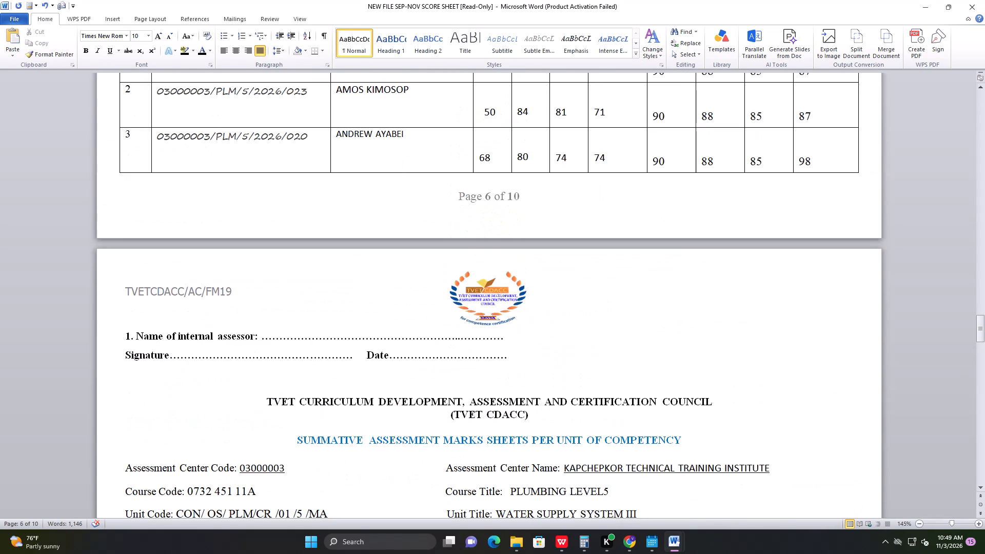
pyautogui.scroll(13, 482, 285)
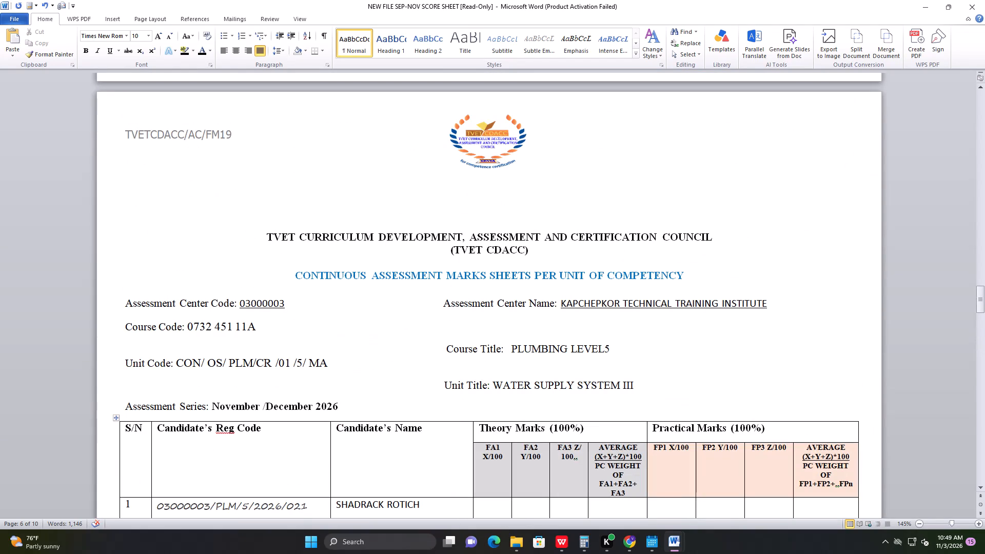
pyautogui.click(509, 212)
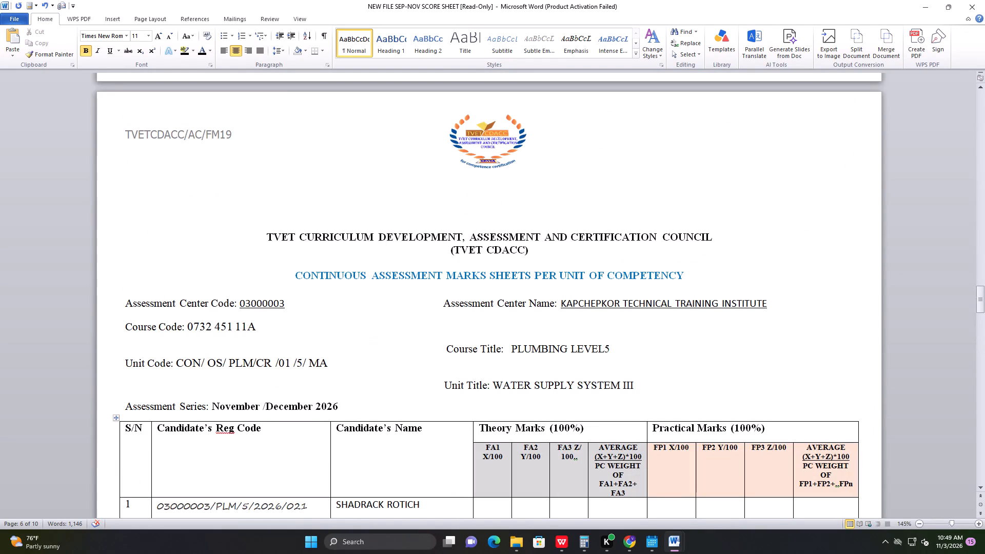
pyautogui.press('BackSpace')
pyautogui.press('BackSpace')
# Review the score sheets from page 6 to page 8, checking tables, signature lines, logos and page breaks.
pyautogui.scroll(-4, 517, 214)
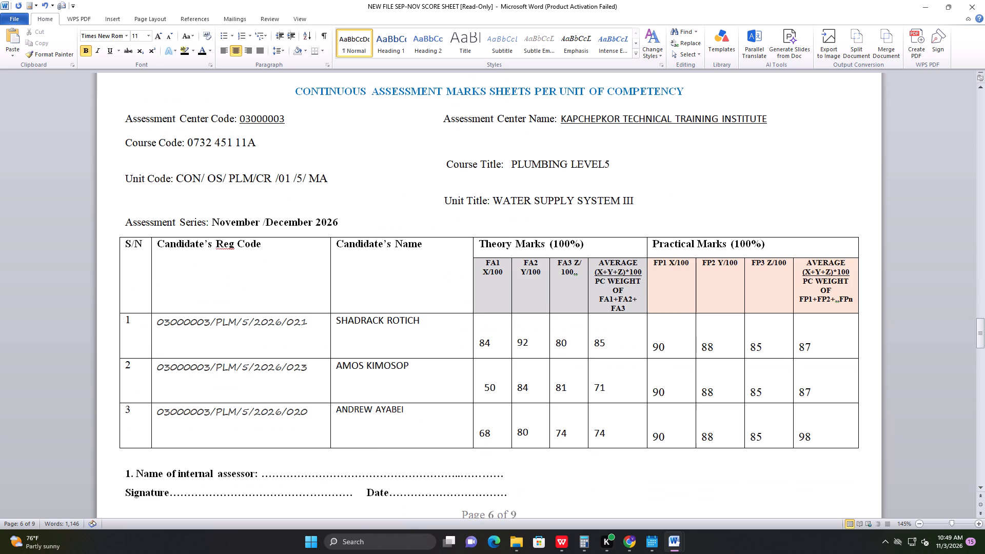
pyautogui.scroll(-12, 517, 215)
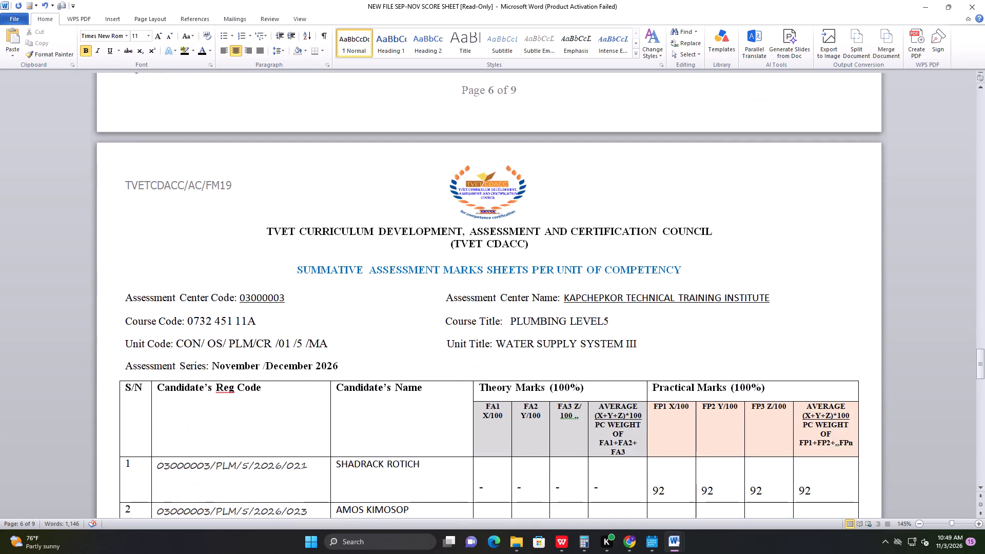
pyautogui.scroll(-11, 516, 228)
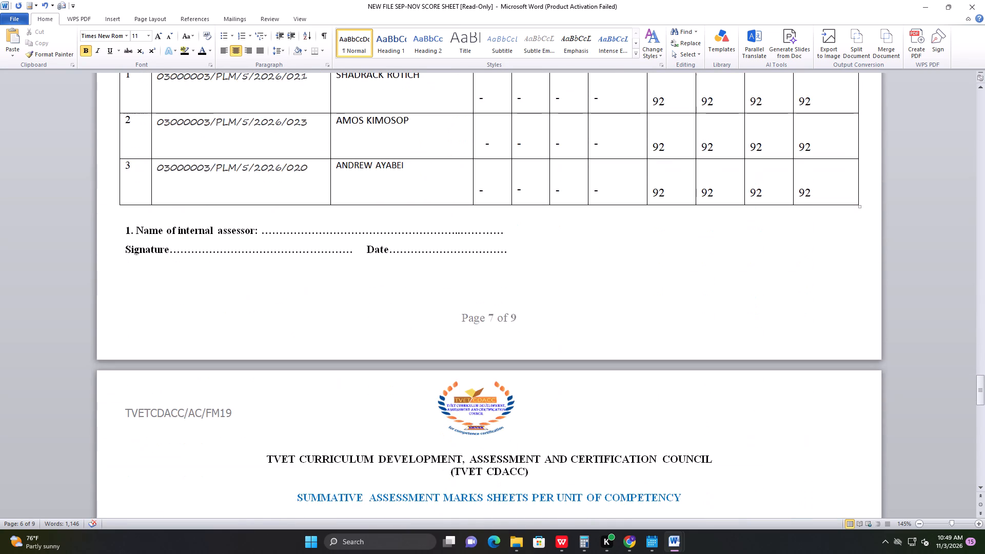
pyautogui.scroll(-11, 513, 234)
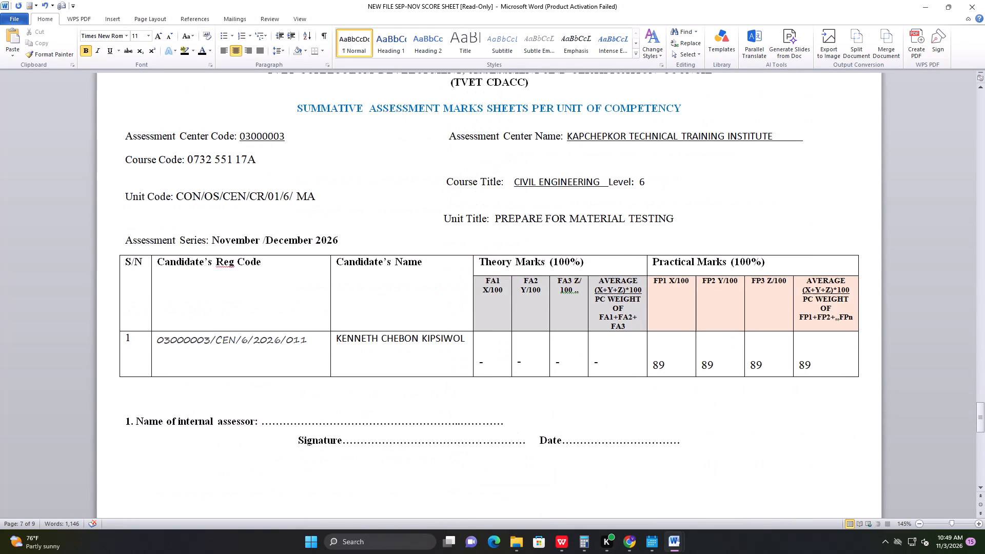
pyautogui.scroll(-3, 513, 234)
# Review the score sheets from page 8 back to page 1, checking that each heading and logo starts its own page.
pyautogui.scroll(1, 513, 234)
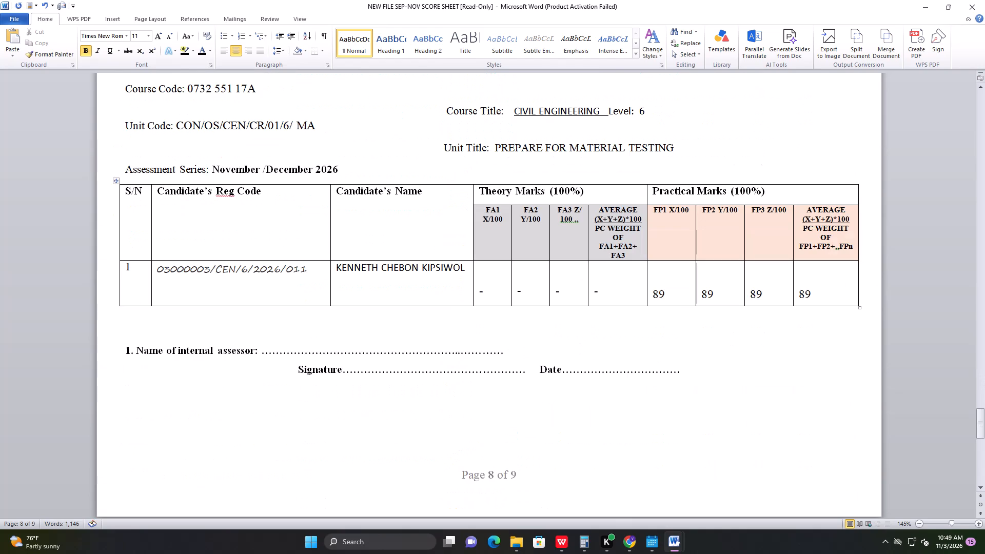
pyautogui.scroll(4, 513, 234)
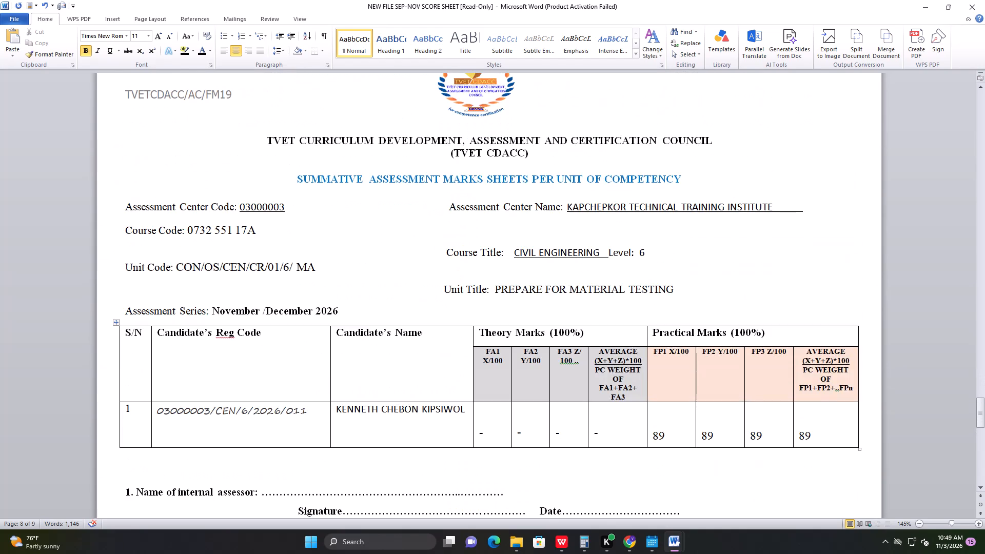
pyautogui.scroll(7, 343, 184)
pyautogui.click(381, 222)
pyautogui.scroll(2, 381, 222)
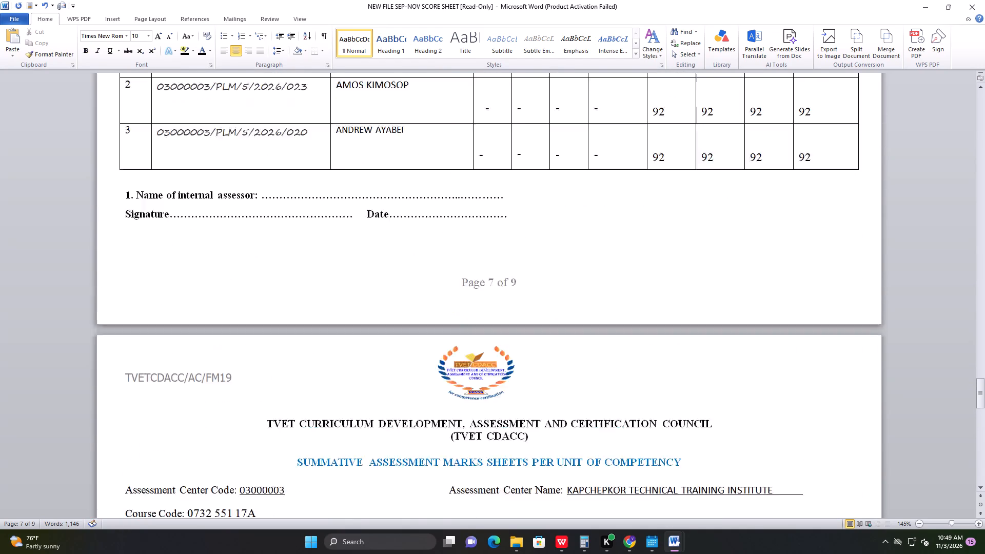
pyautogui.scroll(10, 381, 222)
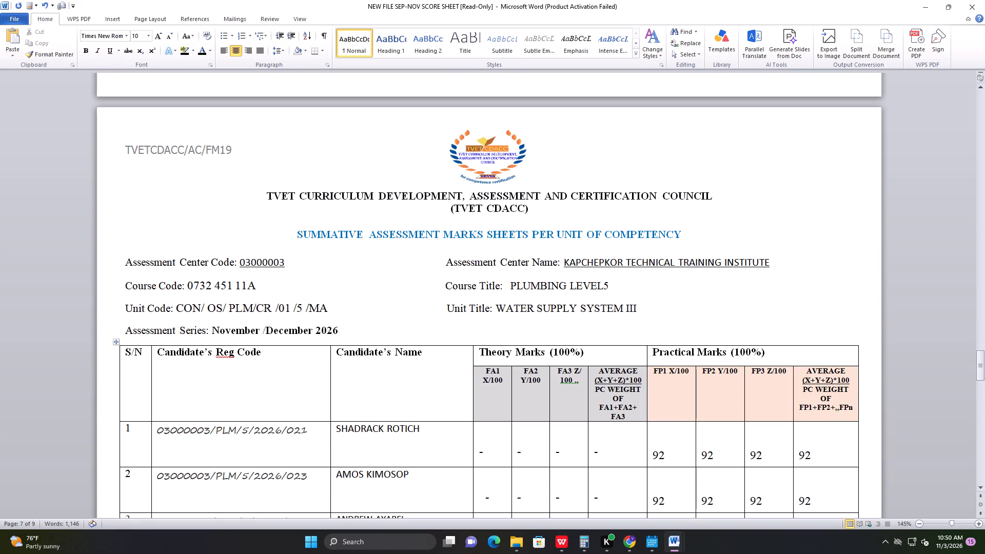
pyautogui.scroll(20, 379, 246)
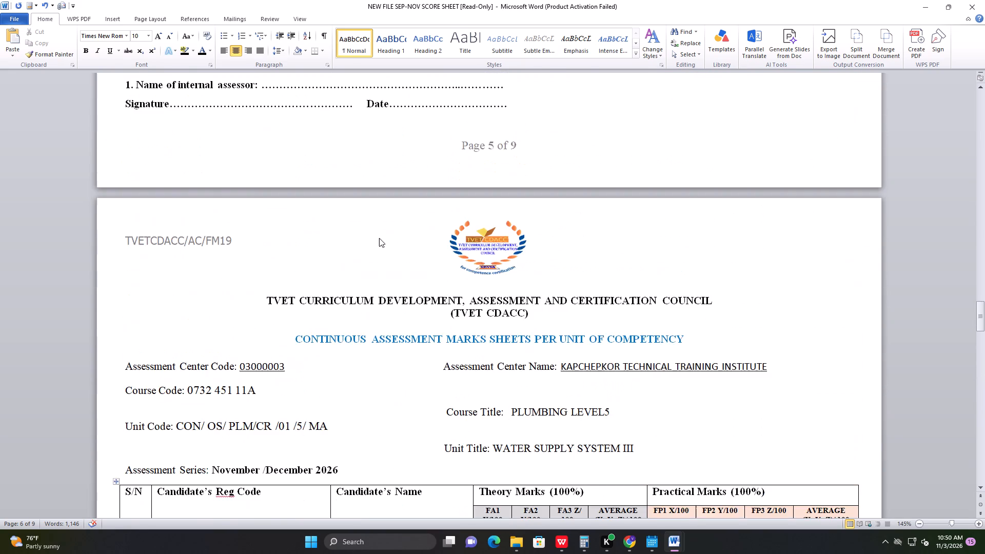
pyautogui.scroll(20, 379, 238)
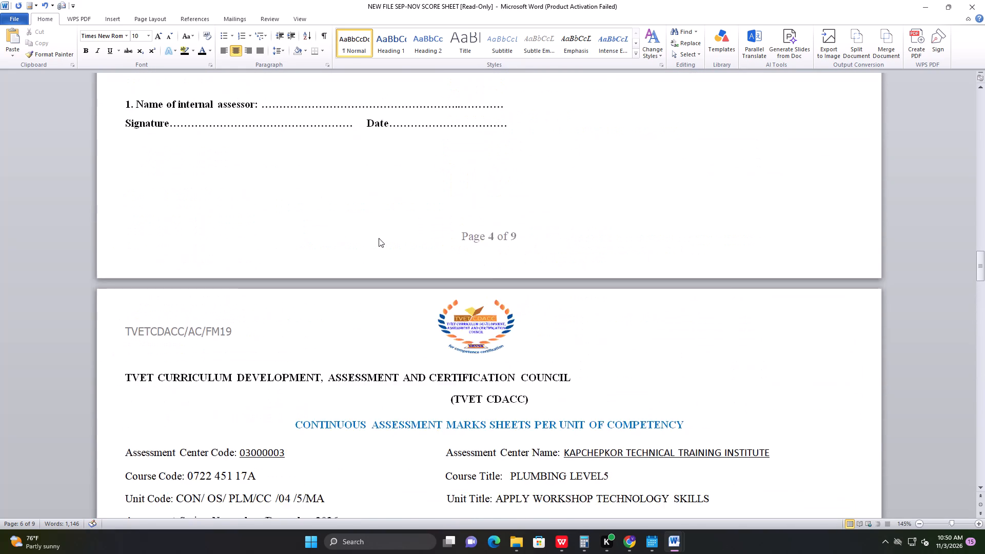
pyautogui.scroll(16, 379, 238)
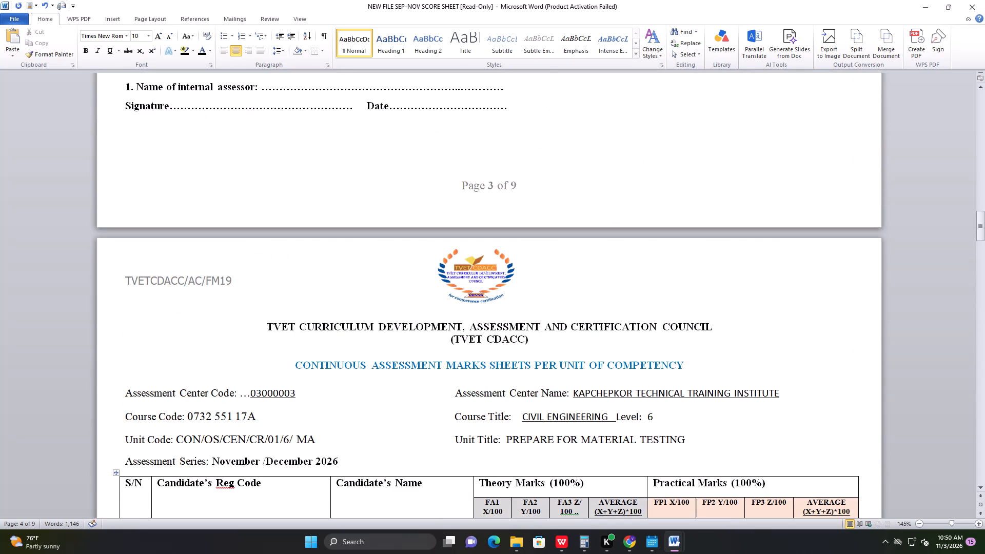
pyautogui.scroll(12, 379, 238)
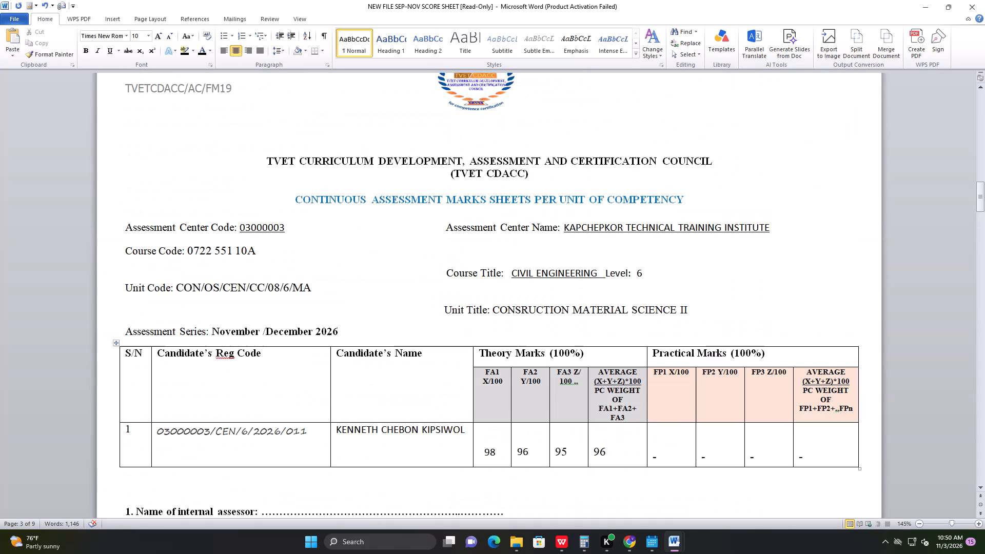
pyautogui.scroll(-3, 379, 238)
pyautogui.scroll(15, 379, 238)
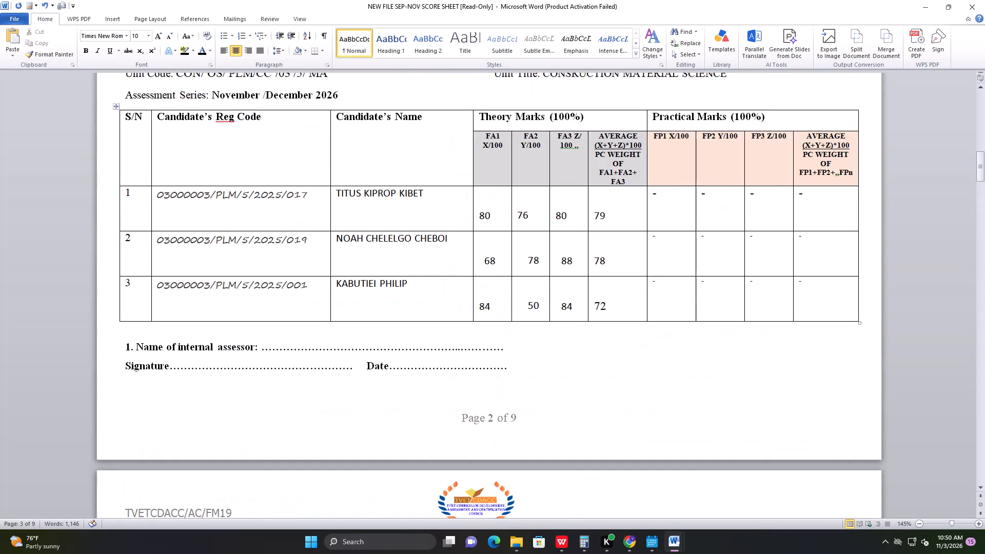
pyautogui.scroll(18, 383, 227)
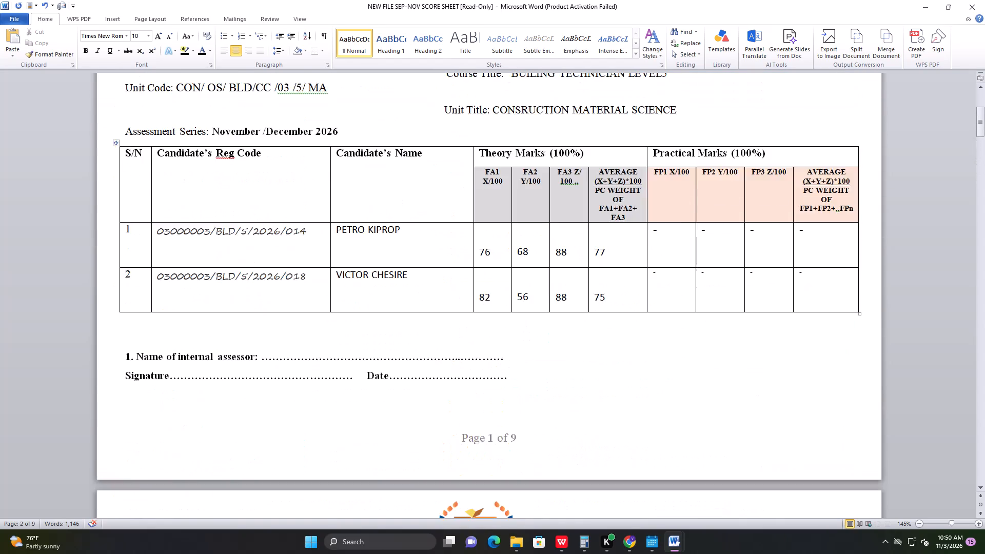
pyautogui.scroll(8, 383, 227)
pyautogui.scroll(-14, 383, 227)
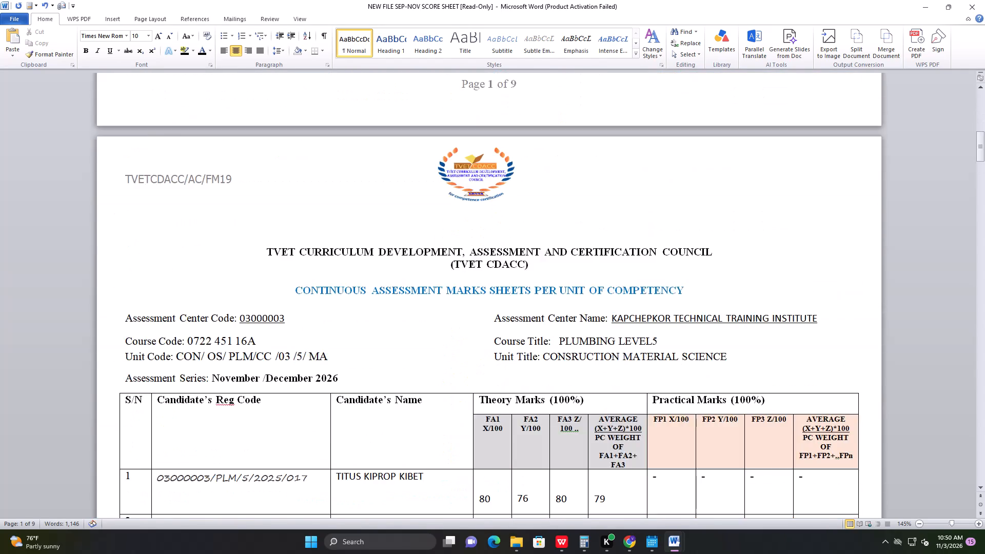
pyautogui.scroll(-20, 392, 242)
pyautogui.scroll(-16, 392, 242)
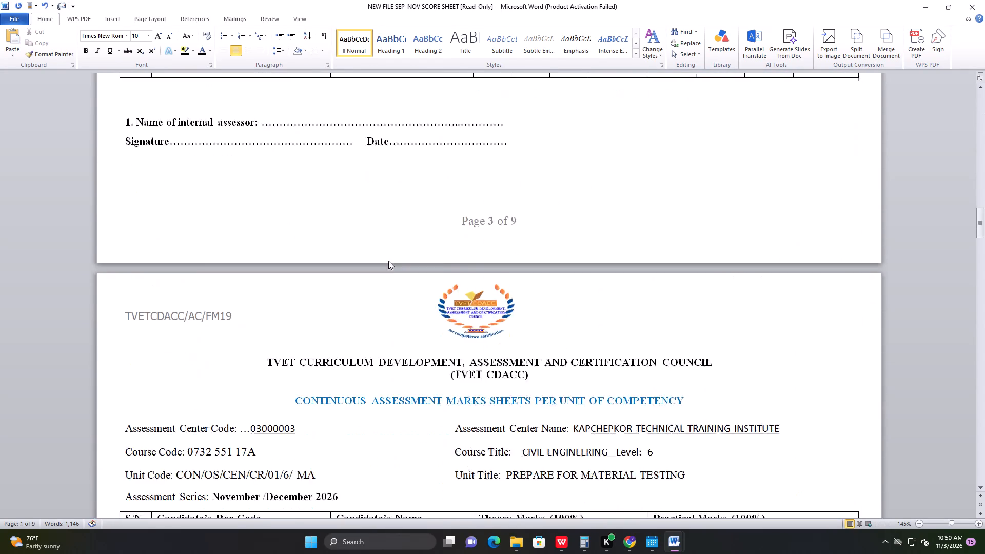
pyautogui.scroll(-8, 388, 261)
# Print three copies of pages 1-6 of the score sheet document in landscape orientation on the ECOSYS M4125idn printer.
pyautogui.click(12, 17)
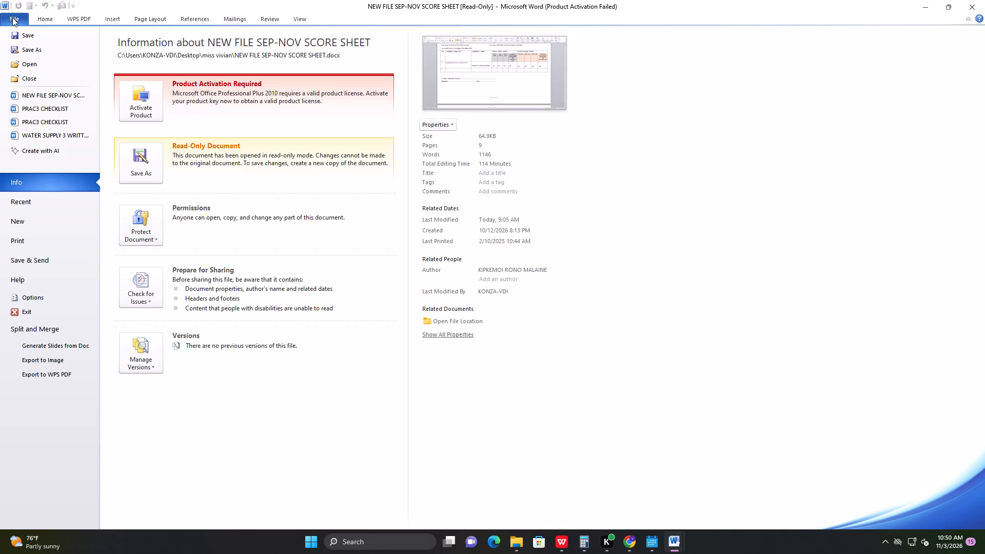
pyautogui.click(29, 242)
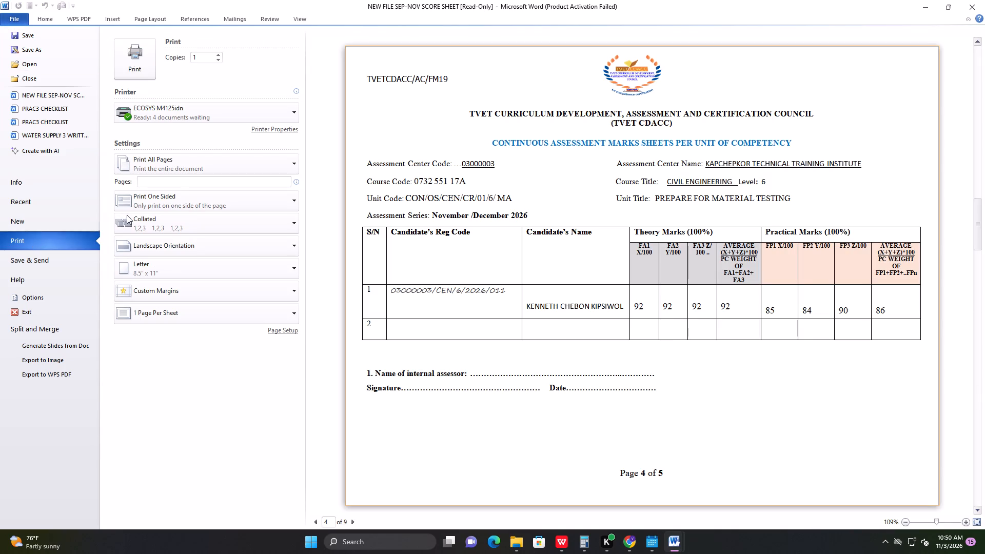
pyautogui.click(166, 182)
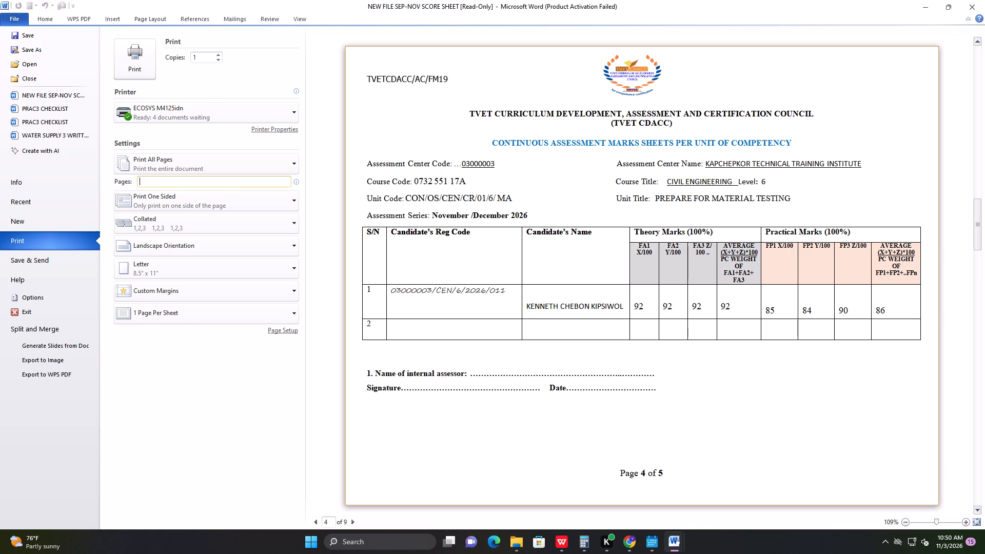
pyautogui.press('1')
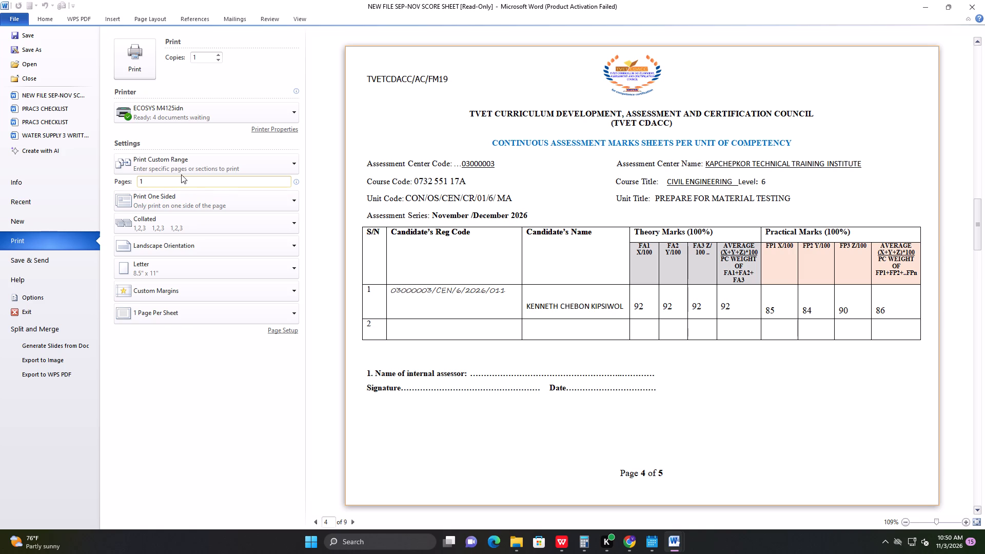
pyautogui.press('-')
pyautogui.press('6')
pyautogui.click(219, 55)
pyautogui.click(219, 55)
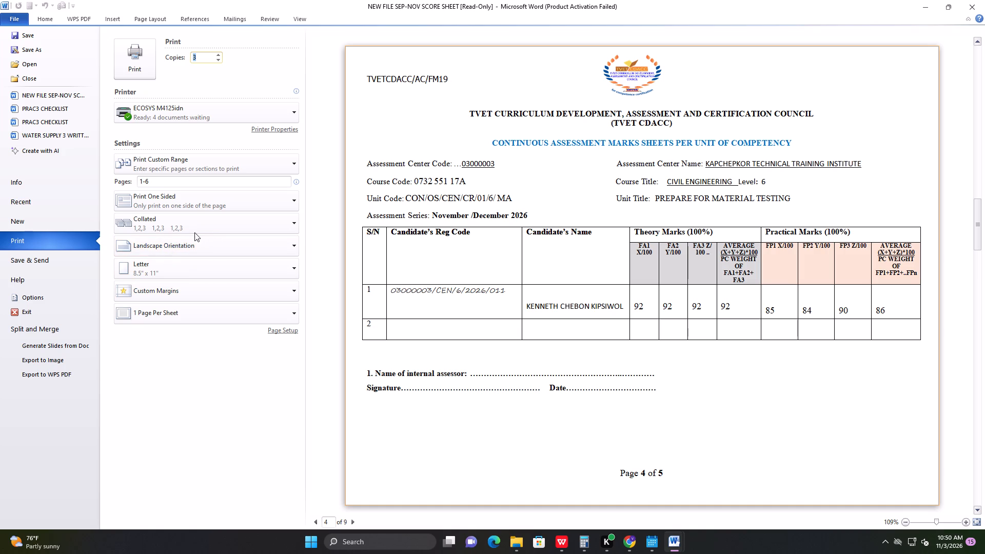
pyautogui.click(292, 247)
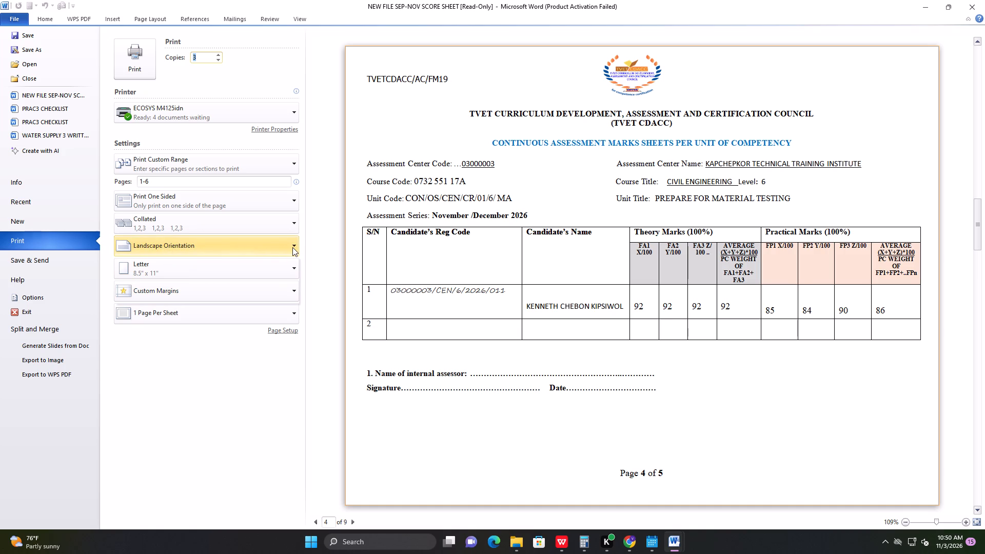
pyautogui.click(219, 292)
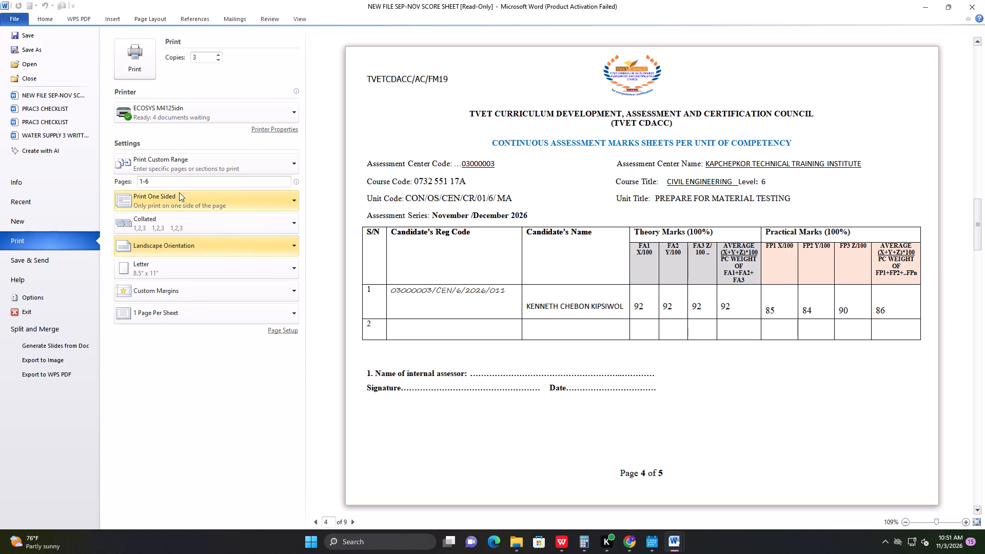
pyautogui.click(141, 69)
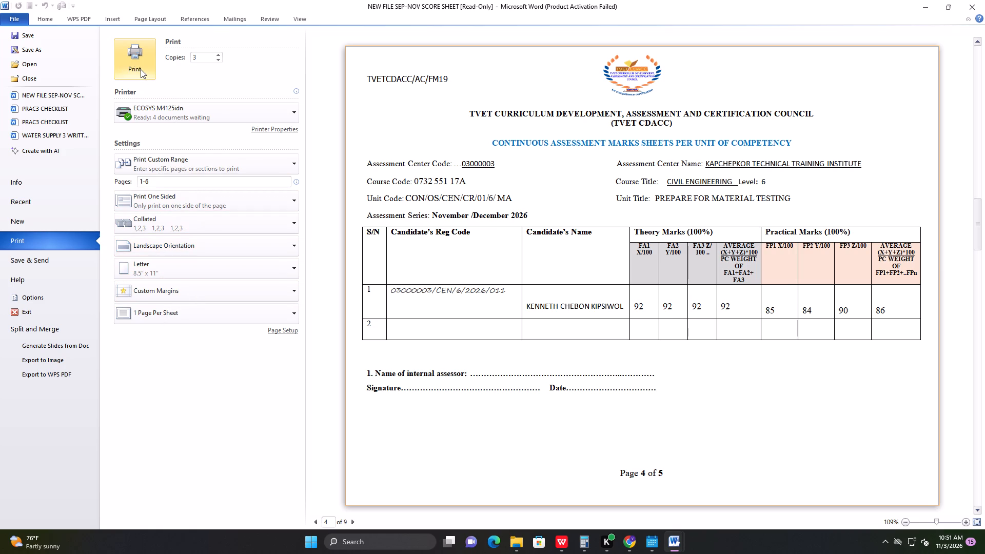